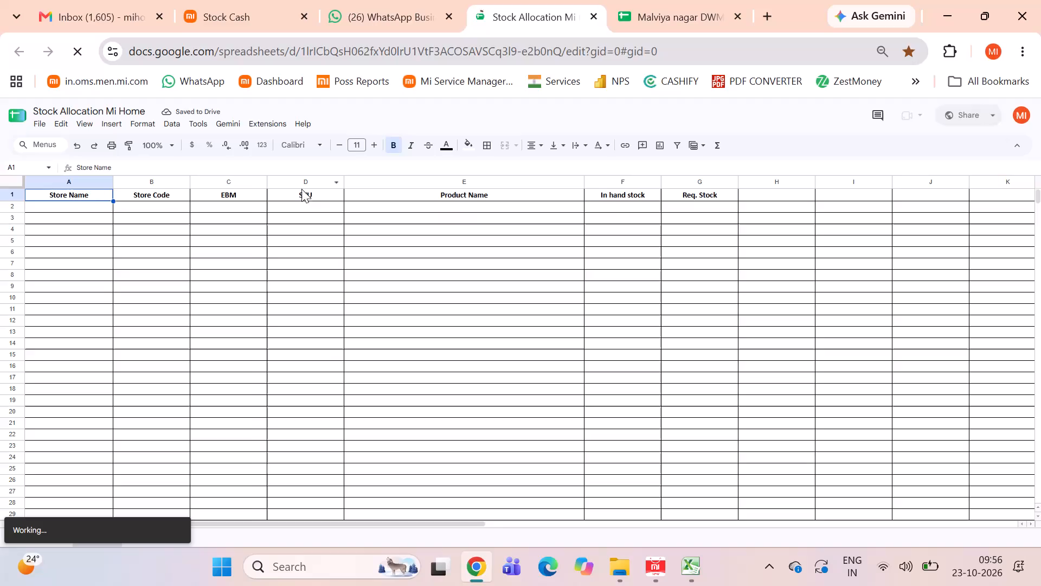
Enter Mi Home Malviya Nagar as the store name and COCO0031 as the store code in row 2.
left_click(86, 209)
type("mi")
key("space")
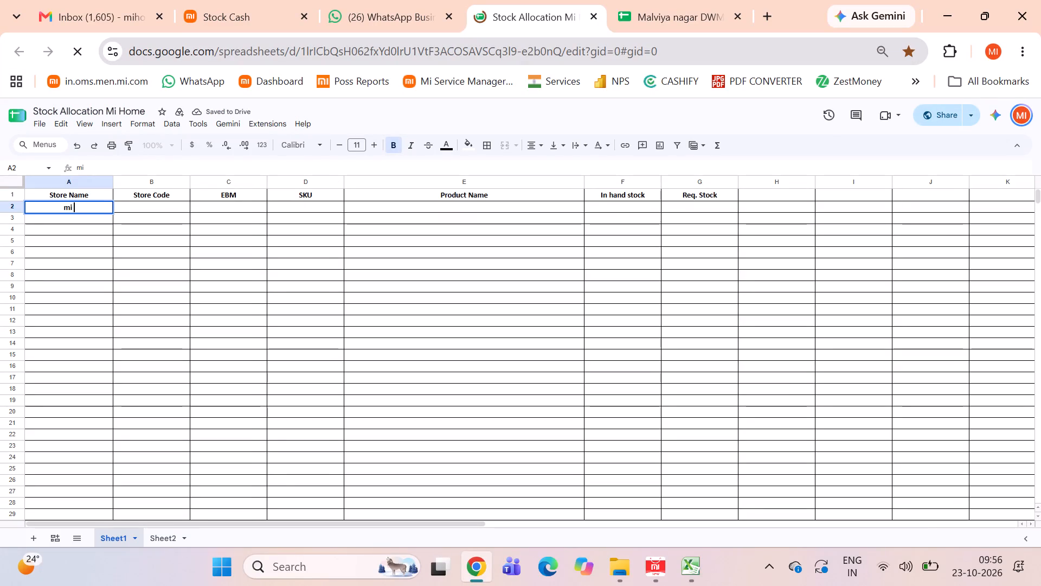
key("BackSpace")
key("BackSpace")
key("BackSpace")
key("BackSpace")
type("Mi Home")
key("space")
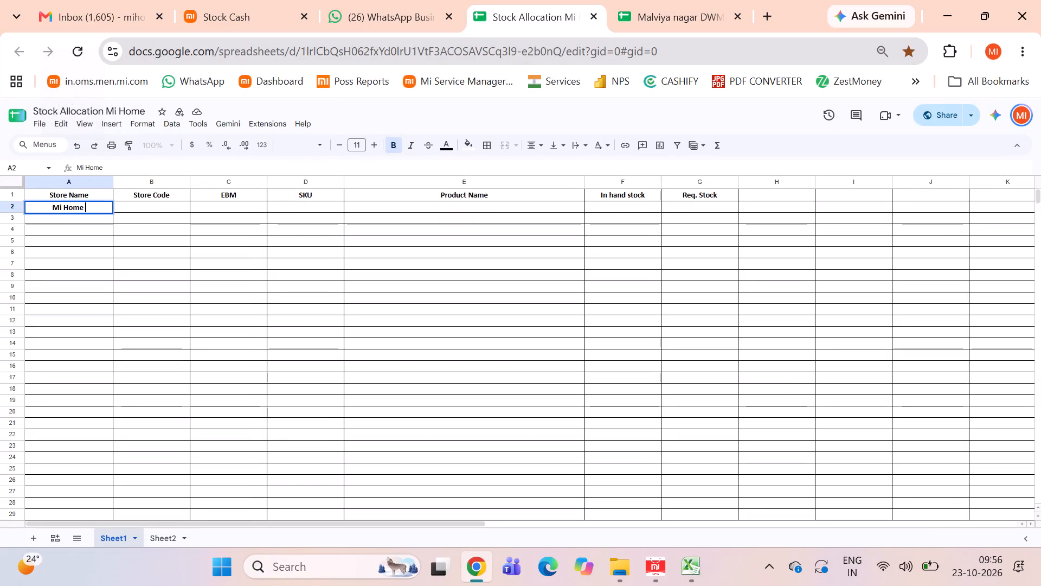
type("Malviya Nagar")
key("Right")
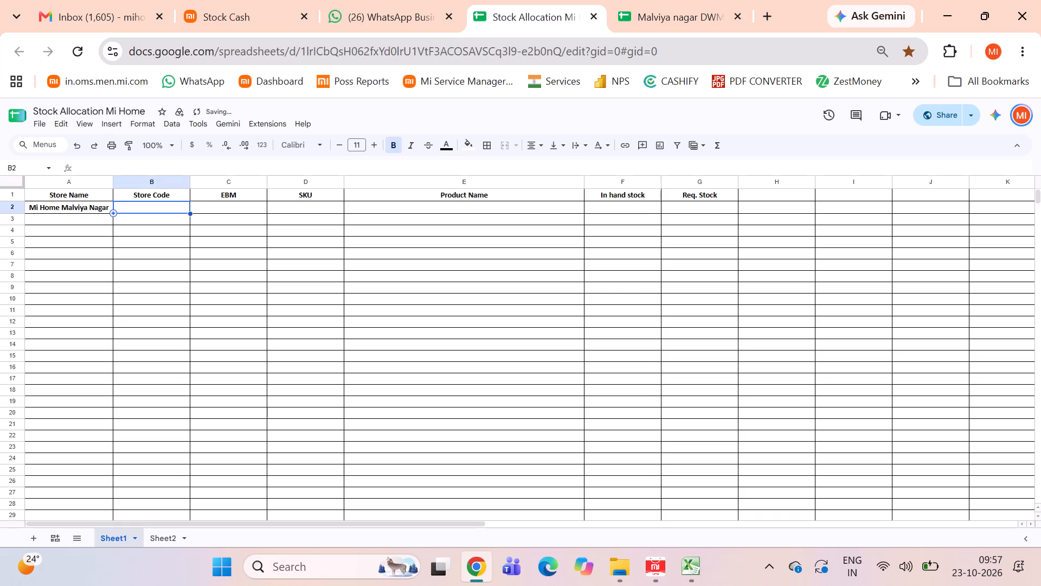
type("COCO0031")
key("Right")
Enter the manager's name in the EBM column of row 2.
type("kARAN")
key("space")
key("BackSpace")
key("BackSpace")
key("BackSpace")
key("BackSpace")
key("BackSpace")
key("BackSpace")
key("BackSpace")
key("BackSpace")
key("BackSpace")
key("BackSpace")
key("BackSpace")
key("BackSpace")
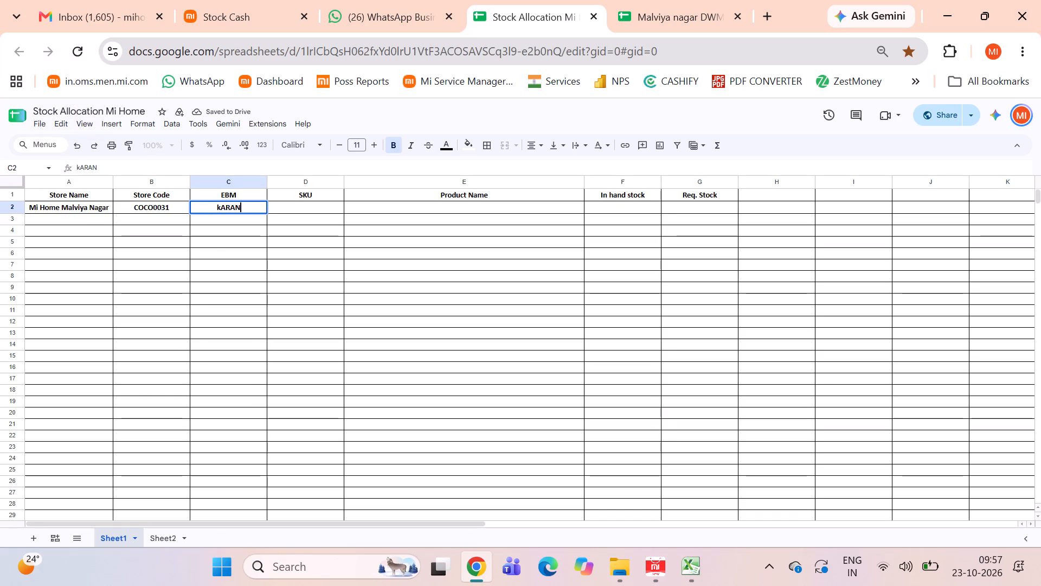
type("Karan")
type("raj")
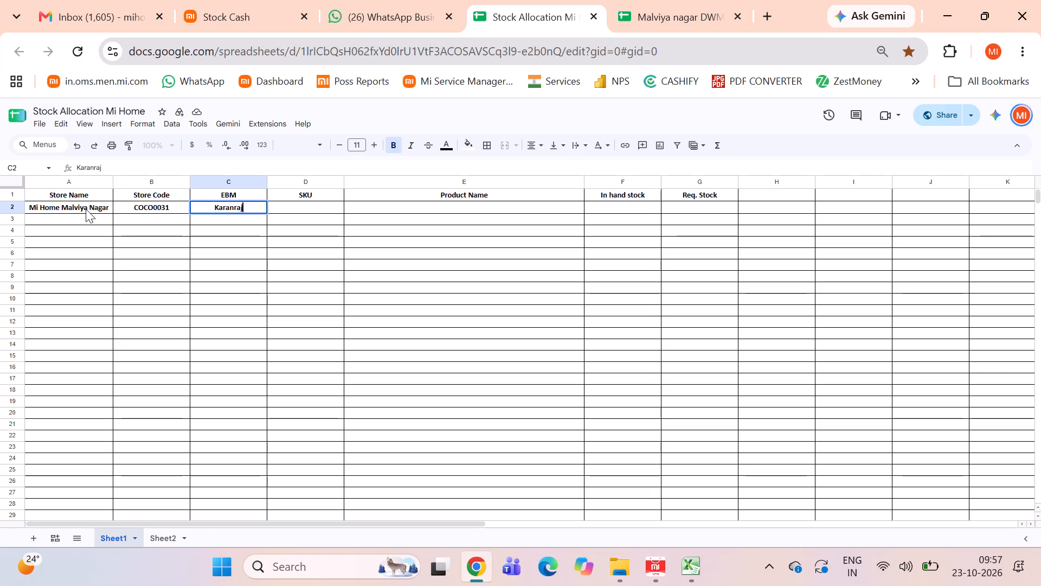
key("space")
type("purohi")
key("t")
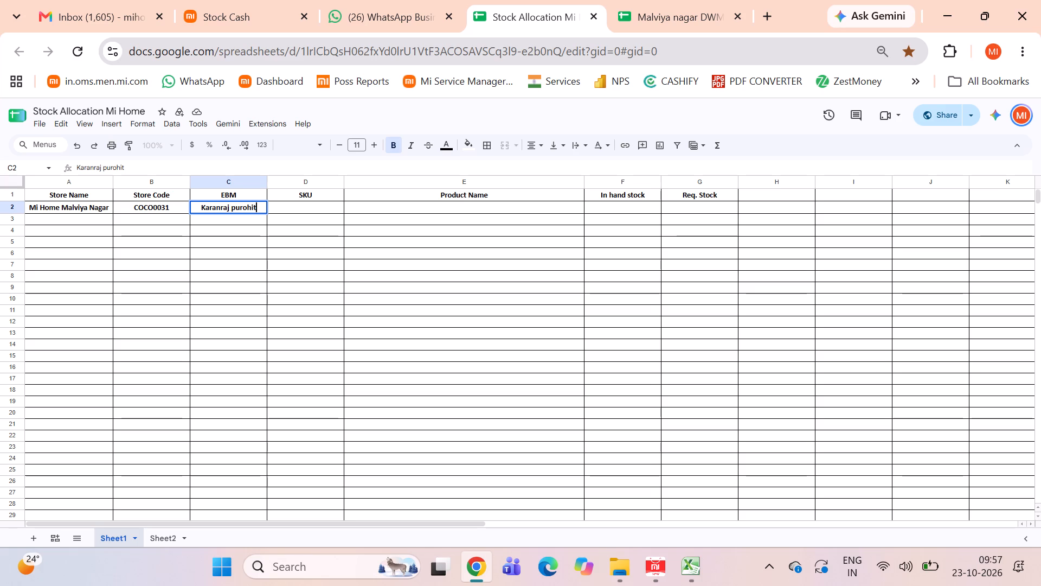
left_click(273, 203)
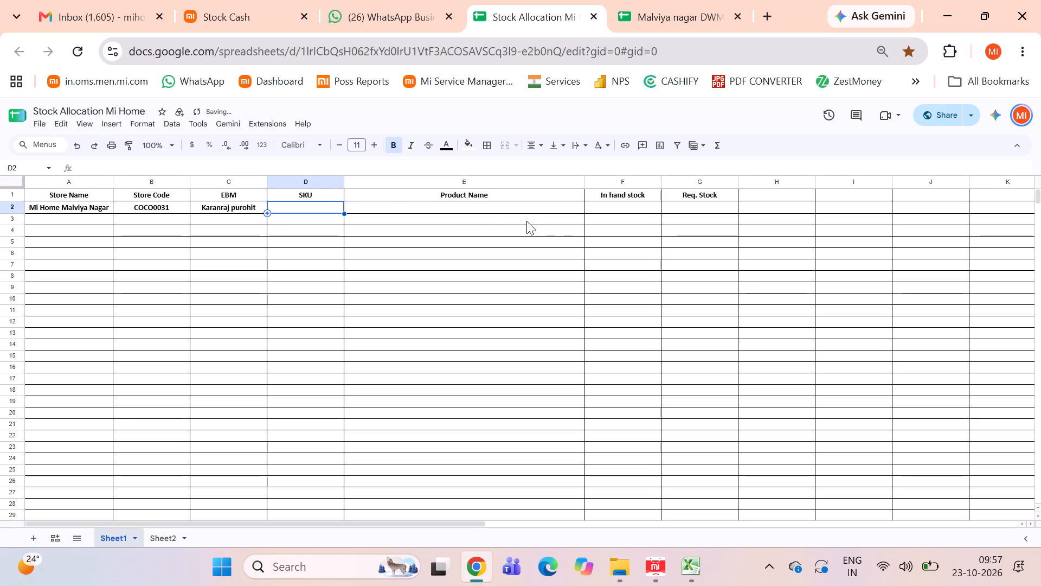
left_click(467, 207)
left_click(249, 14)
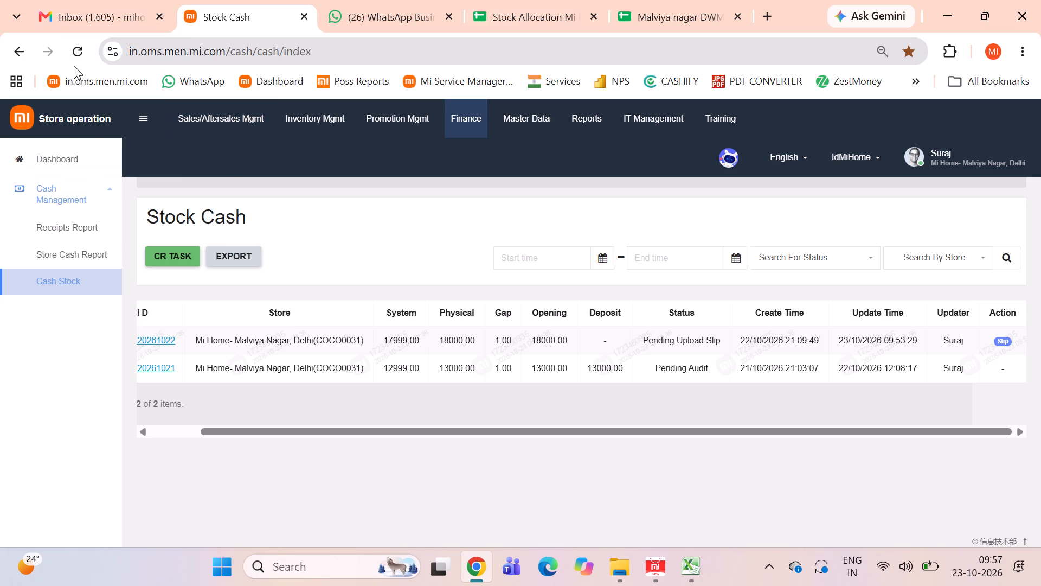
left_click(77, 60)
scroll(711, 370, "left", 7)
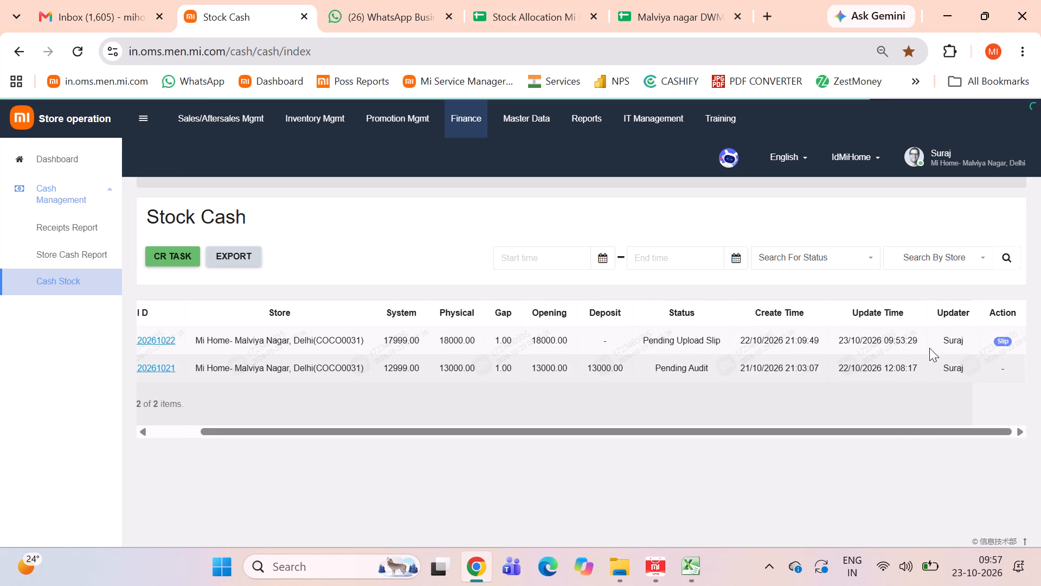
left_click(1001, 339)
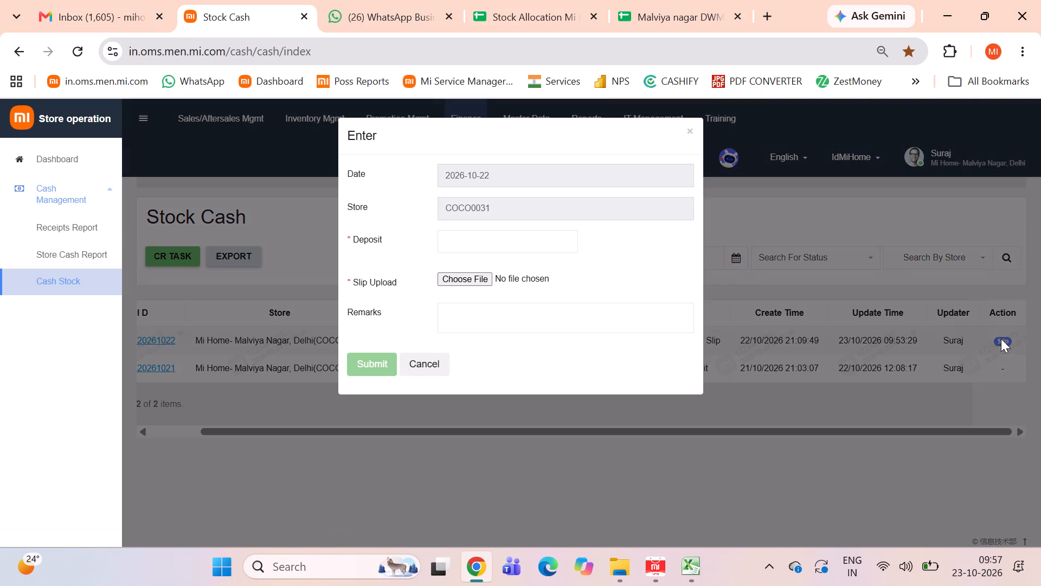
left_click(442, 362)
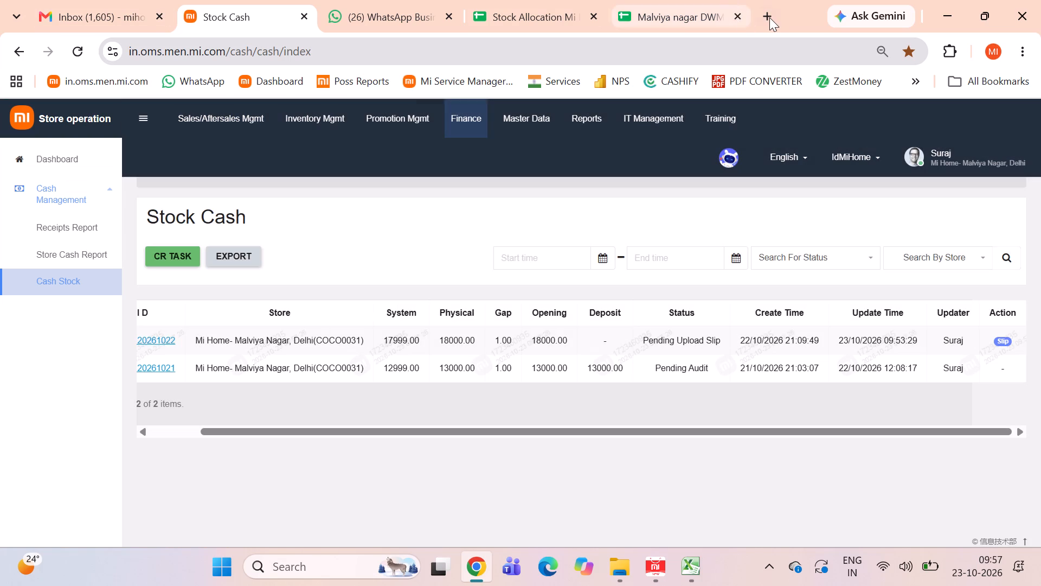
Open the store operation system at in.oms.men.mi.com in a new tab and bring up the Physical Stock Inquiry.
left_click(769, 17)
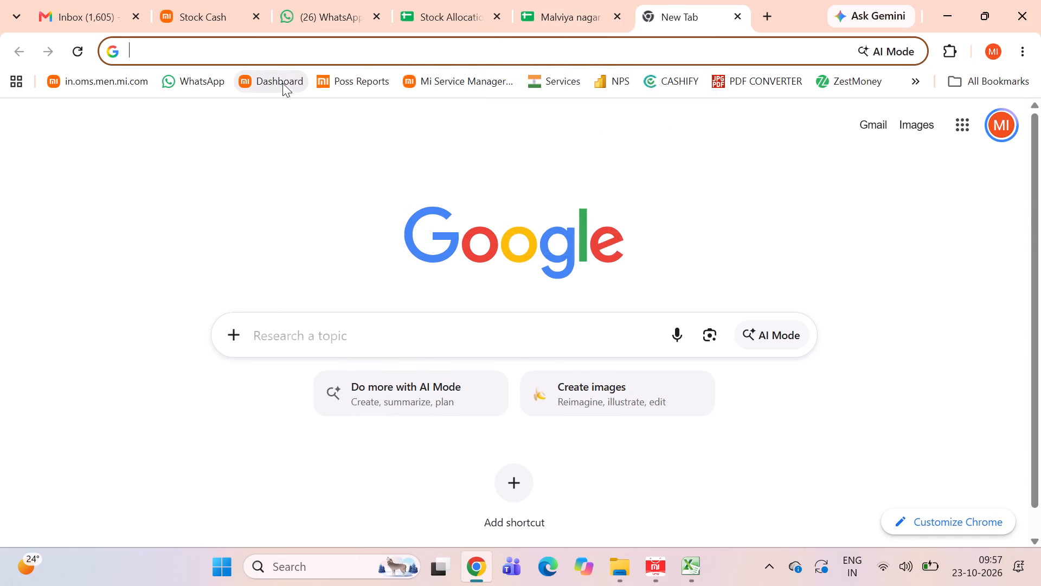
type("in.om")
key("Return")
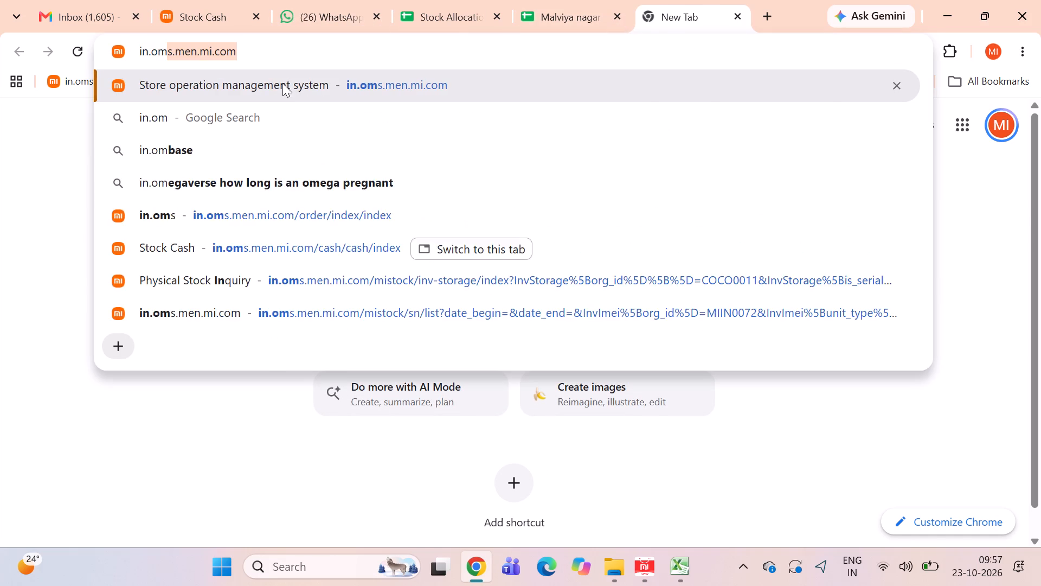
left_click(317, 121)
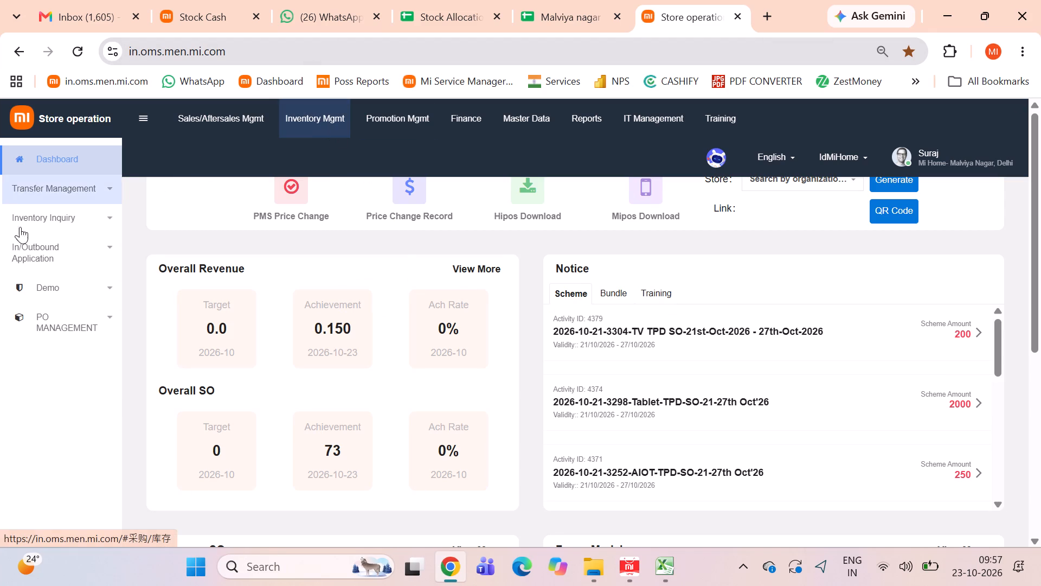
left_click(13, 230)
left_click(45, 292)
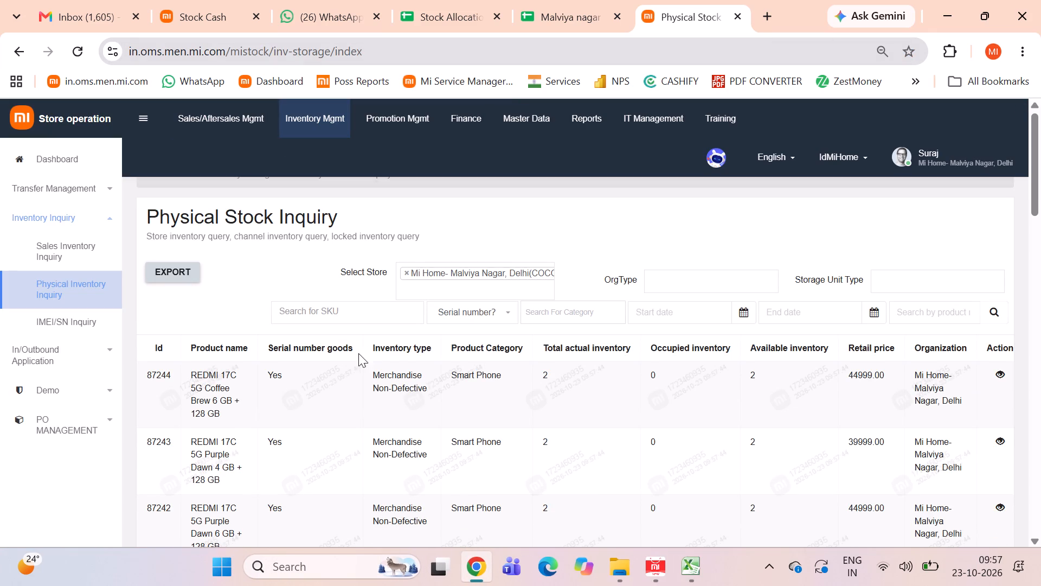
From Transfer Order Inquiry, open the product details of order 139827 shipped from Xiaomi Chennai FC4 B2B.
left_click(109, 180)
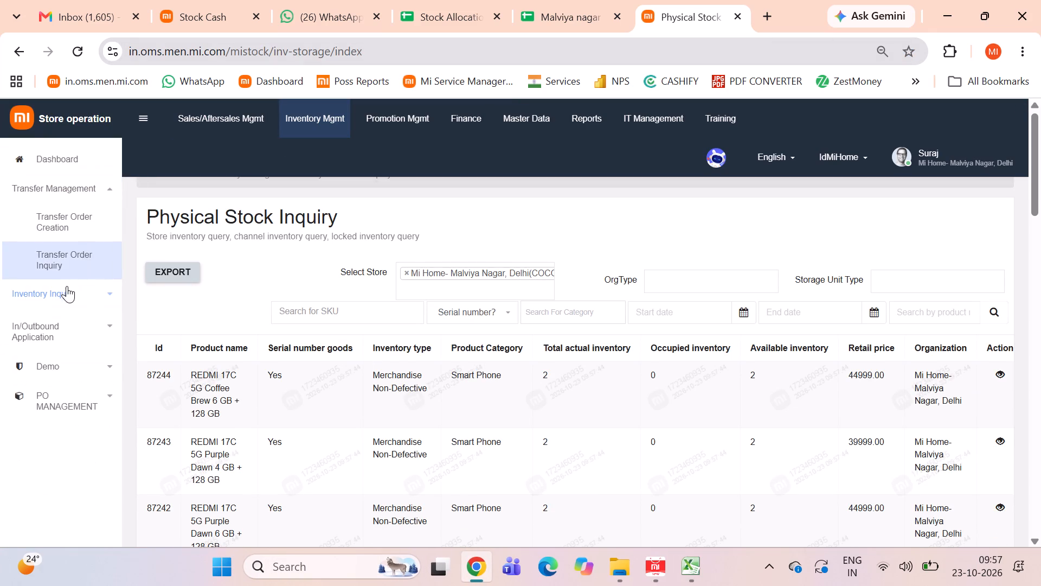
left_click(51, 269)
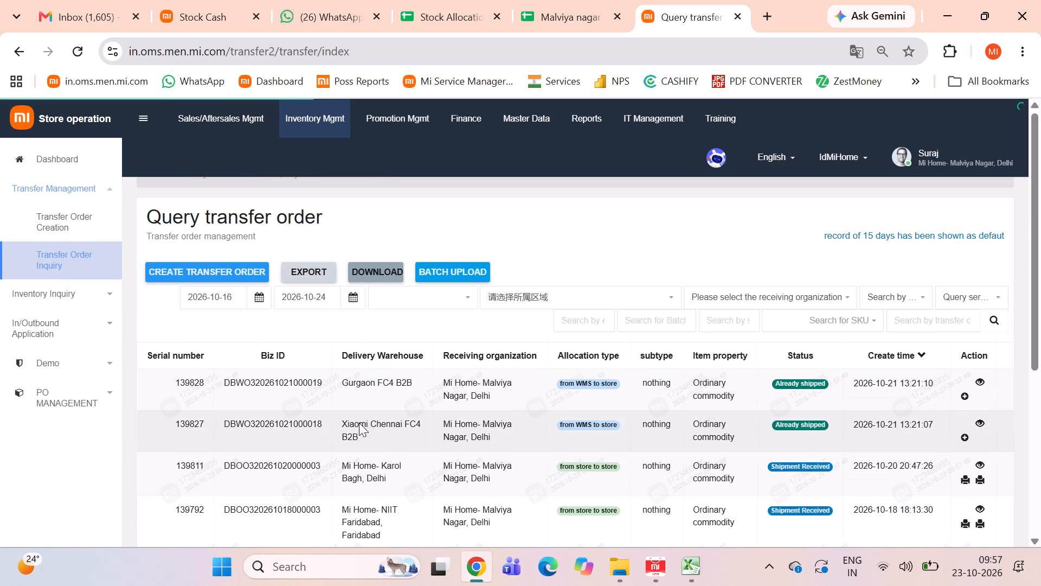
scroll(359, 423, "down", 3)
scroll(359, 423, "up", 1)
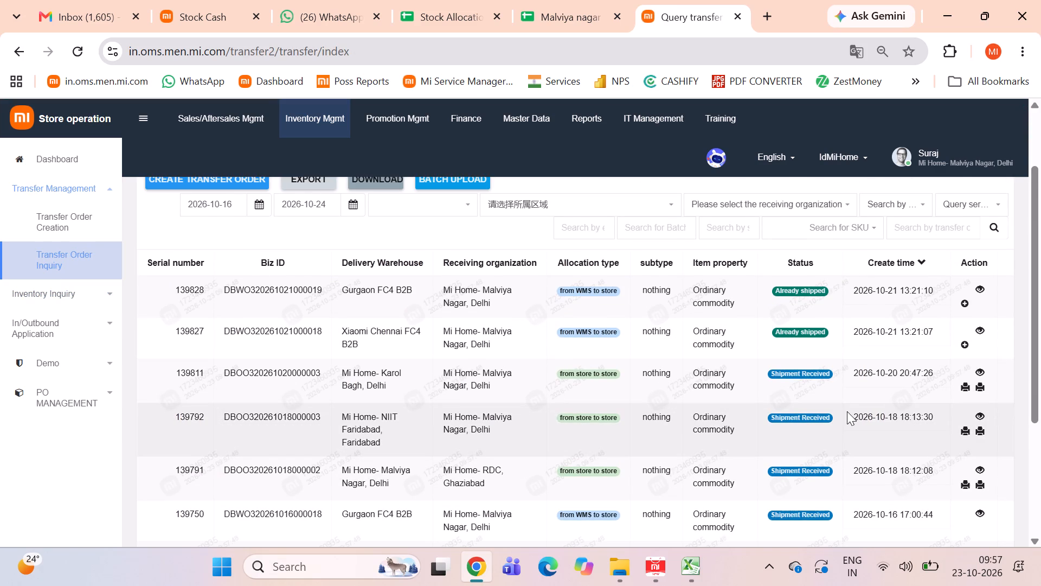
left_click(980, 333)
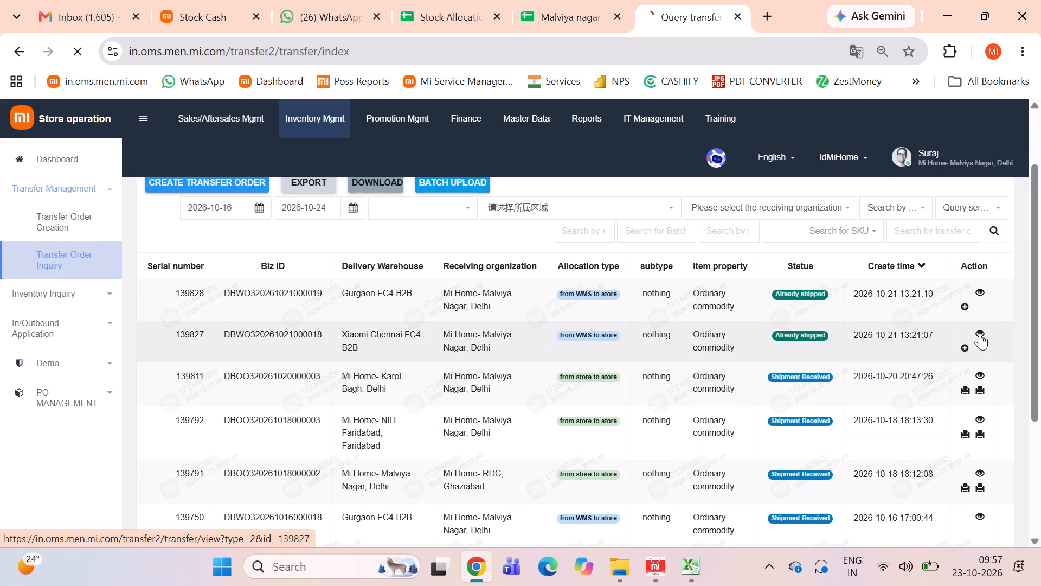
scroll(587, 406, "down", 3)
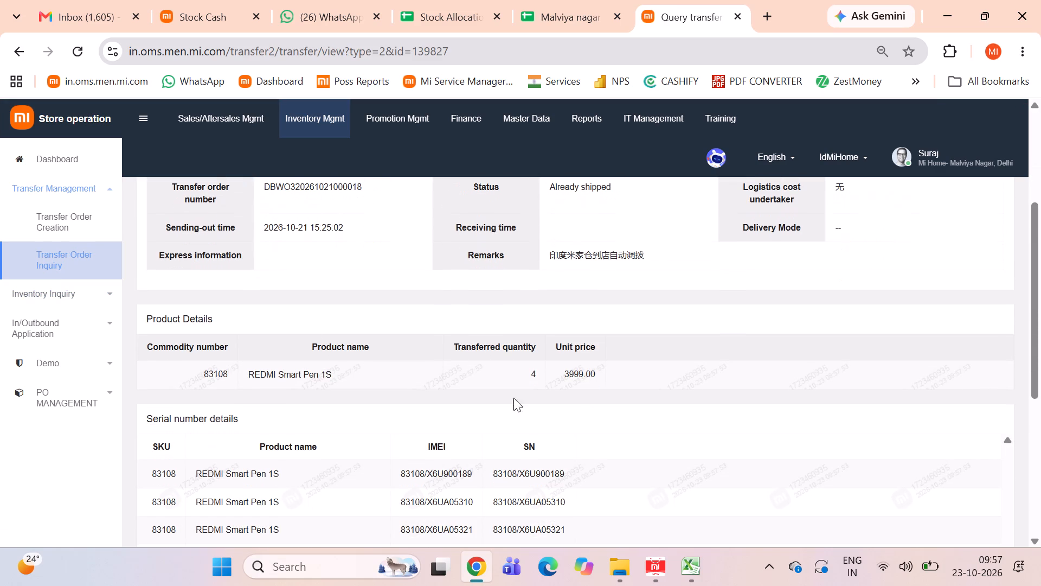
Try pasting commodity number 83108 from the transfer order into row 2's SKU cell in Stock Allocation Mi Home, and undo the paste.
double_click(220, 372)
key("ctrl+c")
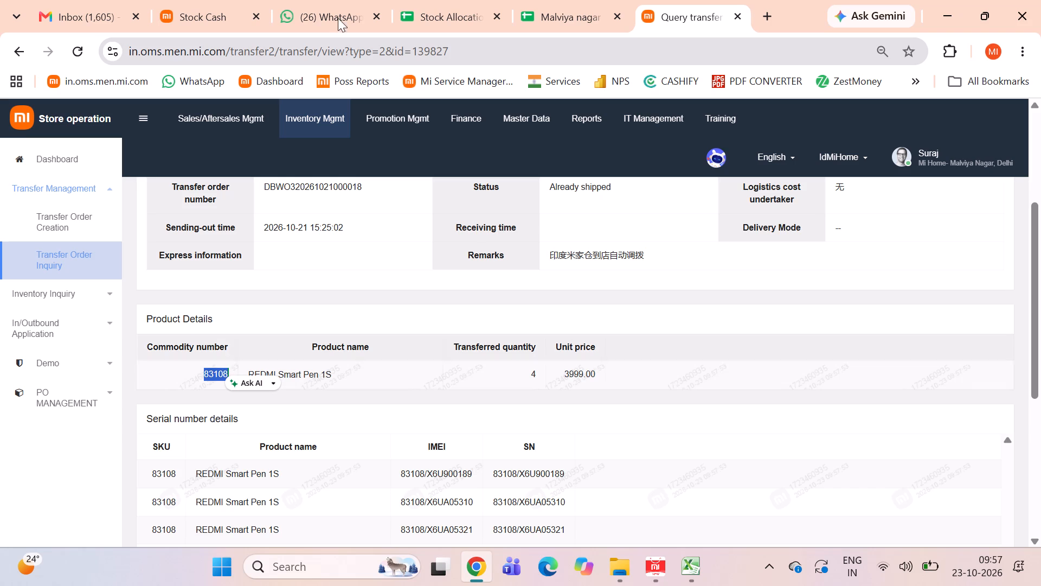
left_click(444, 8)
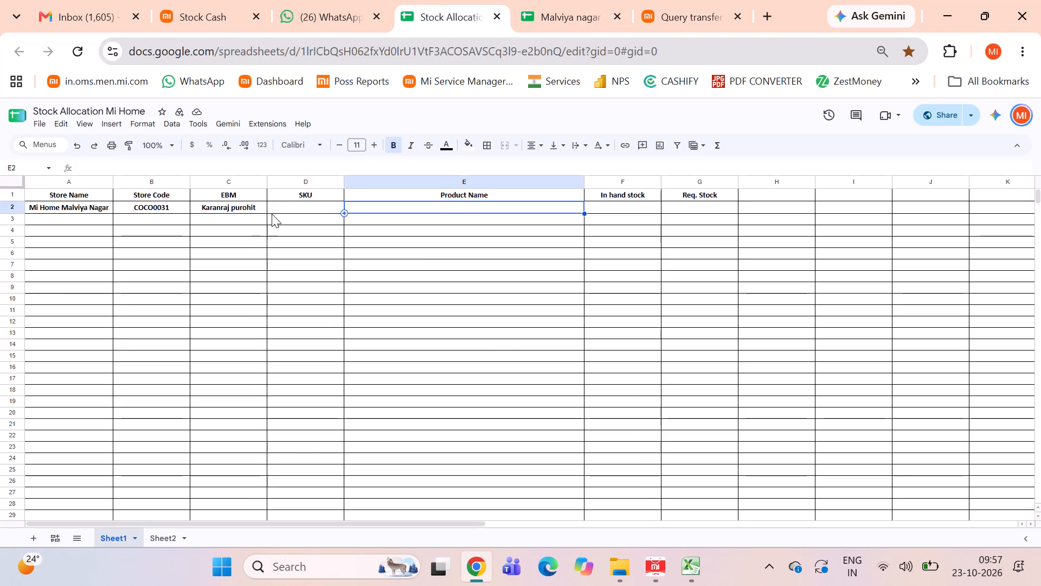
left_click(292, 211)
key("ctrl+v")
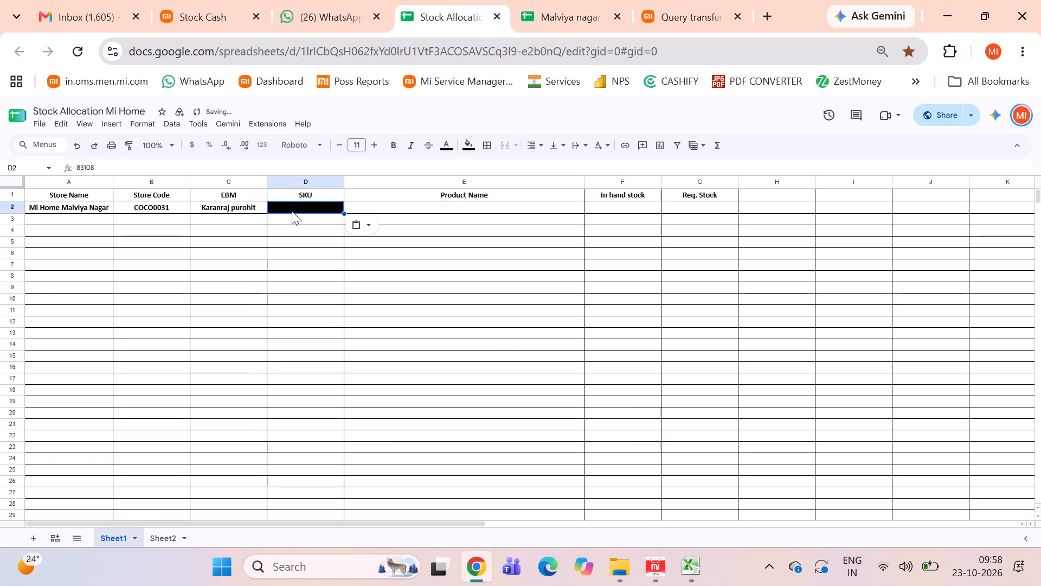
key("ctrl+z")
Copy commodity number 83108 together with the product name REDMI Smart Pen 1S from the transfer order's product details.
left_click(674, 5)
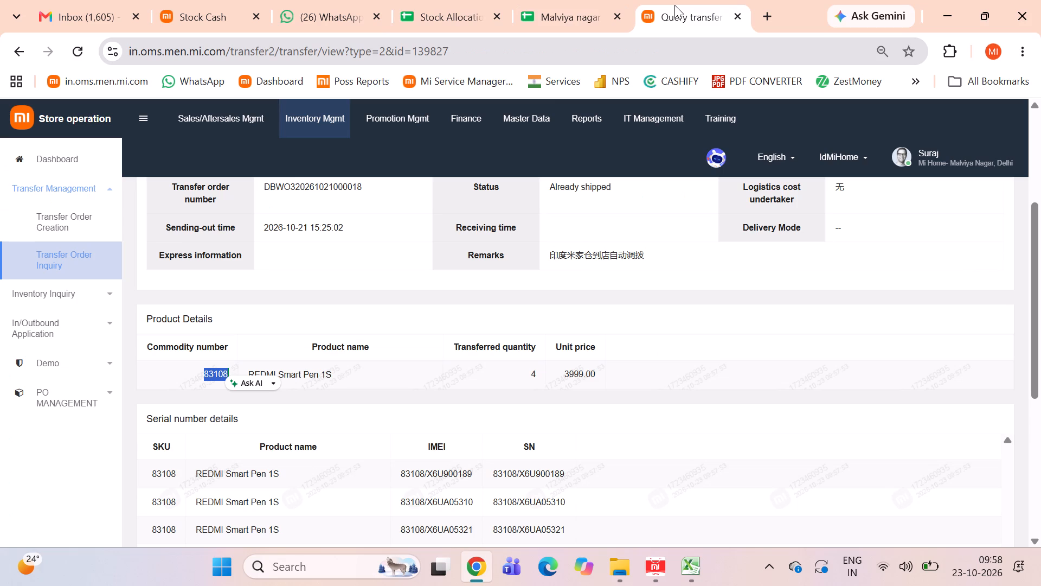
key("shift+Right")
key("shift+Right")
key("shift+Right")
key("shift+Right")
key("shift+Right")
key("shift+Right")
key("shift+Right")
key("shift+Right")
key("shift+Right")
key("shift+Right")
key("shift+Right")
key("shift+Right")
key("shift+Right")
key("shift+Right")
key("shift+Right")
key("shift+Right")
key("shift+Right")
key("shift+Right")
key("shift+Right")
key("shift+Right")
key("ctrl+c")
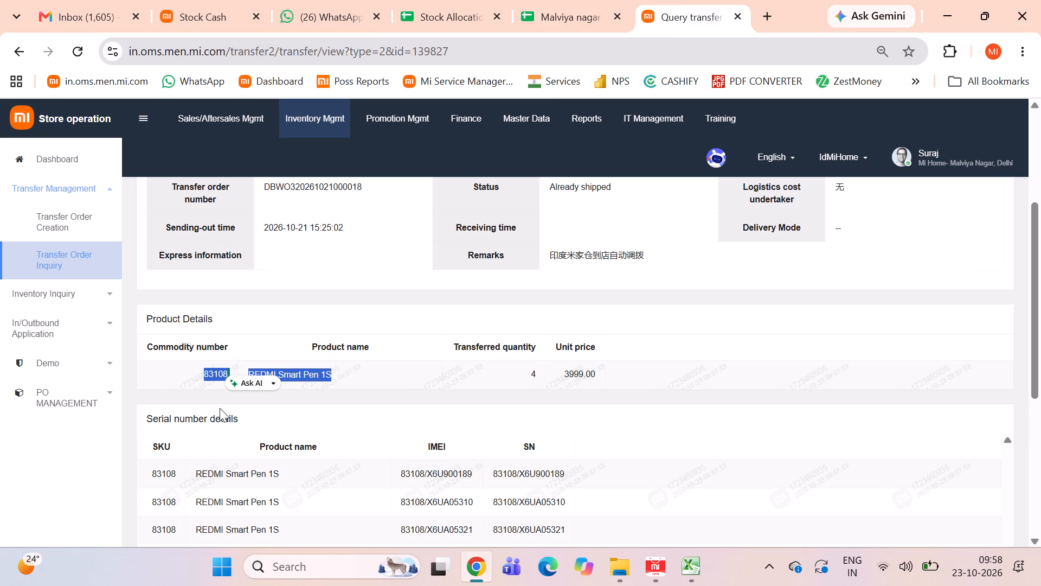
Switch to the Payment_Collection workbook in Excel and paste the copied number and product name at cell L19.
left_click(758, 491)
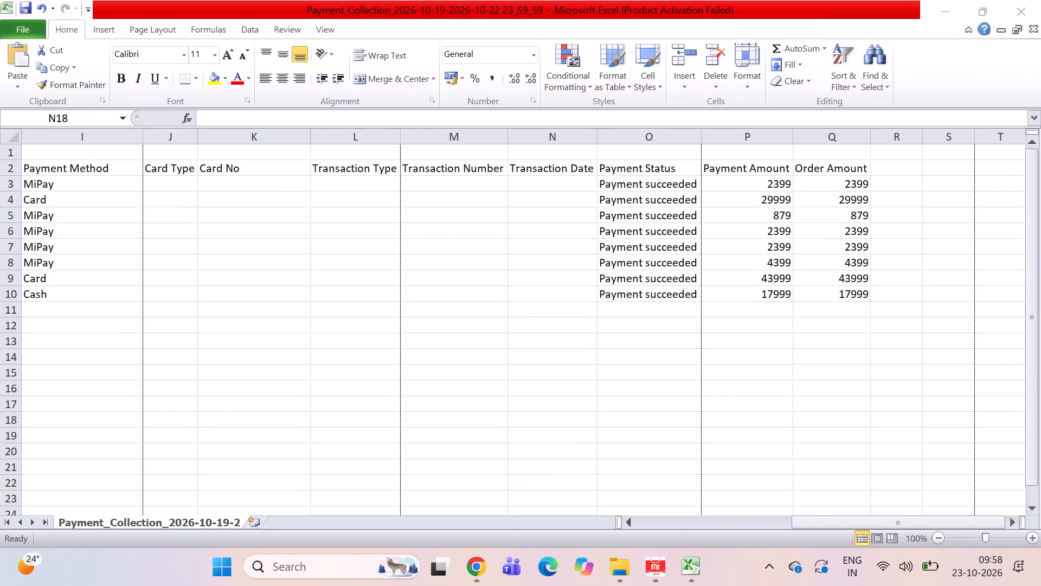
left_click(358, 429)
key("ctrl+v")
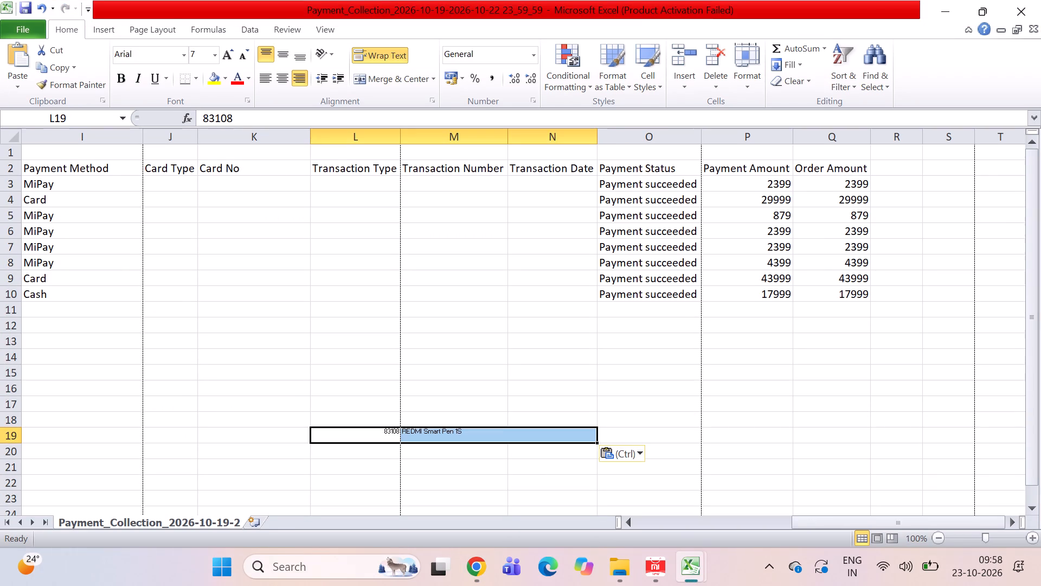
Copy the pasted cells from Excel into row 2 of the Stock Allocation Mi Home sheet, starting at the SKU column.
key("ctrl+c")
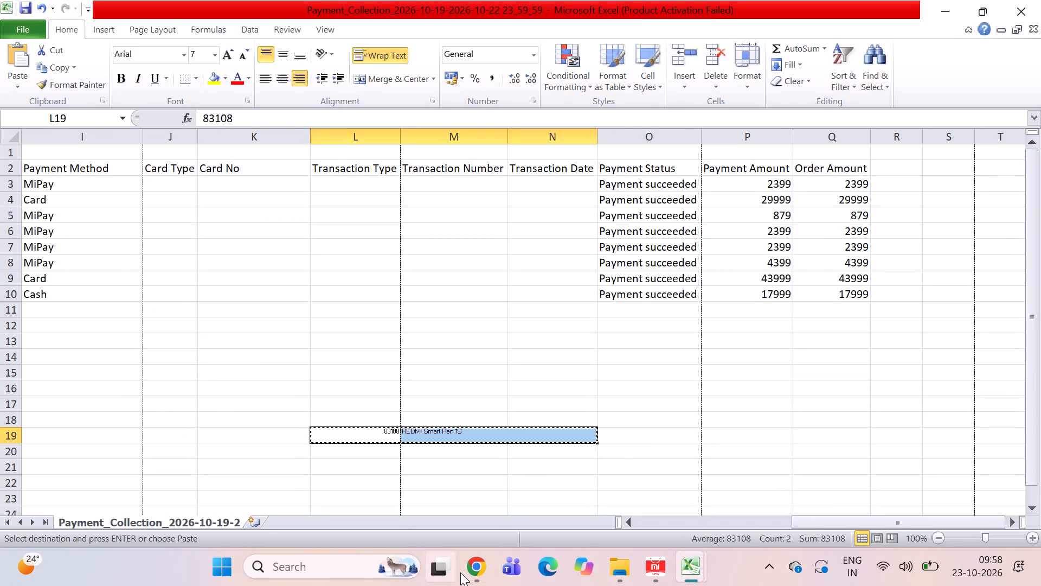
left_click(462, 575)
left_click(427, 17)
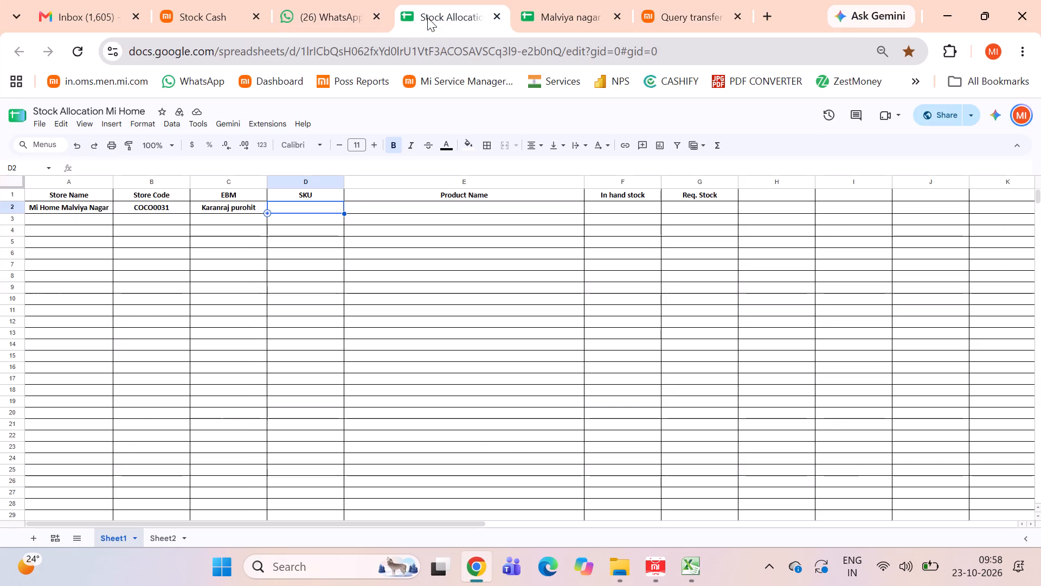
key("ctrl+v")
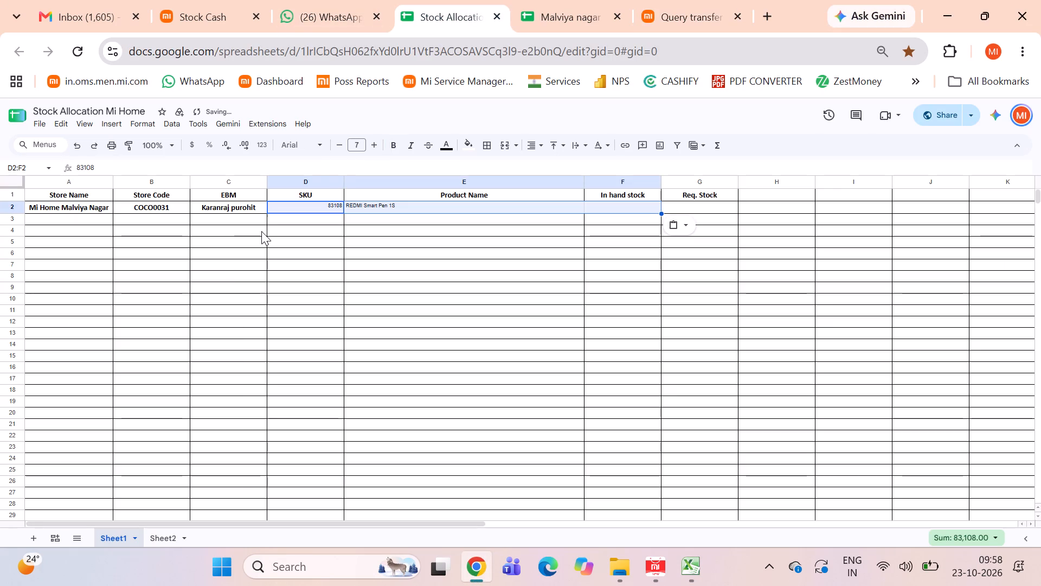
Enter 0 as the in hand stock for the REDMI Smart Pen 1S in row 2.
key("Right")
key("Right")
key("Right")
key("Left")
key("Left")
key("Right")
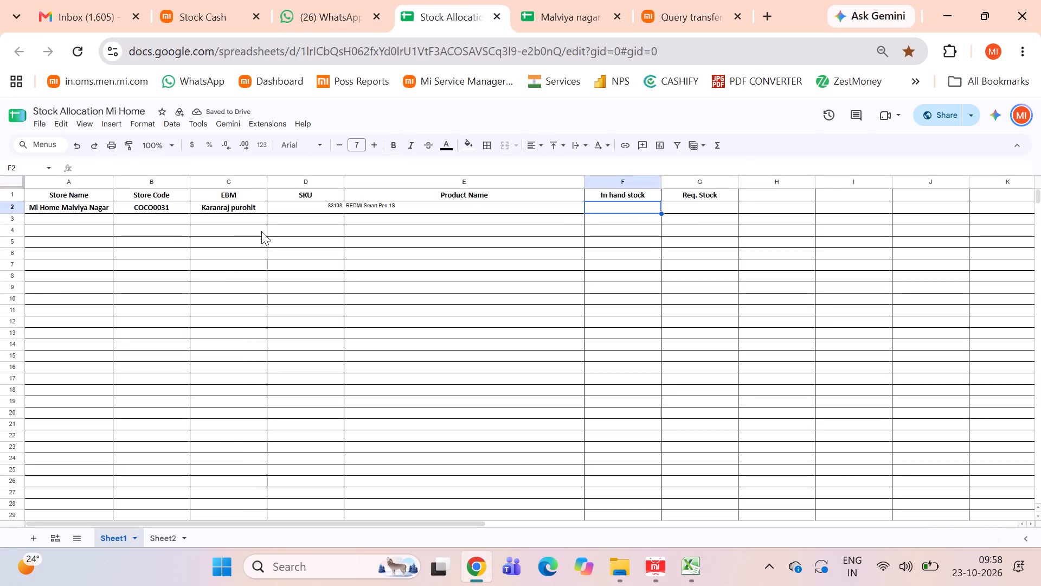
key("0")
Copy SKU 83108 from row 2 and switch to the Mi app.
key("Left")
key("Left")
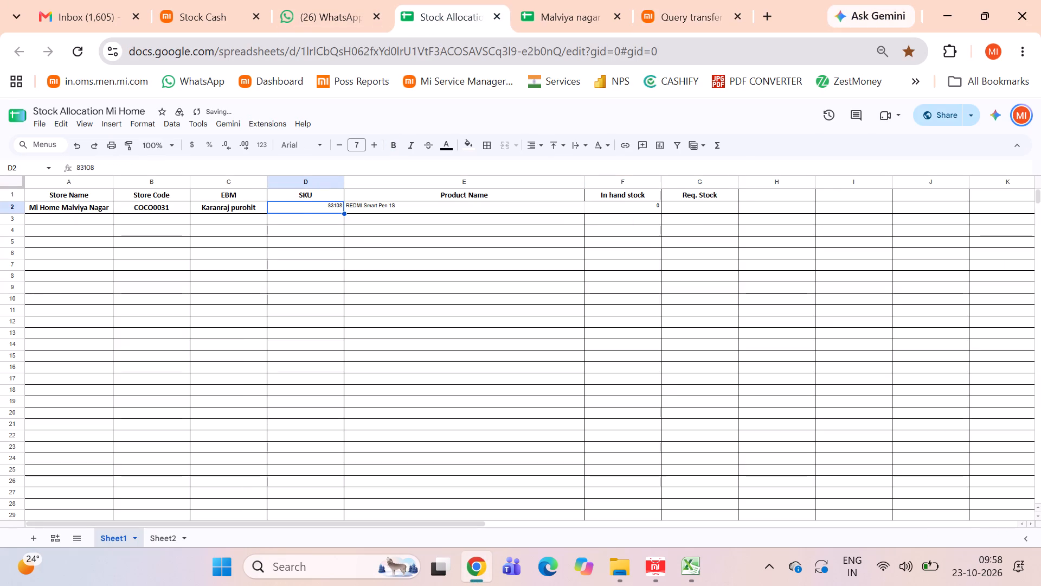
key("ctrl+c")
left_click(660, 575)
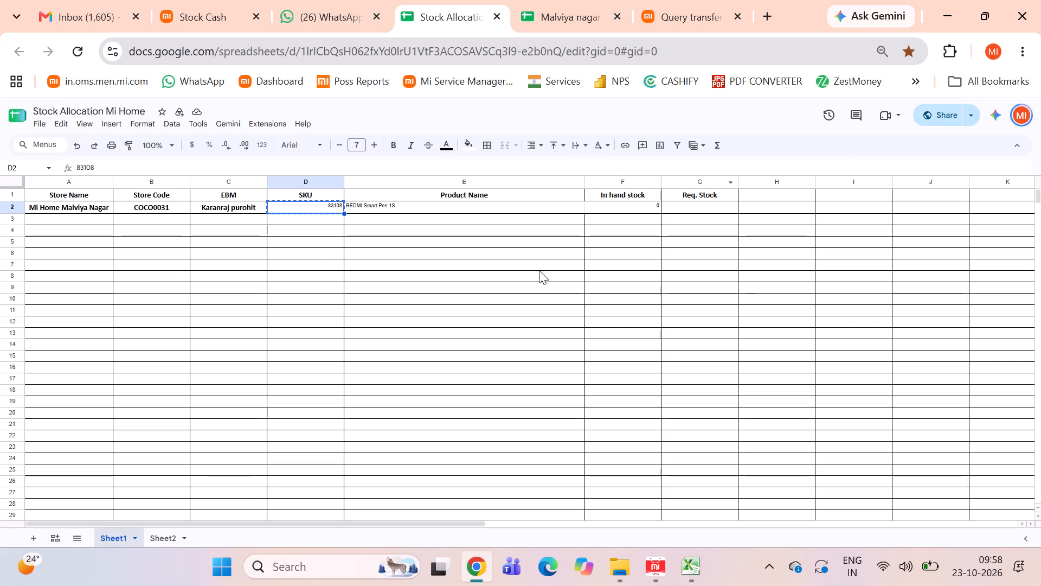
Enter 10 as the Req. Stock for the REDMI Smart Pen 1S in row 2.
key("Right")
key("Right")
key("Right")
key("Left")
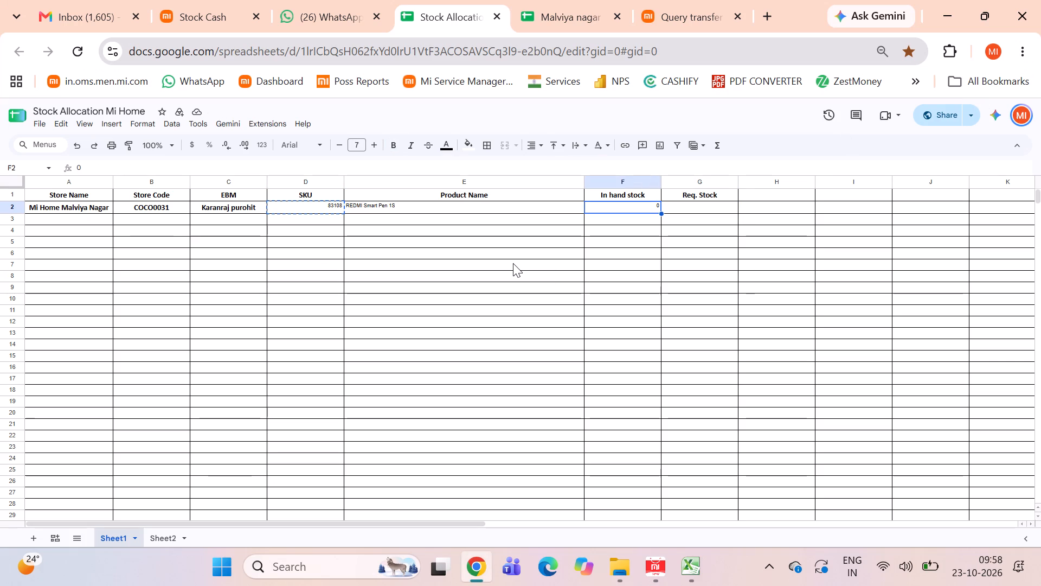
key("Right")
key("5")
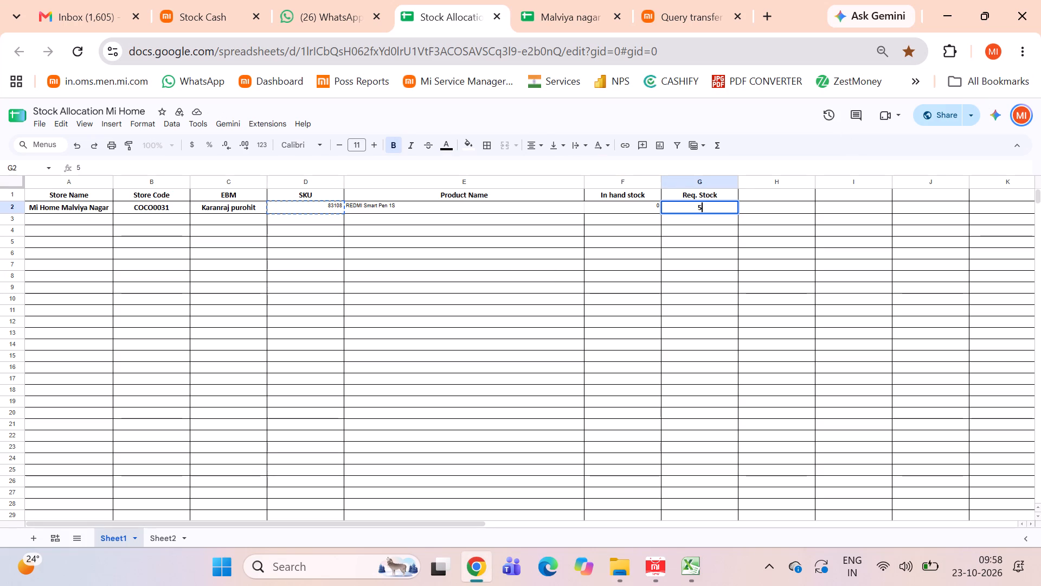
key("BackSpace")
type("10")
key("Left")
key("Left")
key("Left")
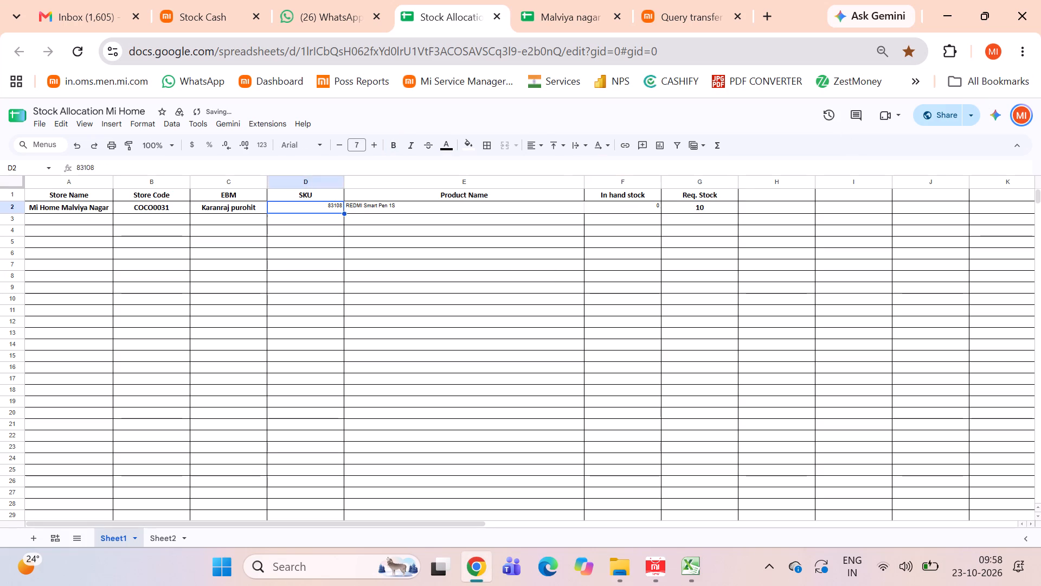
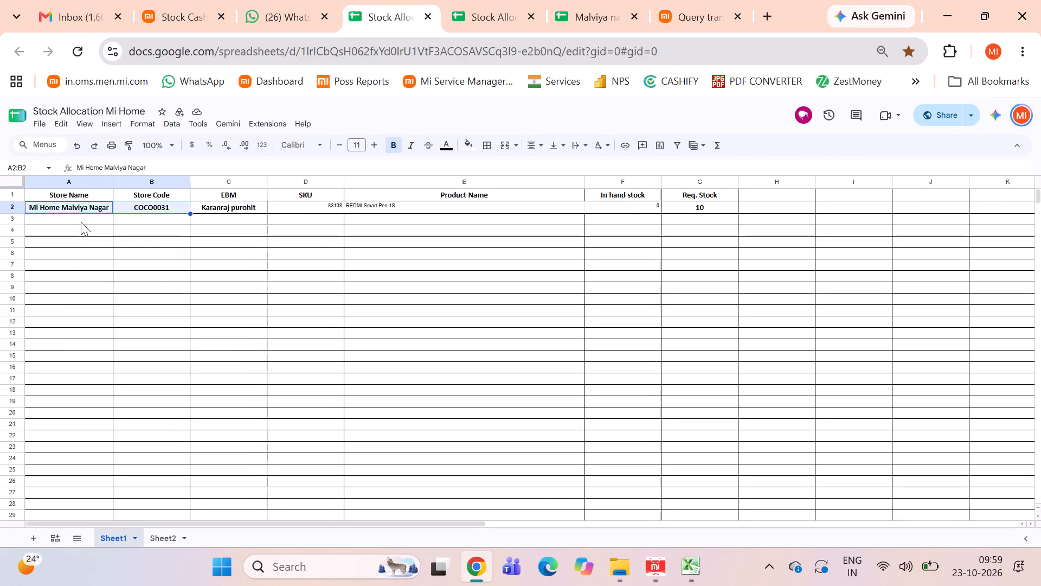
Fill the store name, store code and EBM from row 2 down through row 25.
key("shift+Down")
key("shift+Down")
key("shift+Down")
key("shift+Down")
key("shift+Down")
key("shift+Down")
key("shift+Down")
key("shift+Down")
key("shift+Down")
key("shift+Down")
key("shift+Down")
key("shift+Down")
key("shift+Down")
key("shift+Down")
key("shift+Down")
key("shift+Down")
key("shift+Down")
key("shift+Down")
key("shift+Down")
key("shift+Down")
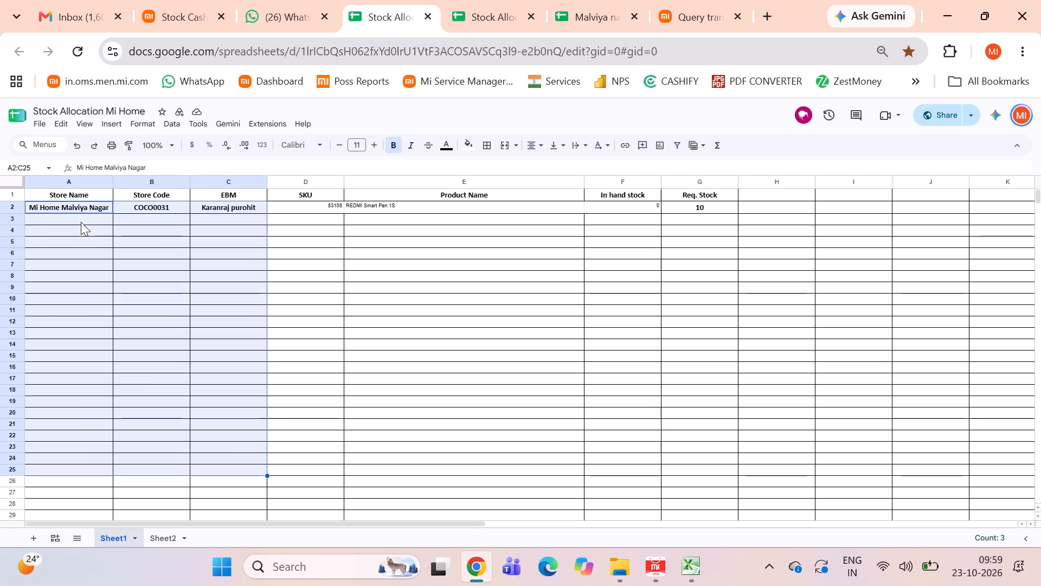
key("ctrl+d")
key("Right")
key("Right")
key("Right")
key("Right")
key("Left")
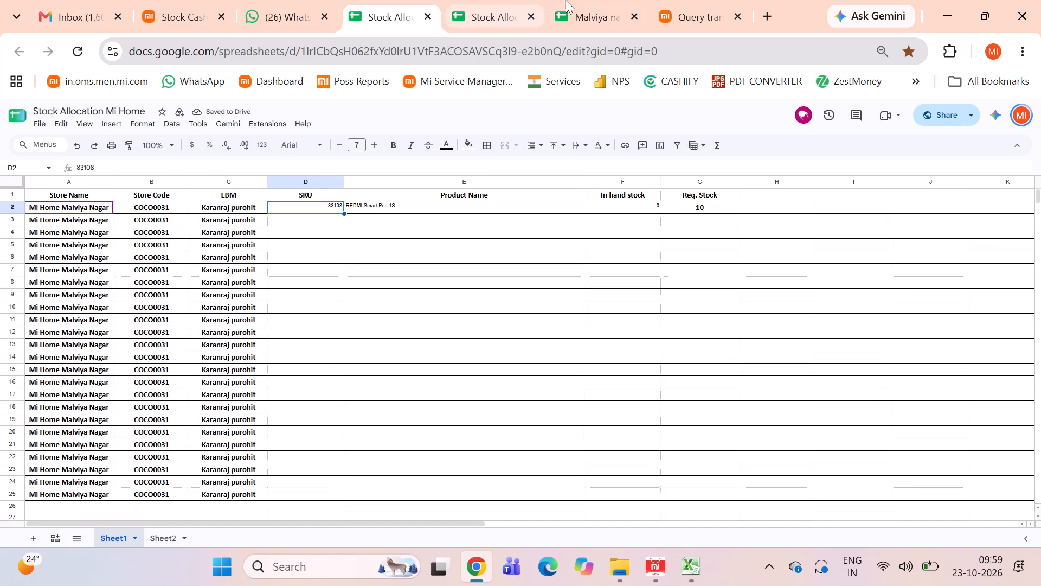
Review the product details of transfer order 139828 in the Store operation site and return to the order list.
left_click(696, 10)
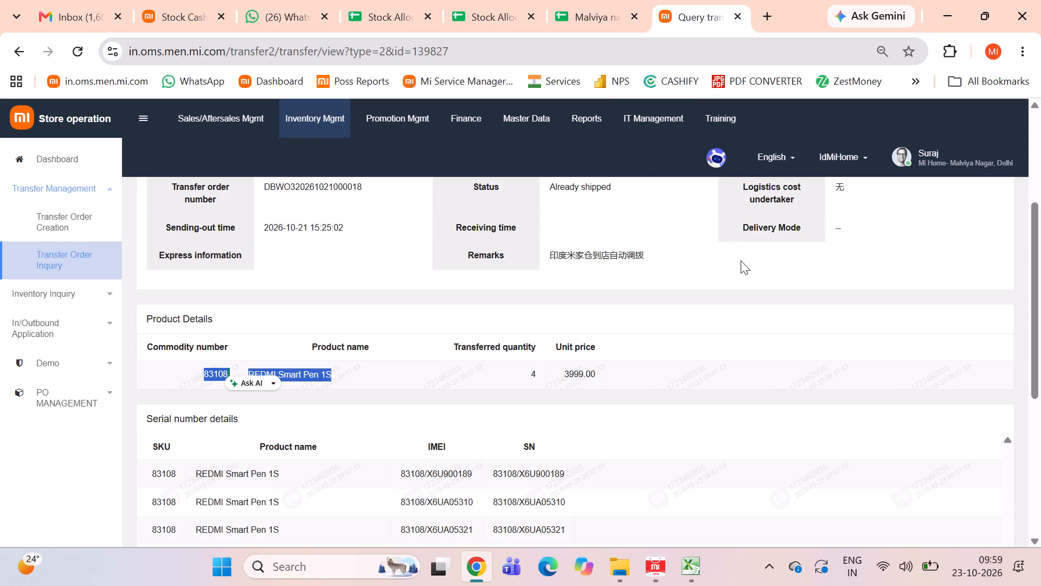
left_click(502, 320)
left_click(41, 260)
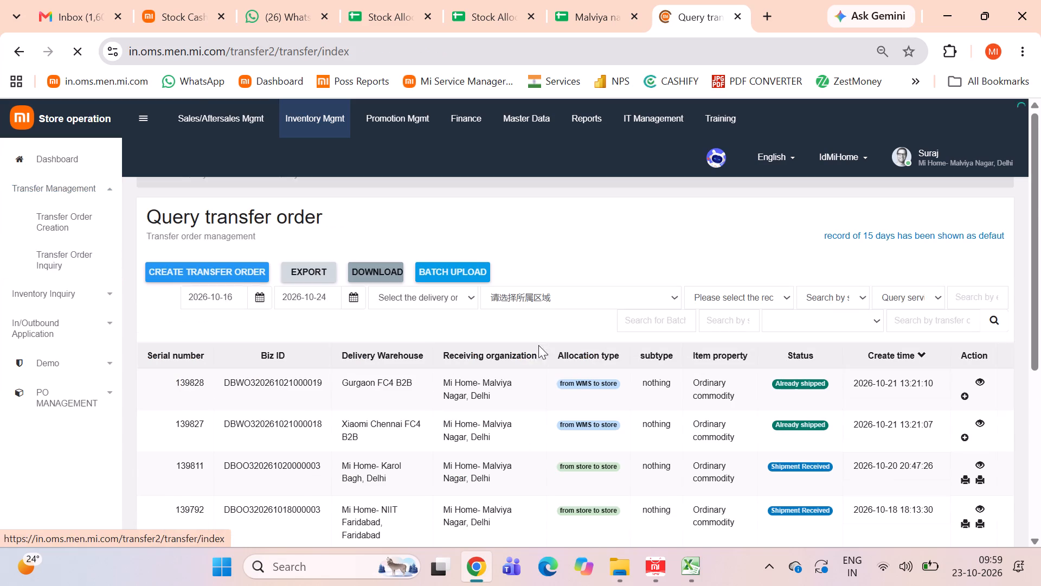
left_click(979, 380)
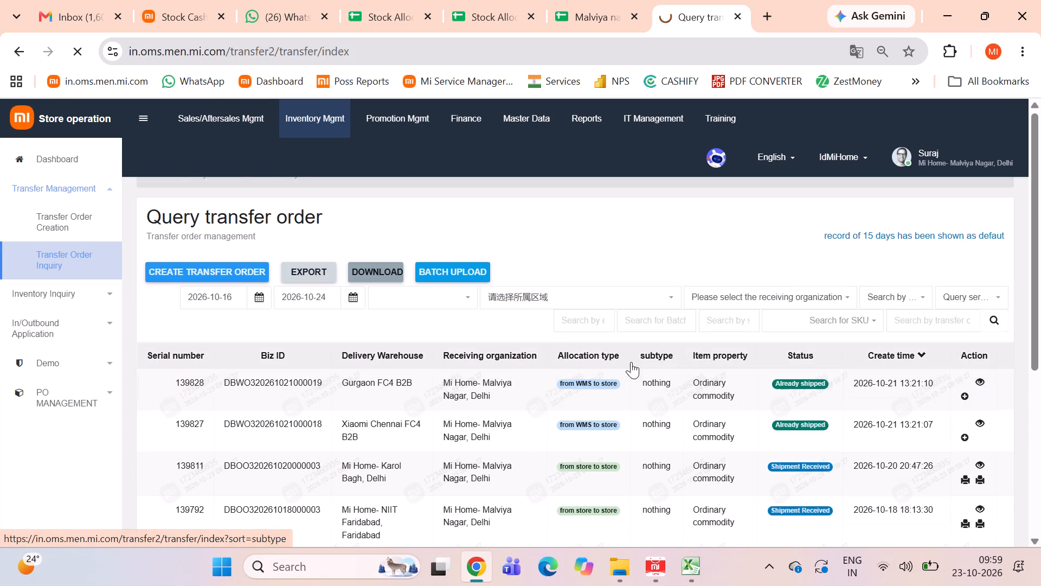
scroll(628, 364, "down", 2)
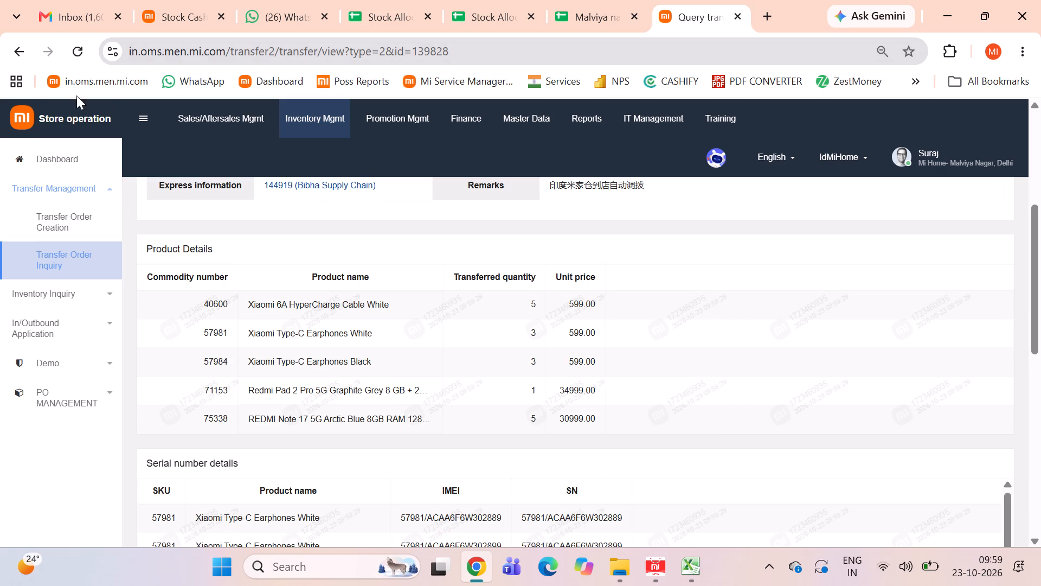
left_click(23, 45)
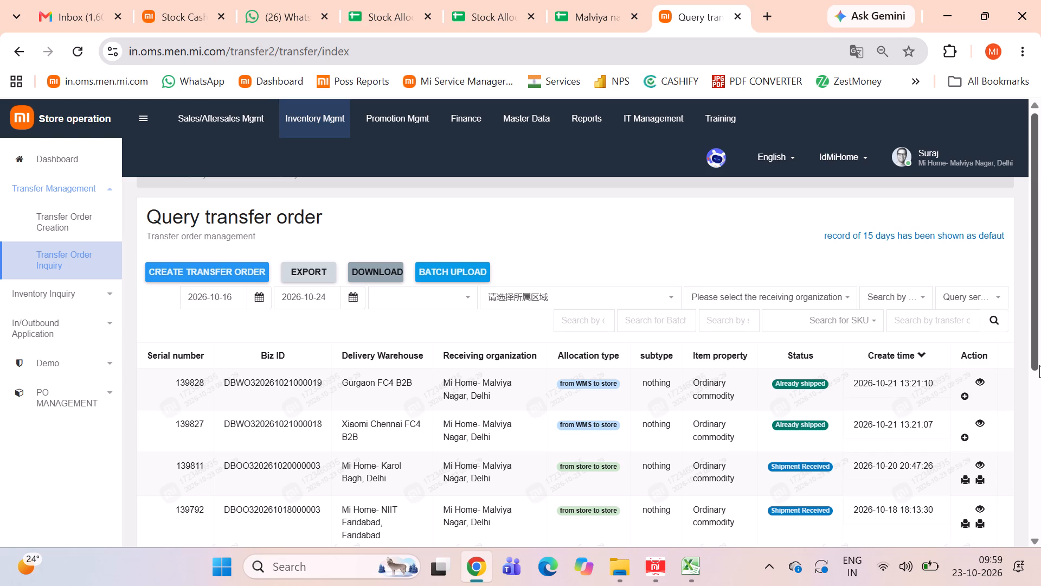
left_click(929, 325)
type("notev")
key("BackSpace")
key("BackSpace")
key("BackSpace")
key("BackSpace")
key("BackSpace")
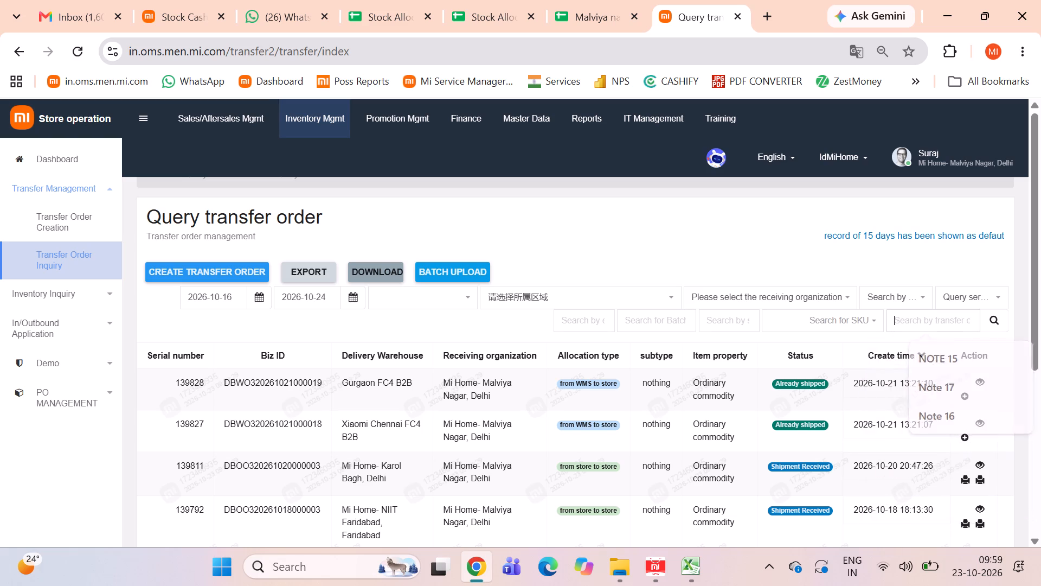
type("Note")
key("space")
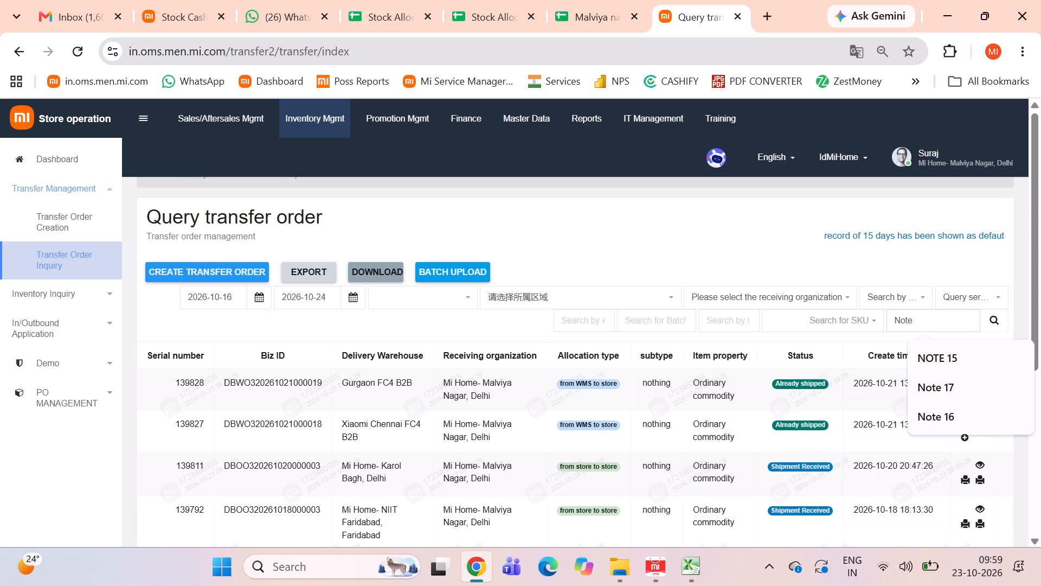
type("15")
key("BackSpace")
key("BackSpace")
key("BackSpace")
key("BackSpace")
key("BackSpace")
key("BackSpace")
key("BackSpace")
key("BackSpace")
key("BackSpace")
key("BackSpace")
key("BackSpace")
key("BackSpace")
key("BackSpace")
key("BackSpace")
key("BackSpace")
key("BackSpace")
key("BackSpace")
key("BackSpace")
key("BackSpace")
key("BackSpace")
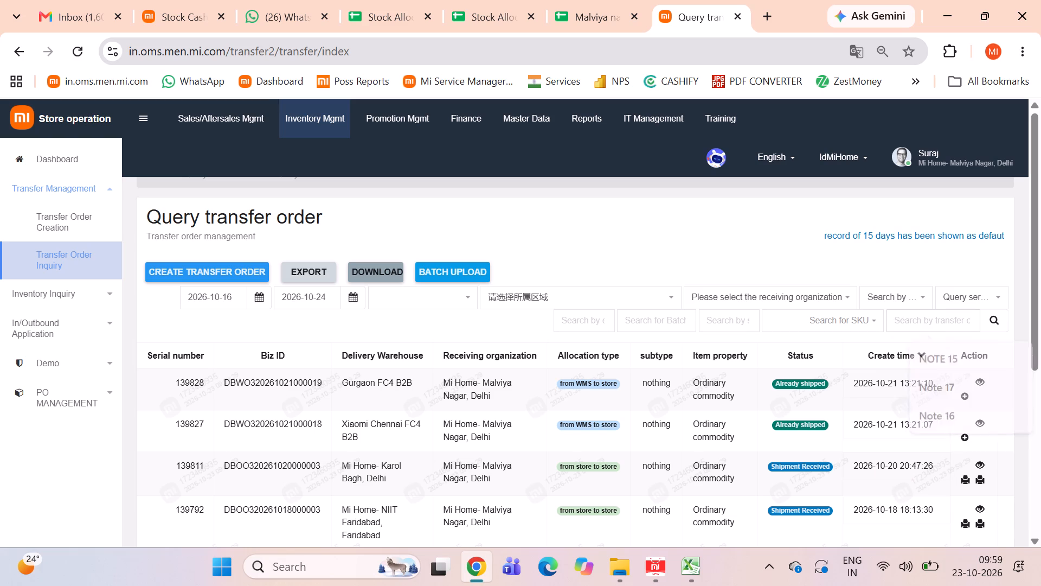
Search the transfer orders for "focus pen".
type("focus pen")
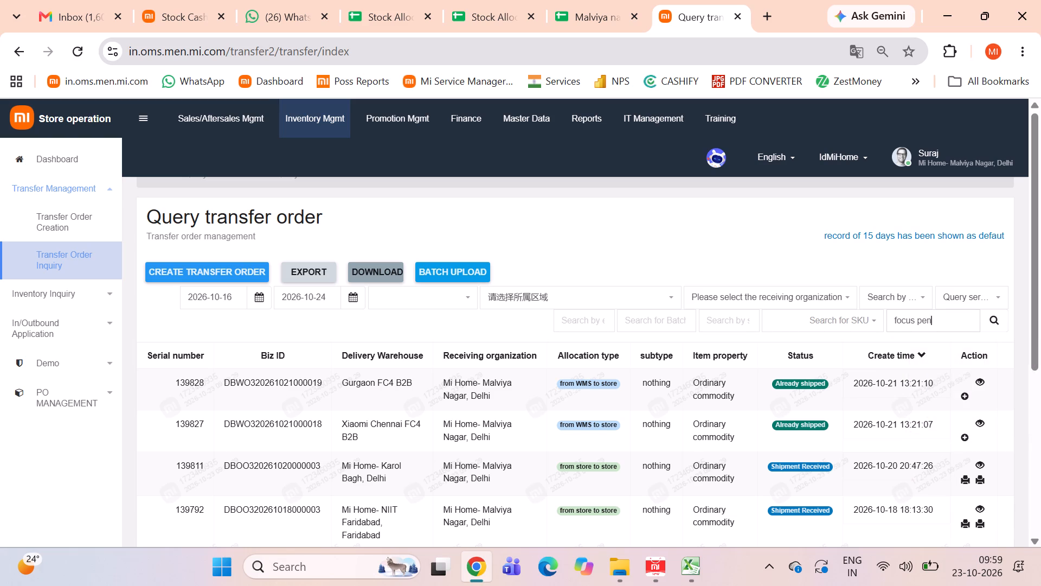
key("Return")
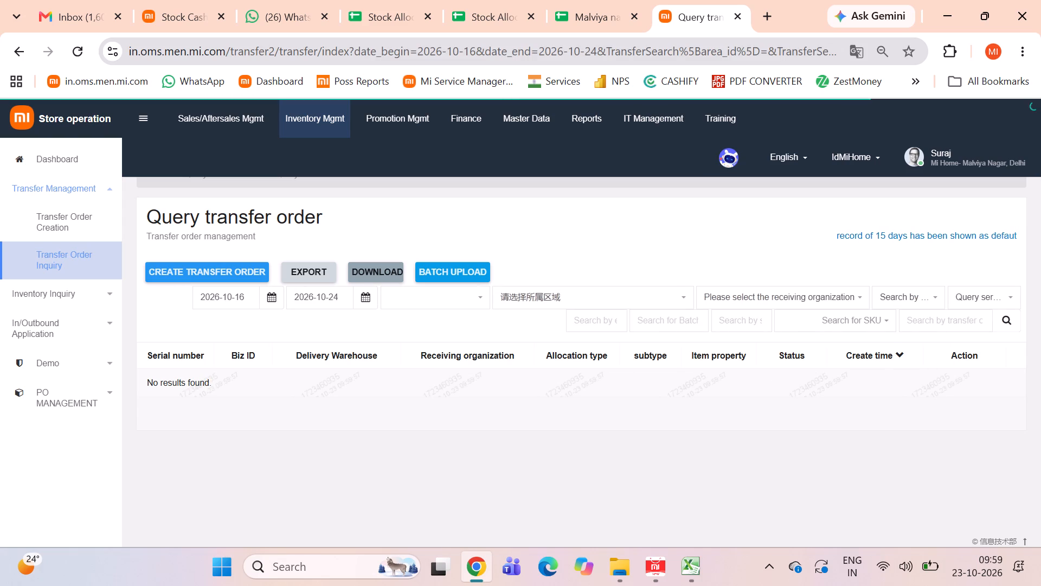
Search the store's physical inventory for "pen".
left_click(78, 284)
left_click(42, 288)
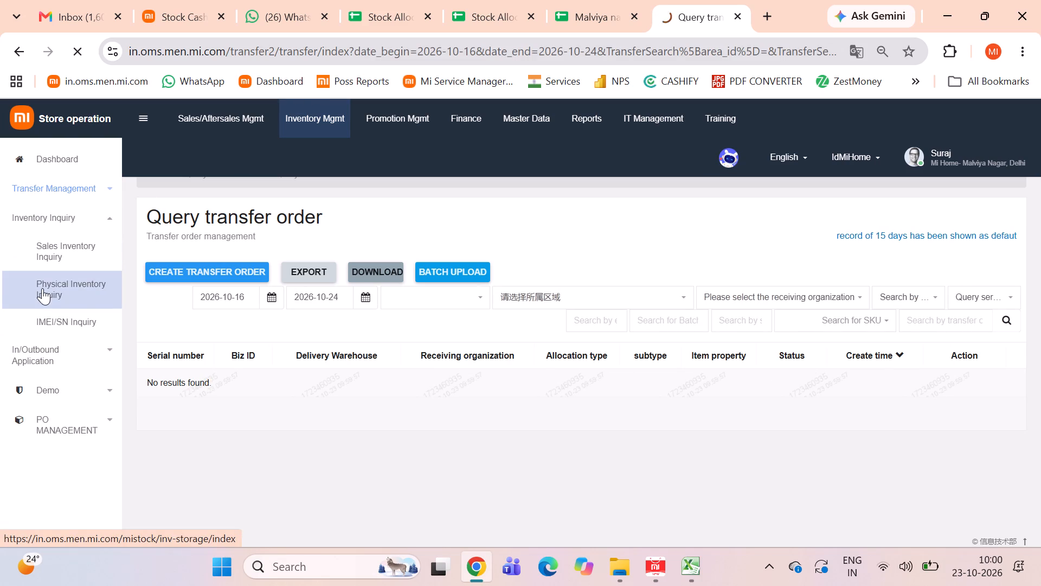
left_click(925, 309)
type("pen")
key("Return")
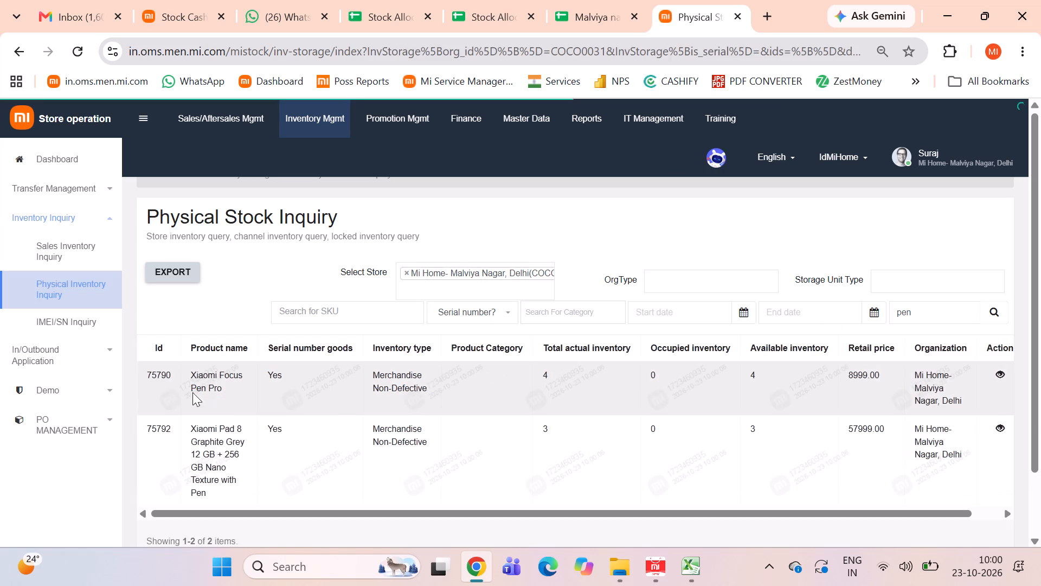
Copy the Xiaomi Focus Pen Pro's ID and product name from the inventory results into a new Excel workbook.
double_click(158, 381)
key("shift+Right")
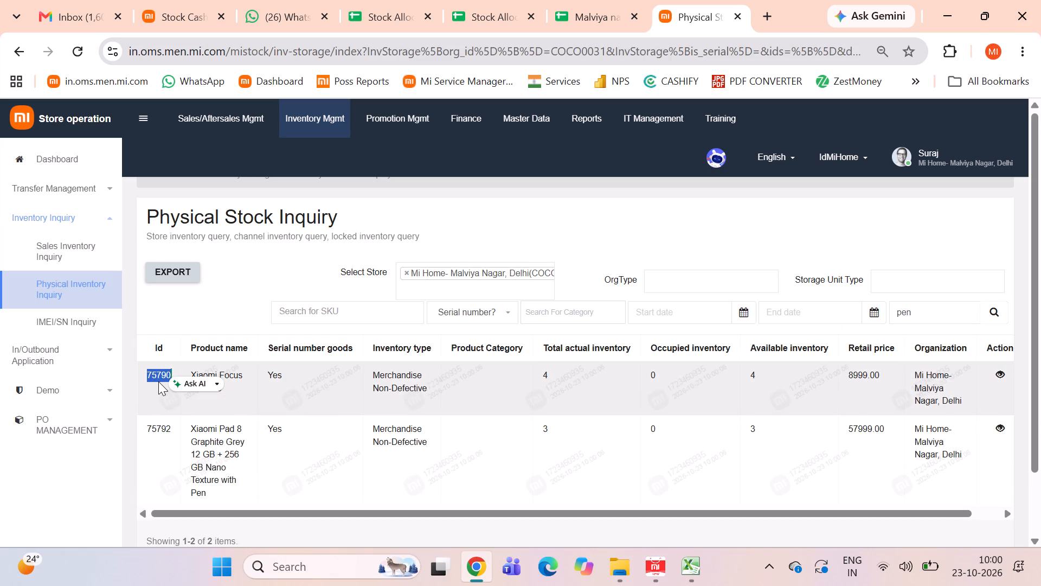
key("shift+Right")
key("shift+Right")
key("shift+Right")
key("shift+Right")
key("shift+Right")
key("shift+Right")
key("shift+Right")
key("shift+Right")
key("shift+Right")
key("shift+Right")
key("shift+Right")
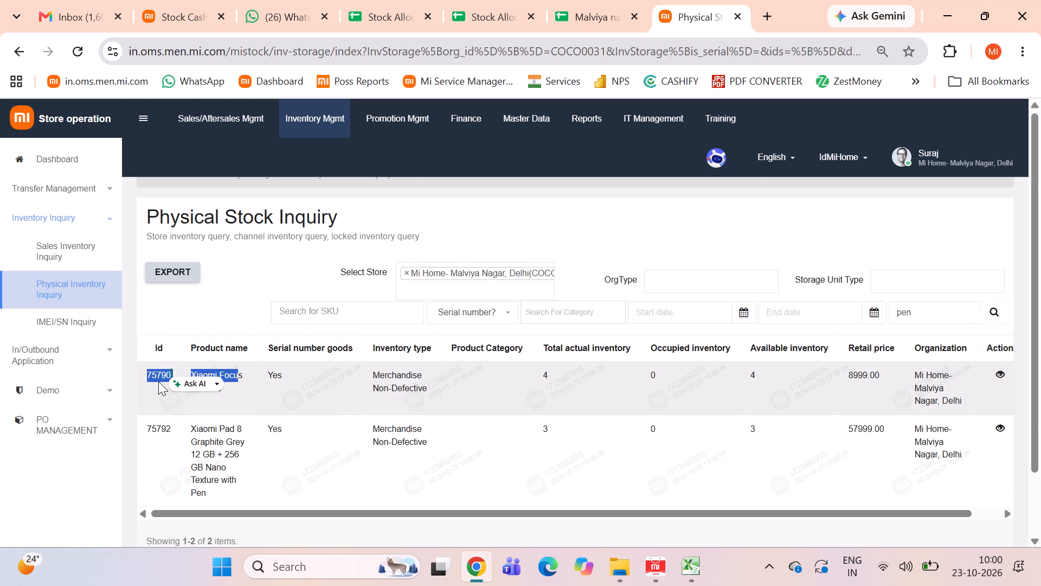
key("shift+Right")
key("shift+Down")
key("shift+Down")
key("ctrl+c")
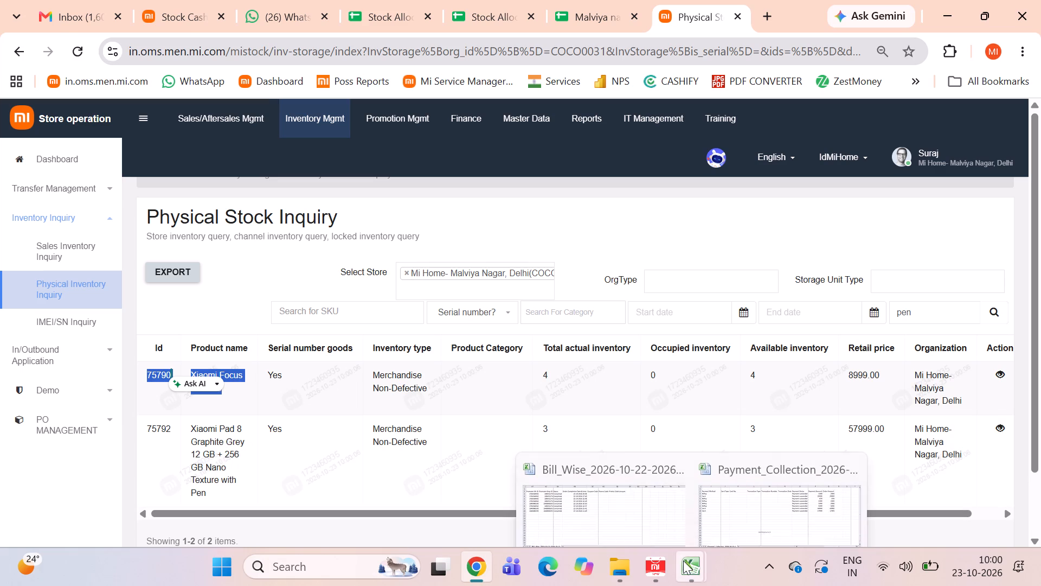
left_click(782, 508)
key("ctrl+n")
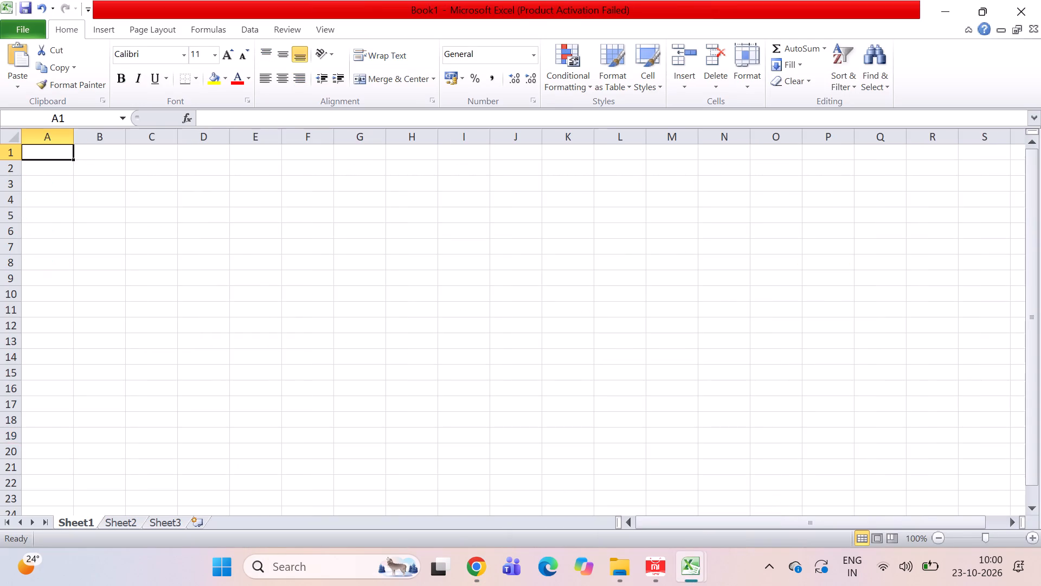
key("ctrl+v")
Copy cells A1 and B1 from the workbook into row 3 of the Stock Allocation Mi Home sheet, starting at the SKU column.
left_click_drag(782, 508, 571, 472)
key("Up")
key("Left")
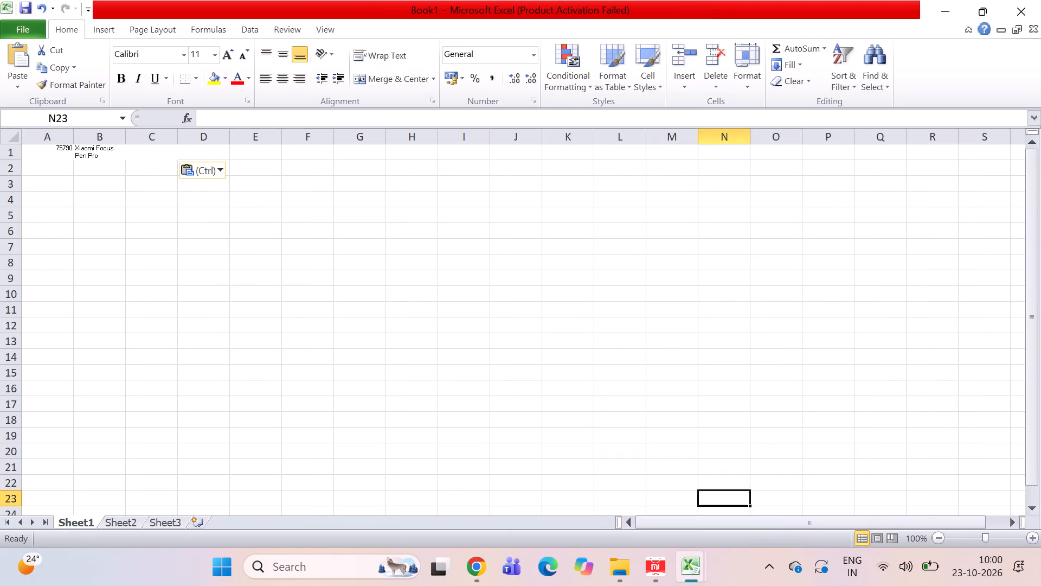
key("Left")
key("Left")
key("Left")
key("Left")
key("Left")
key("Left")
key("Left")
key("Left")
key("Left")
key("Left")
key("Left")
key("Left")
key("Left")
key("Left")
key("Left")
key("Left")
key("Left")
key("Left")
key("Left")
key("ctrl+Up")
key("ctrl+Up")
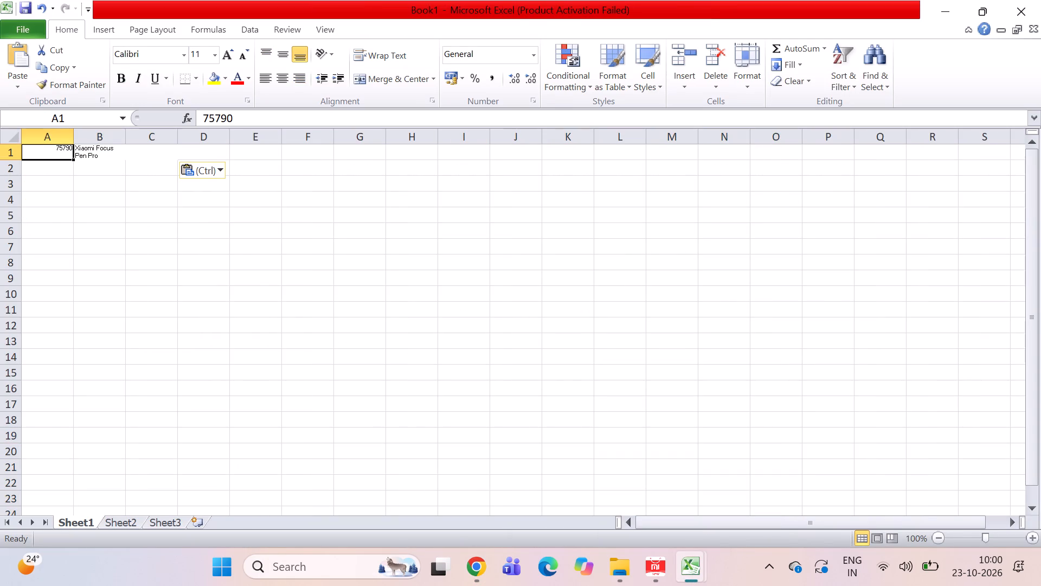
key("shift+Right")
key("shift+Down")
key("shift+Up")
key("ctrl+c")
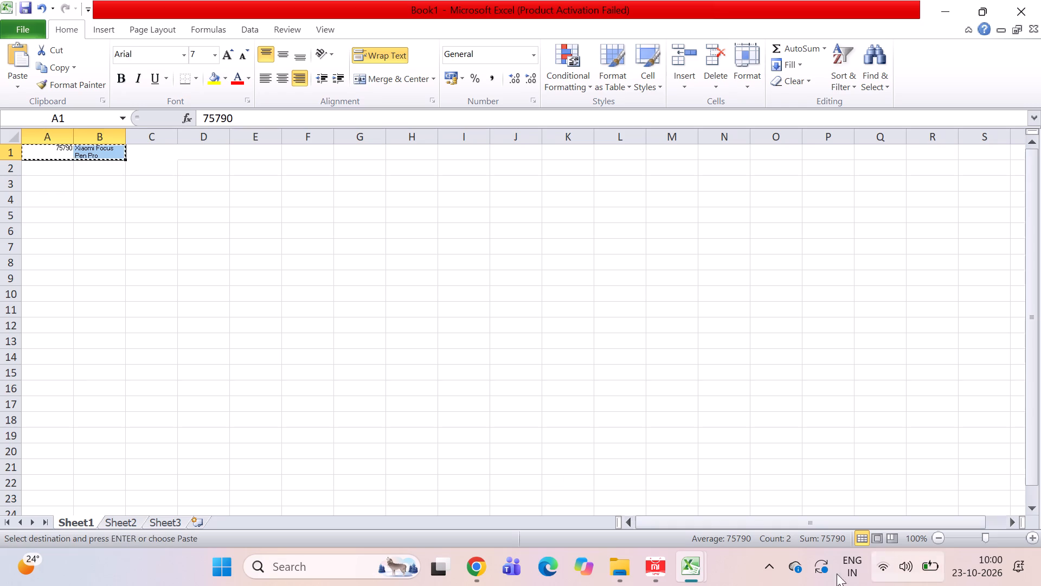
left_click(477, 556)
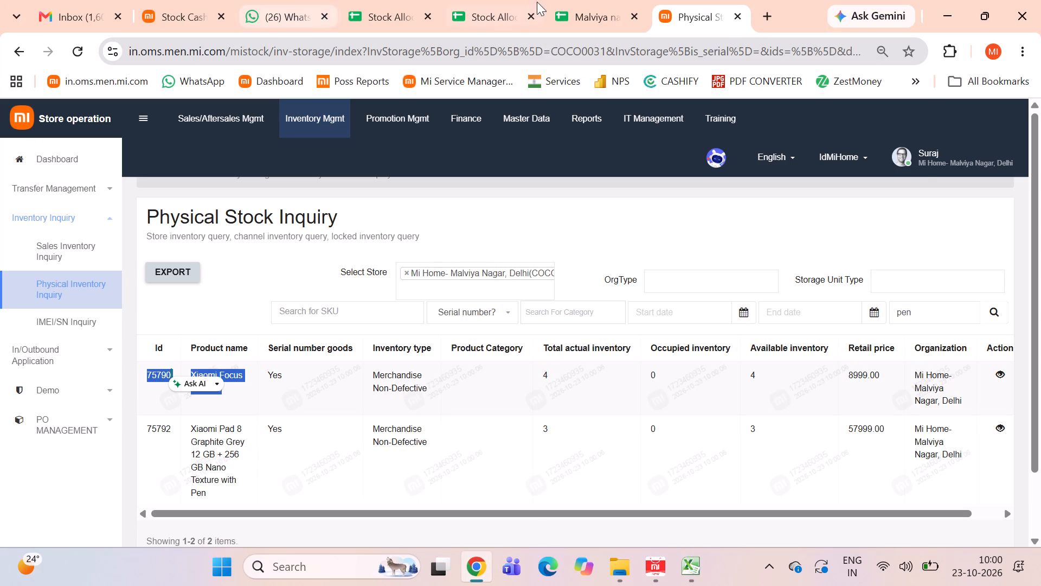
left_click(392, 11)
key("Down")
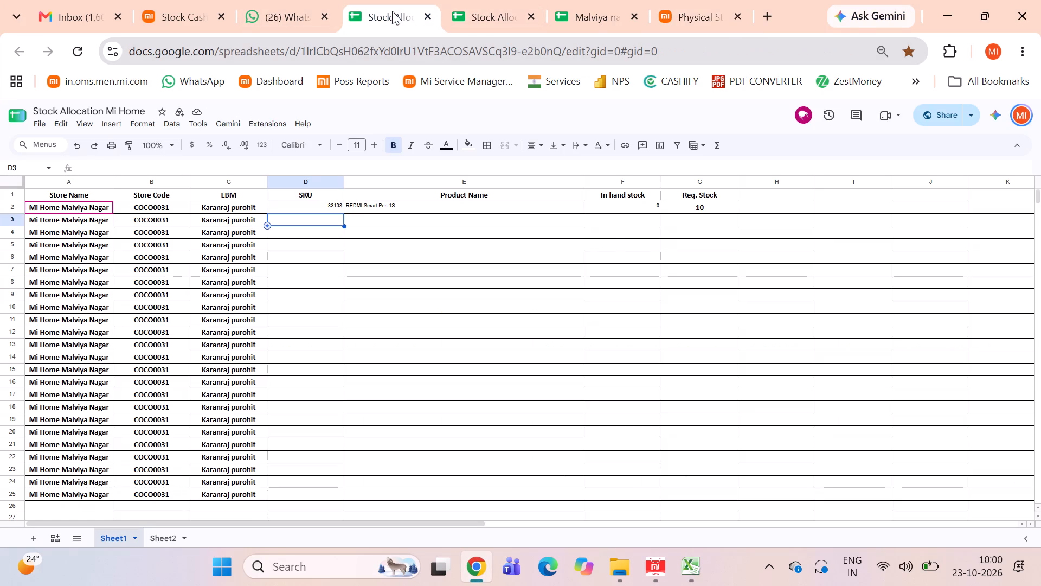
key("ctrl+v")
Enter 4 as the in hand stock and 6 as the Req. Stock for the Xiaomi Focus Pen Pro in row 3.
key("Right")
key("Right")
key("Right")
key("Left")
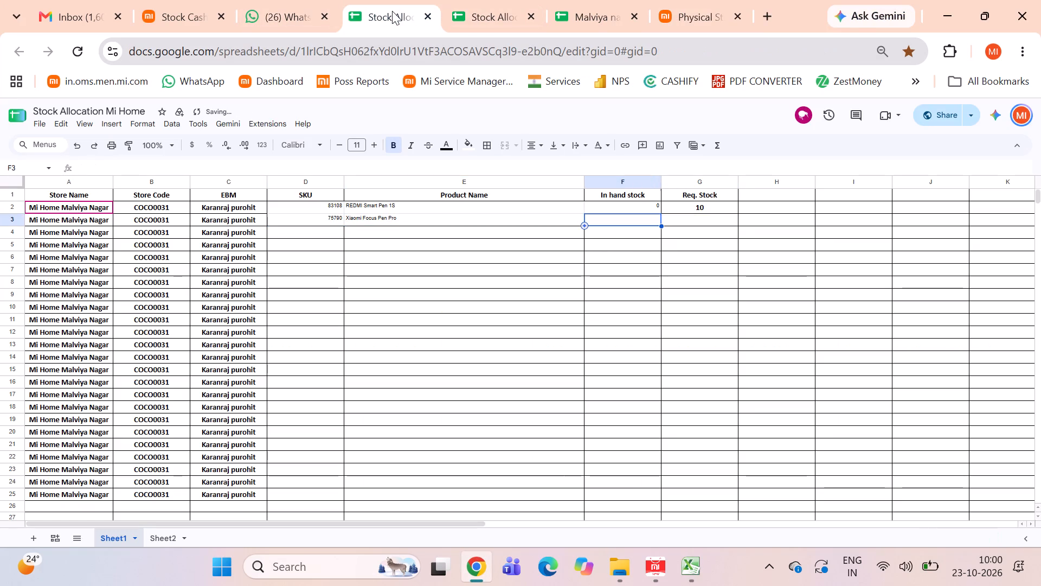
key("4")
key("Right")
key("6")
key("Down")
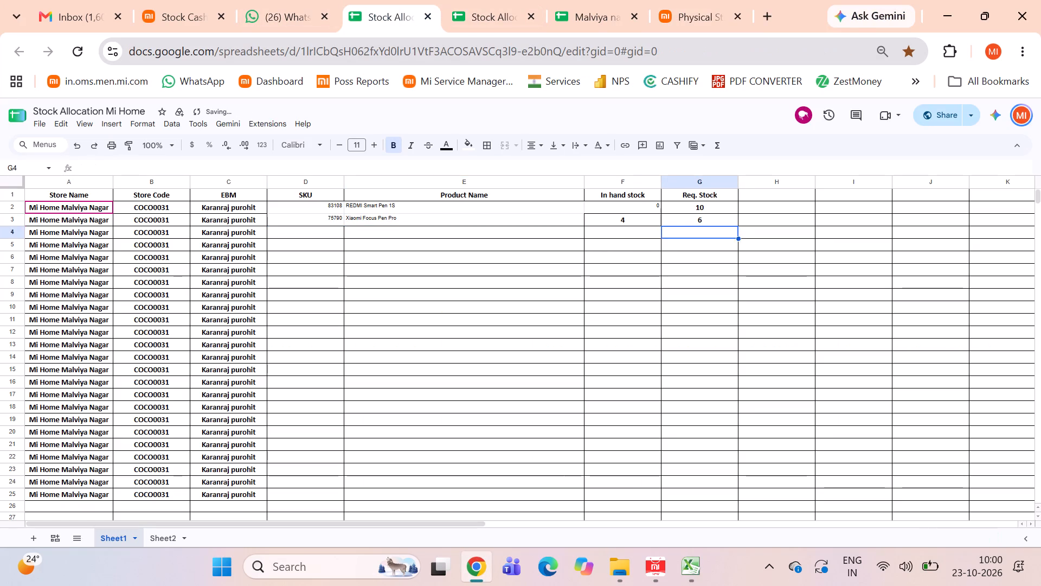
Check the product in HiPOS and enter 40600 as the SKU in row 4 of the Stock Allocation Mi Home sheet.
key("Down")
key("Left")
key("Left")
key("Left")
key("Up")
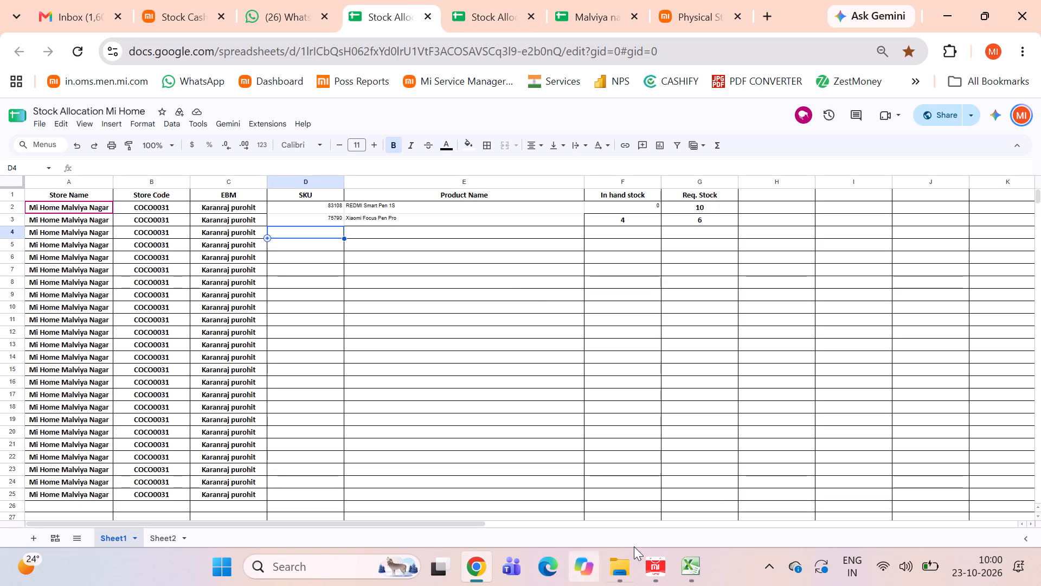
left_click(658, 561)
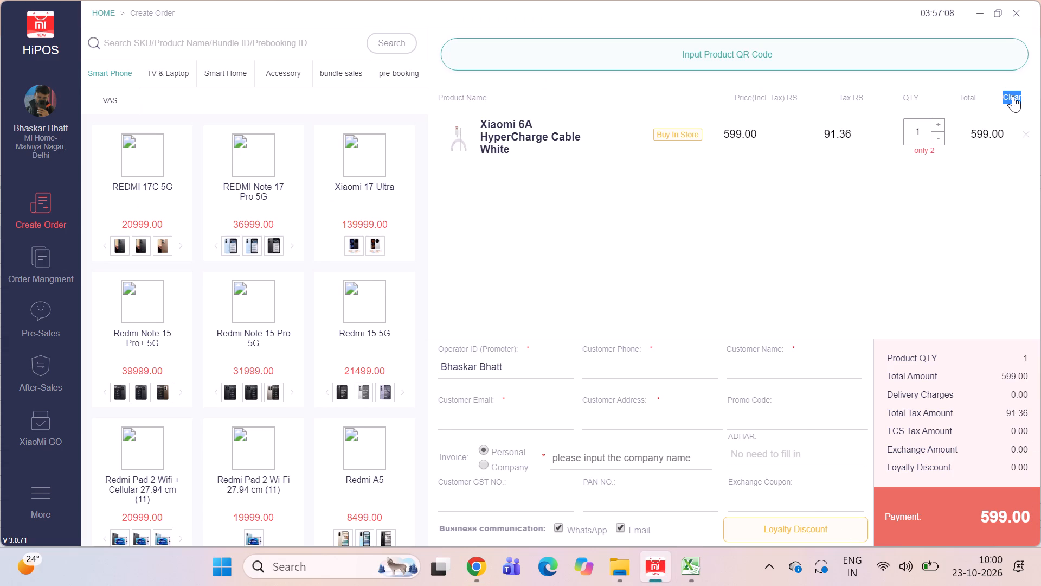
type("40")
type("600")
key("Right")
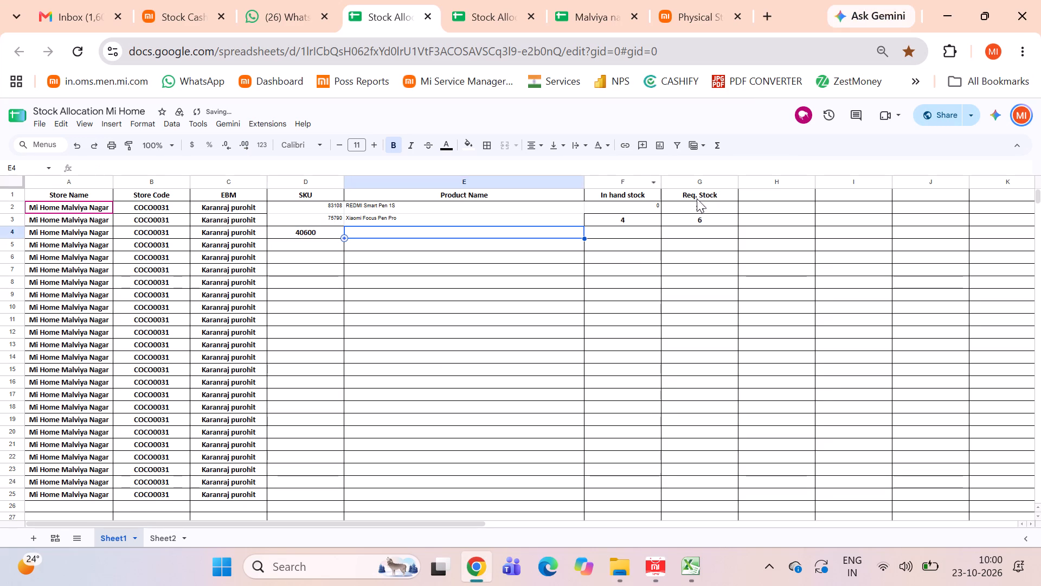
Copy the product name Xiaomi 6A HyperCharge Cable White from HiPOS into cell B3 of the Book1 workbook in Excel.
left_click(641, 584)
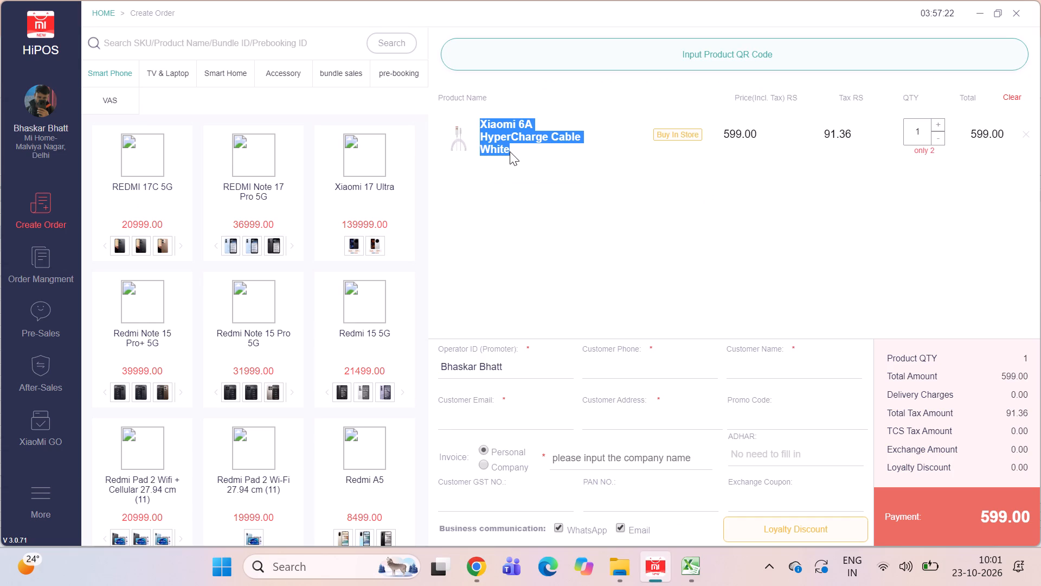
left_click(689, 560)
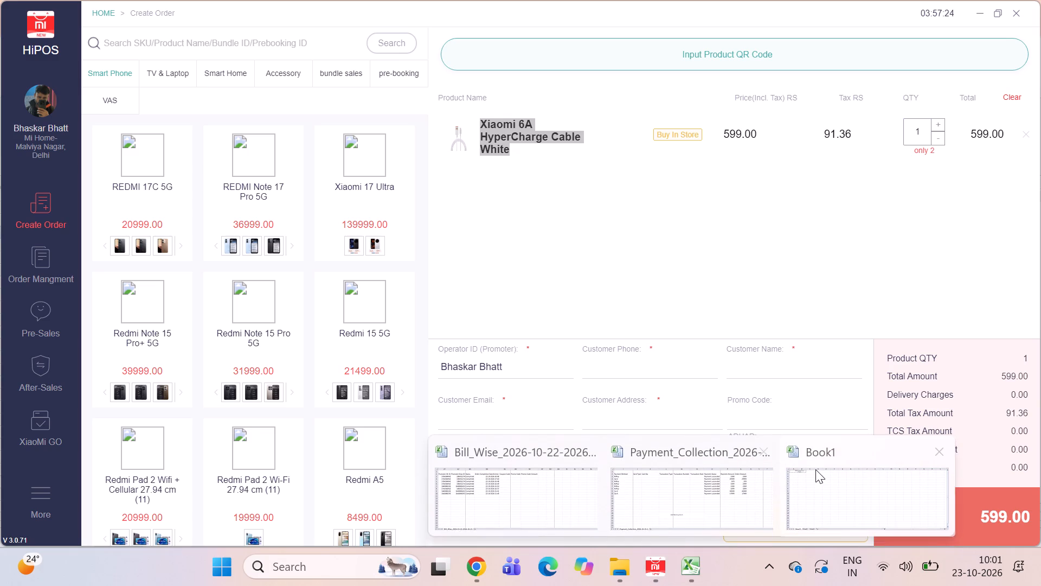
left_click(817, 472)
left_click(121, 253)
key("Up")
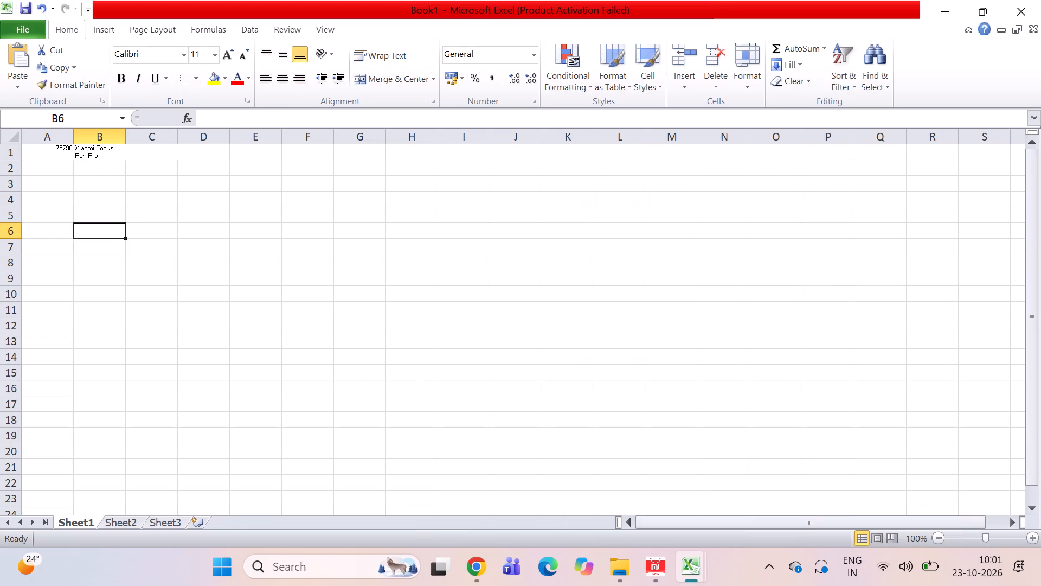
key("Up")
key("Up")
key("Up")
key("ctrl+v")
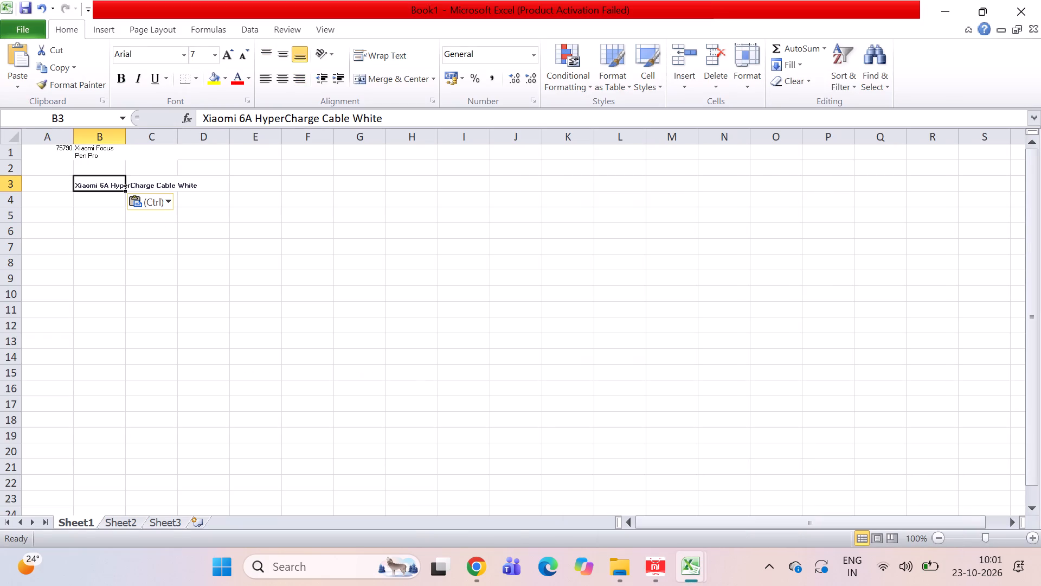
Copy the Xiaomi 6A HyperCharge Cable White name from Book1 into row 4's Product Name cell in the Stock Allocation Mi Home sheet.
key("ctrl+c")
left_click(472, 564)
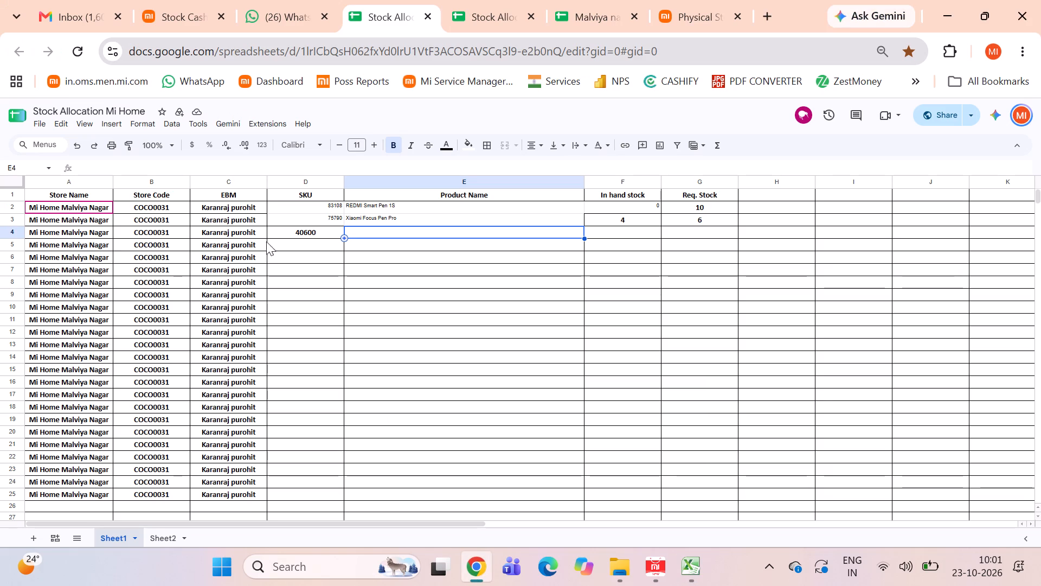
key("ctrl+v")
key("Right")
key("Right")
key("Left")
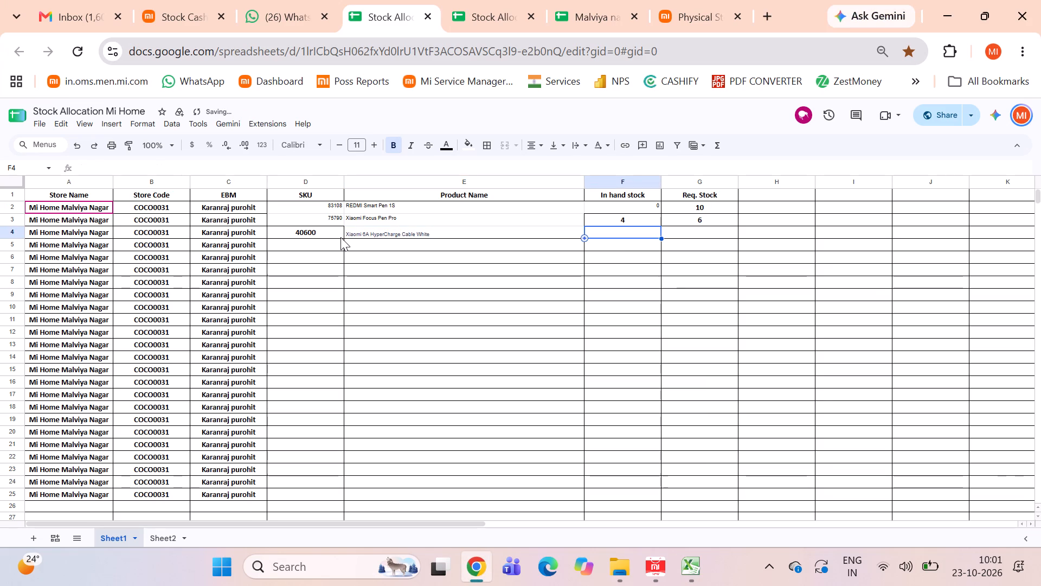
Enter 2 as the in hand stock and 10 as the Req. Stock for the Xiaomi 6A HyperCharge Cable White in row 4.
key("2")
key("Right")
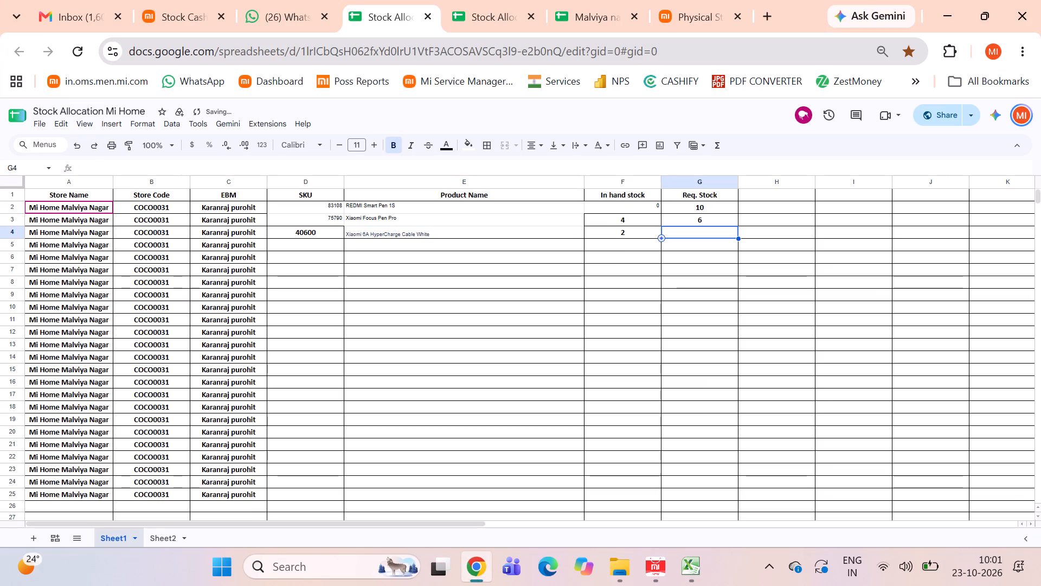
key("8")
key("BackSpace")
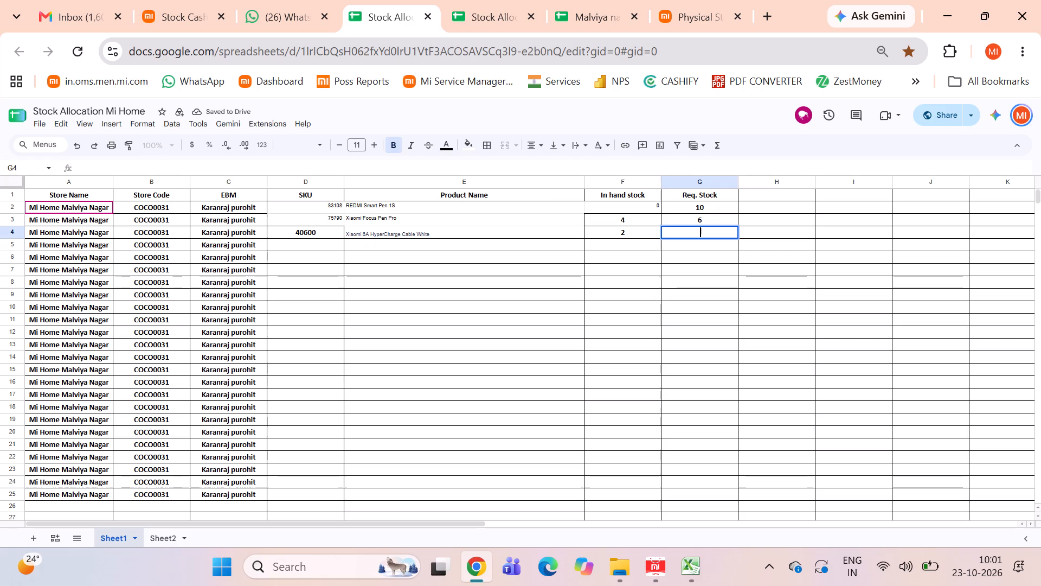
type("10")
key("Left")
key("Left")
key("Left")
key("Down")
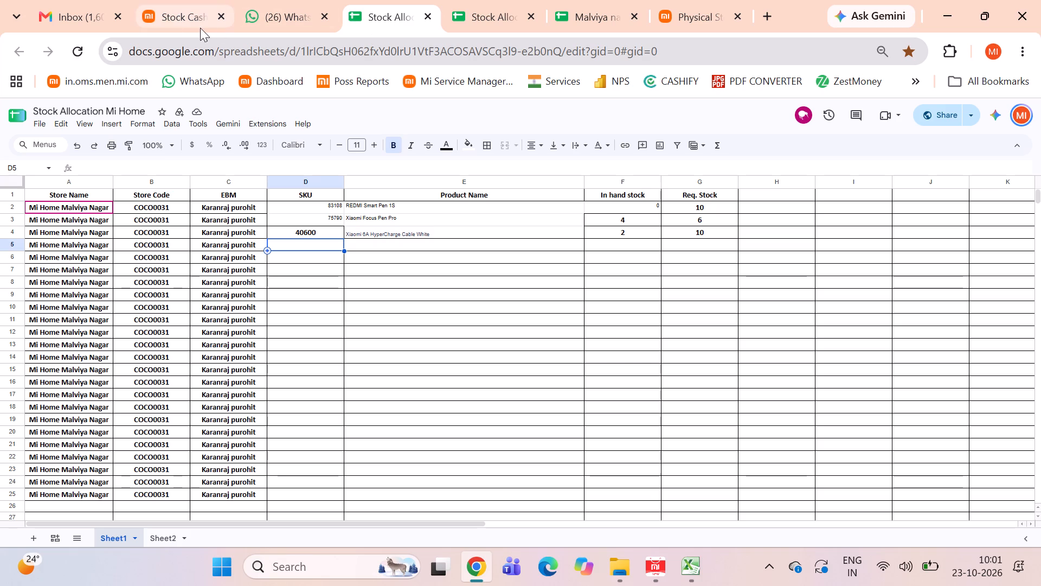
Search the store's Physical Stock Inquiry for note 17.
left_click(693, 12)
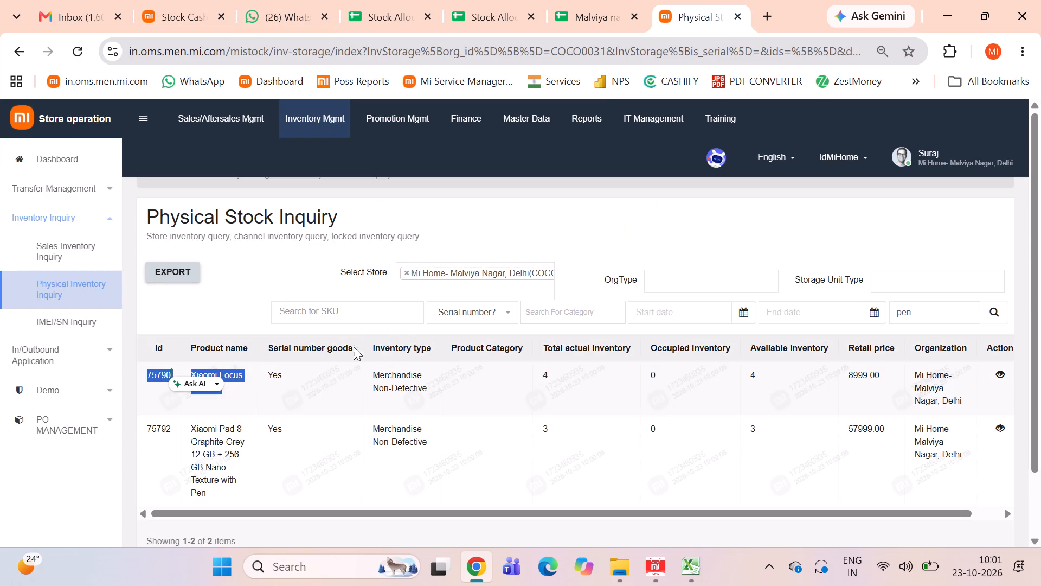
triple_click(935, 309)
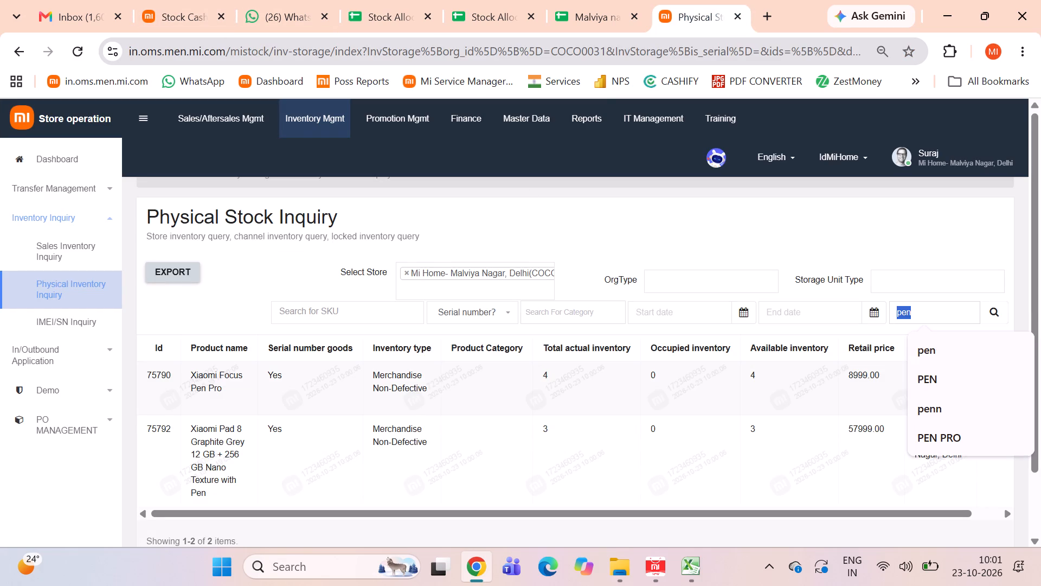
key("BackSpace")
key("BackSpace")
type("note")
key("space")
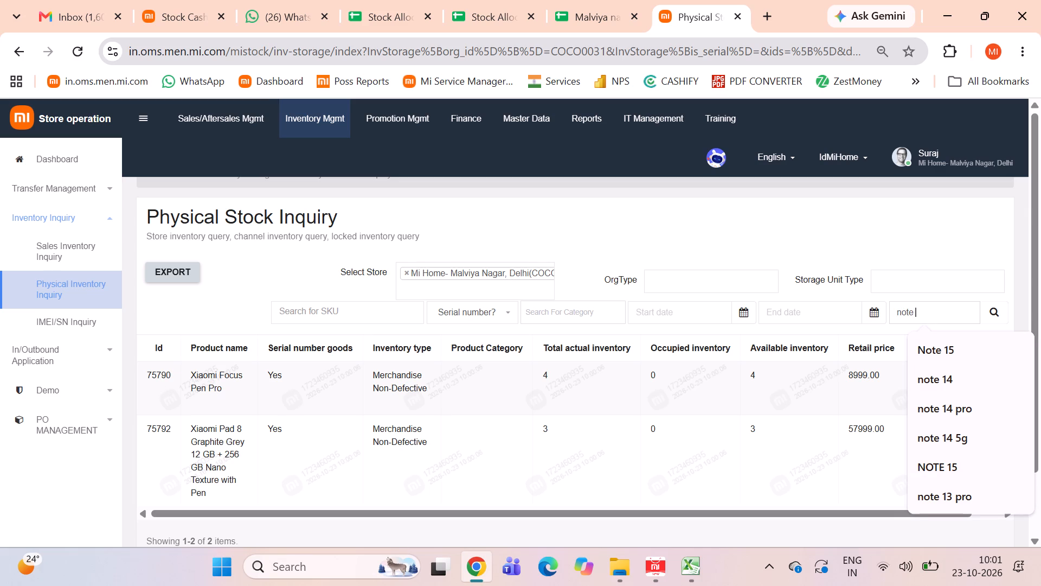
type("17")
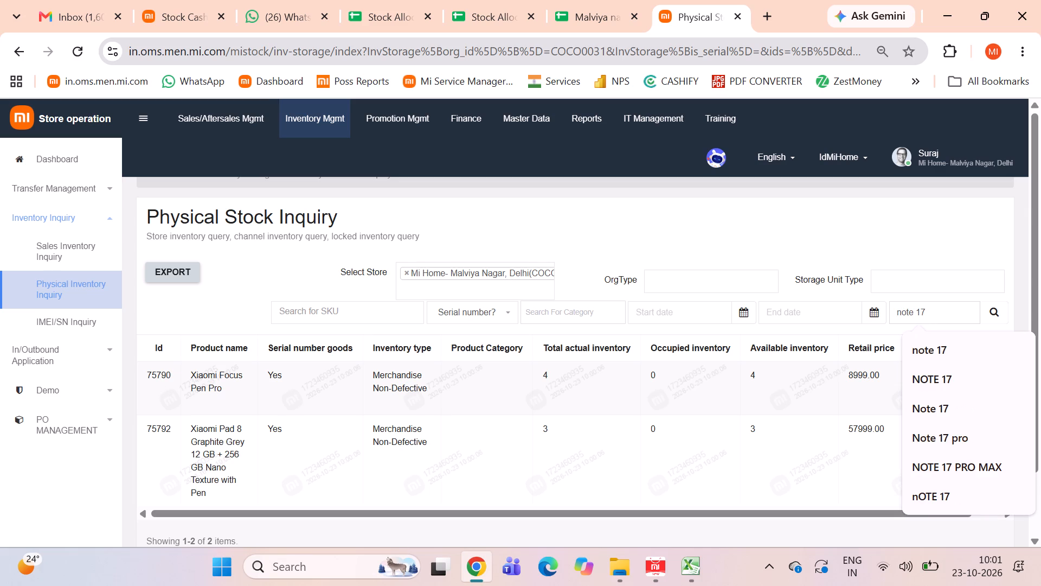
key("Return")
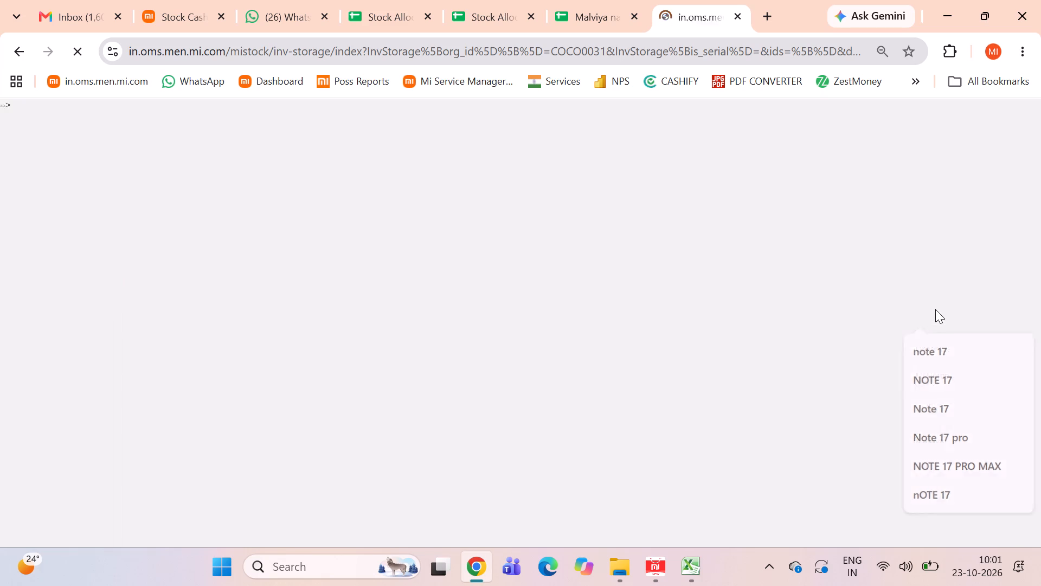
Examine the SKUs and available inventory of the REDMI Note 17 models in the Physical Stock Inquiry list.
scroll(497, 457, "down", 2)
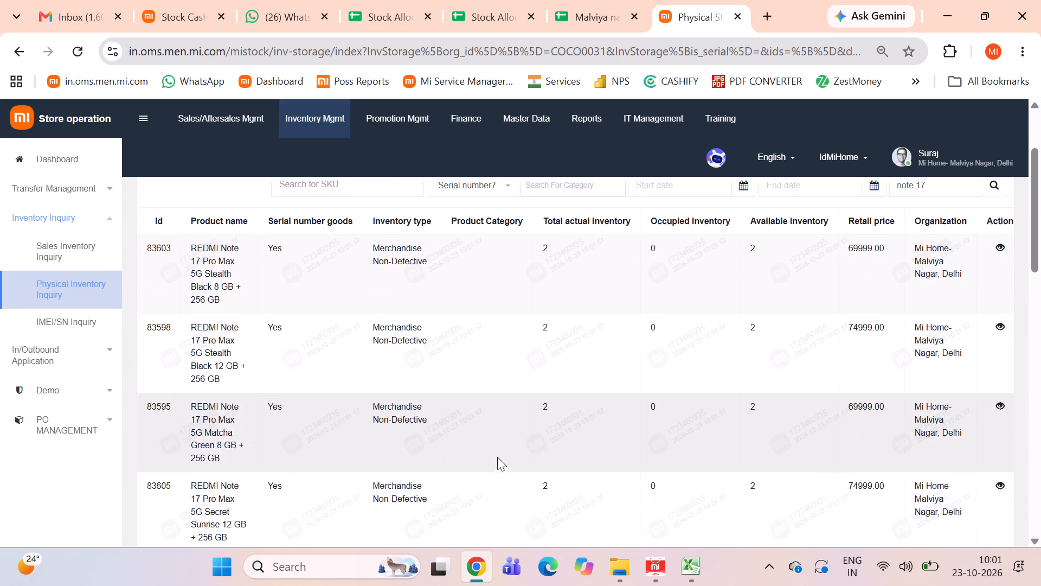
scroll(497, 457, "down", 1)
scroll(497, 457, "up", 1)
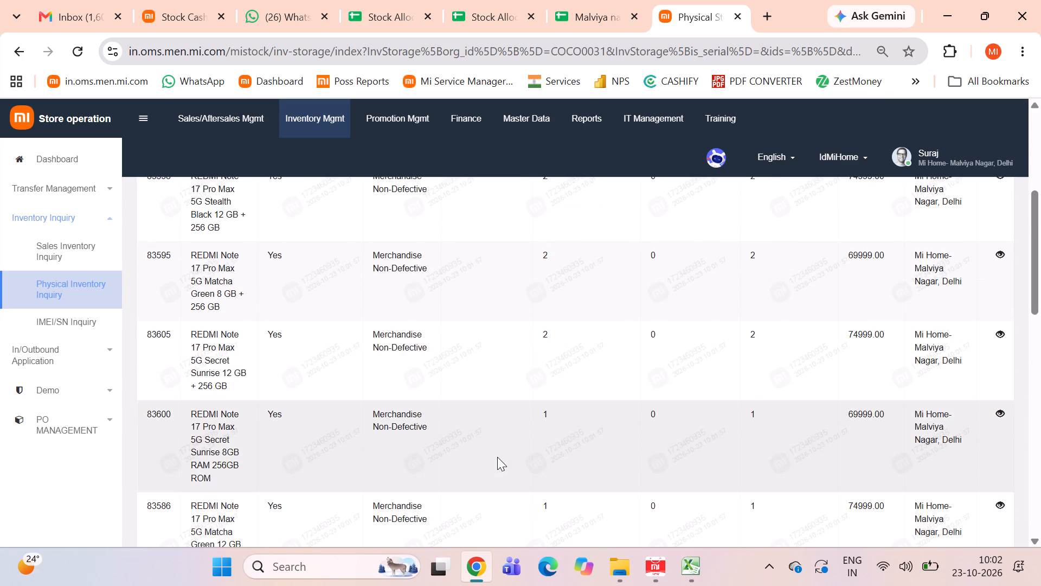
scroll(171, 409, "up", 1)
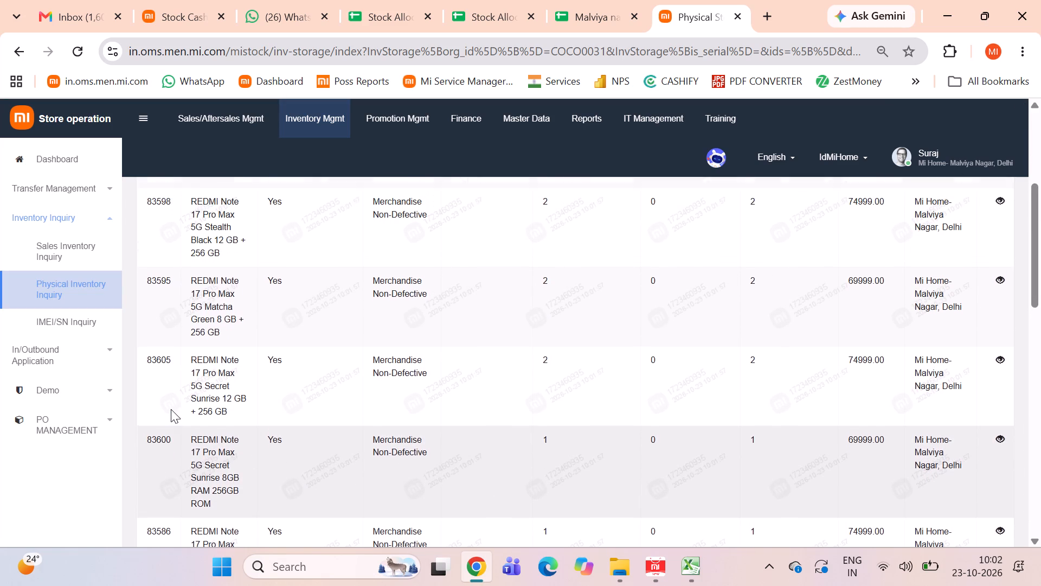
scroll(171, 409, "up", 3)
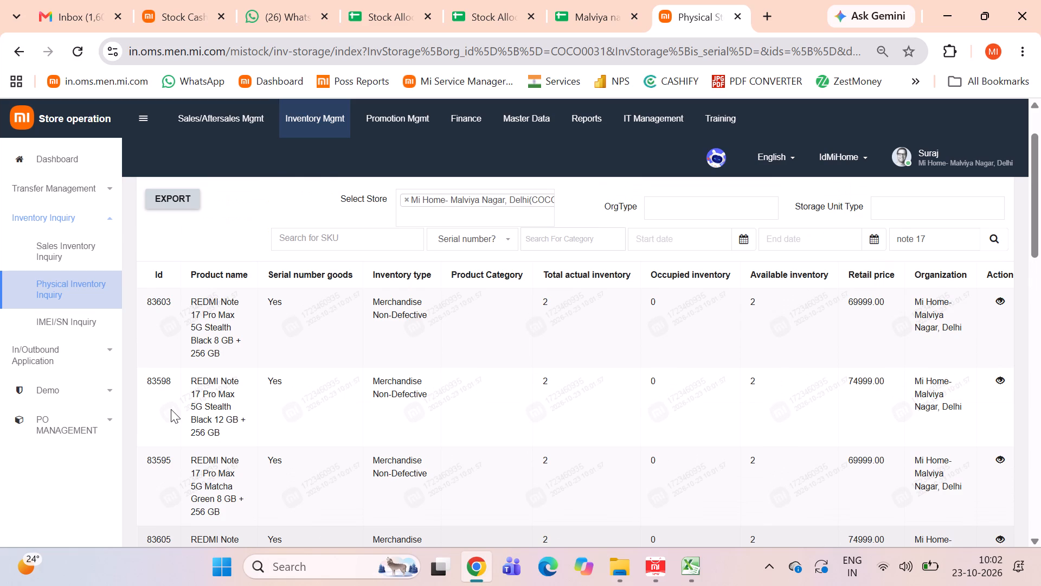
scroll(171, 409, "down", 2)
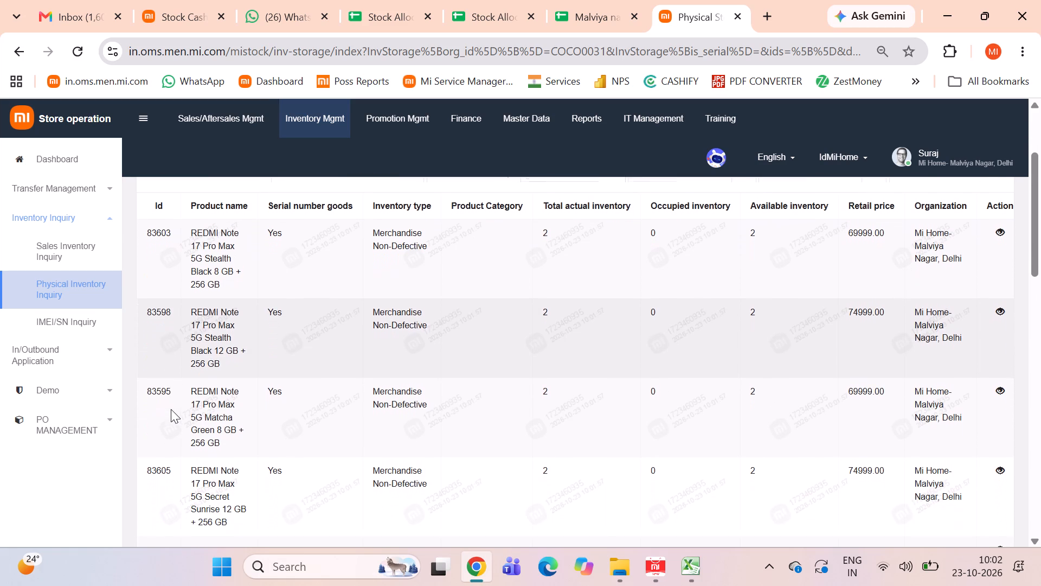
scroll(171, 409, "down", 3)
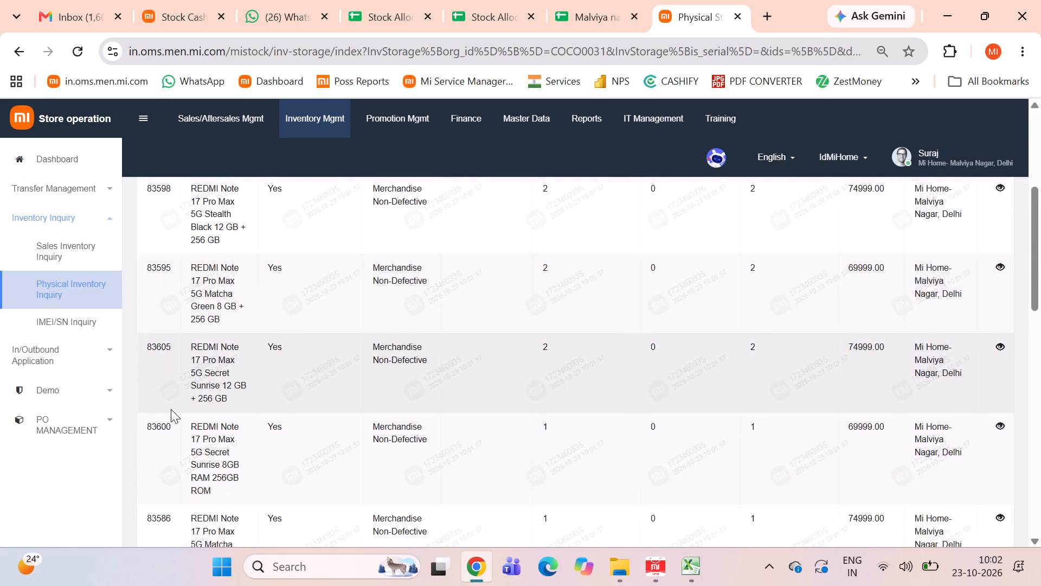
scroll(171, 409, "down", 2)
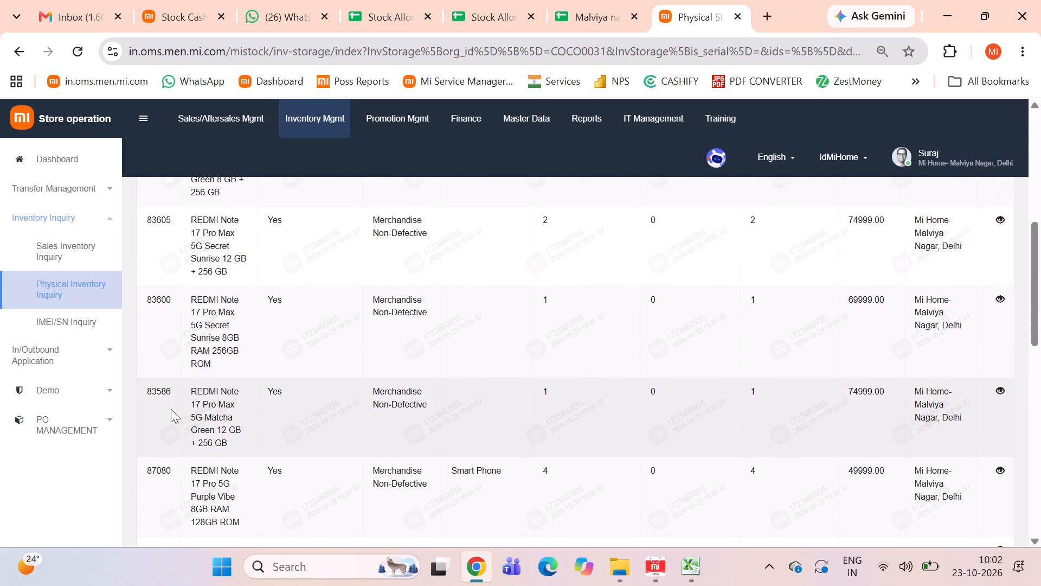
scroll(171, 409, "down", 1)
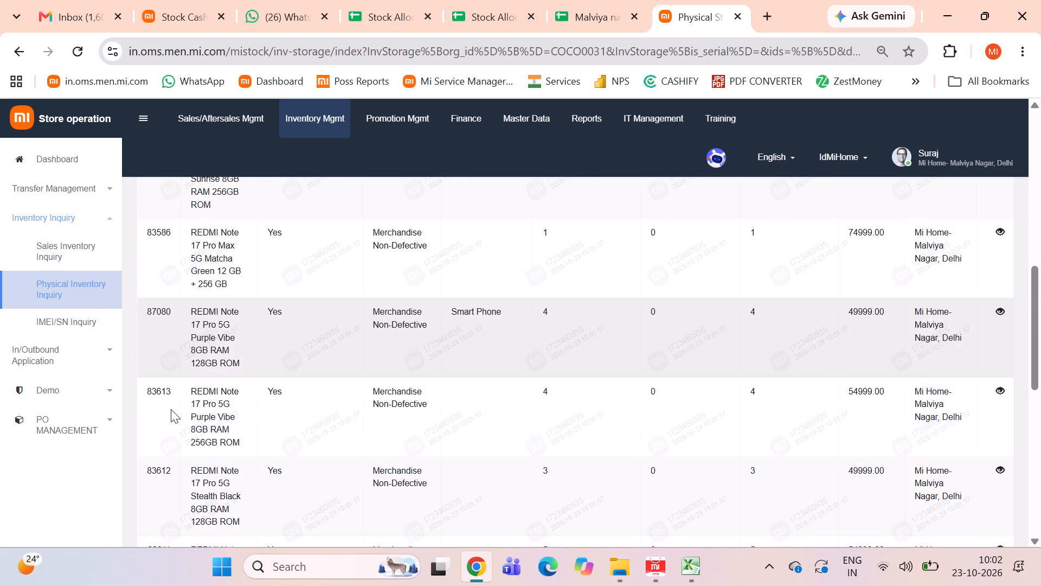
scroll(171, 409, "down", 1)
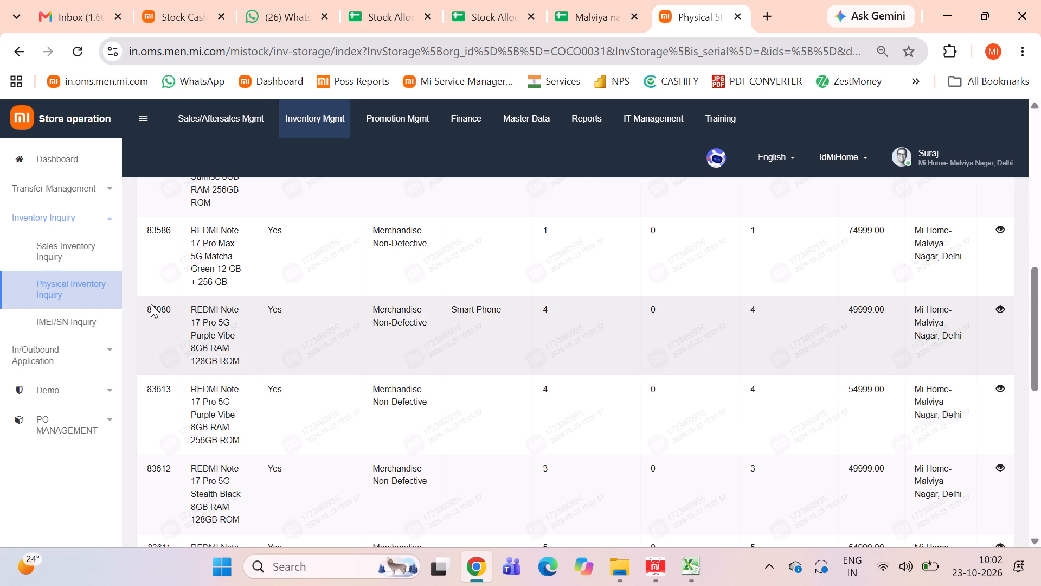
scroll(144, 308, "down", 1)
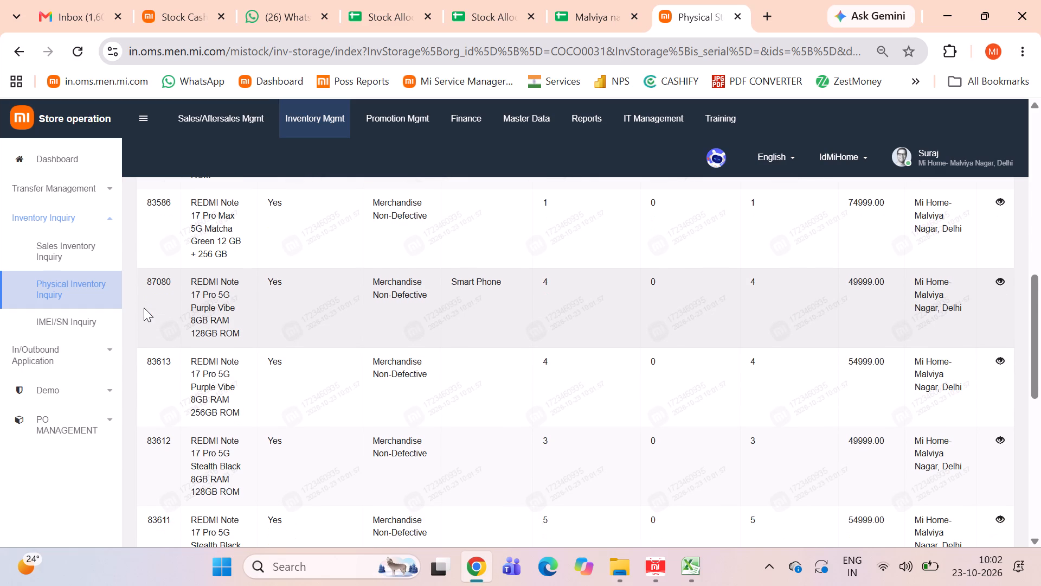
scroll(144, 308, "down", 2)
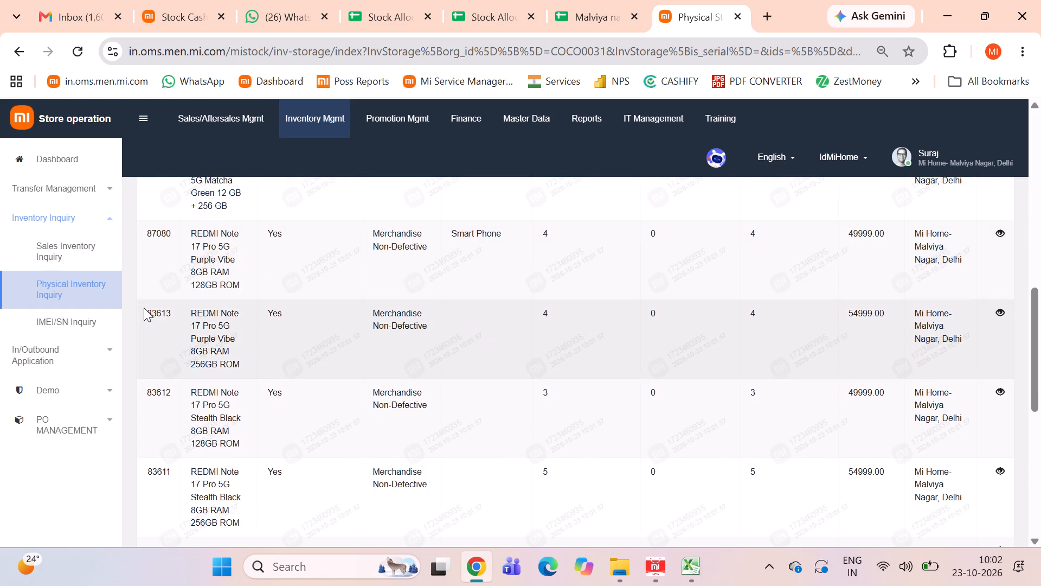
scroll(144, 308, "up", 2)
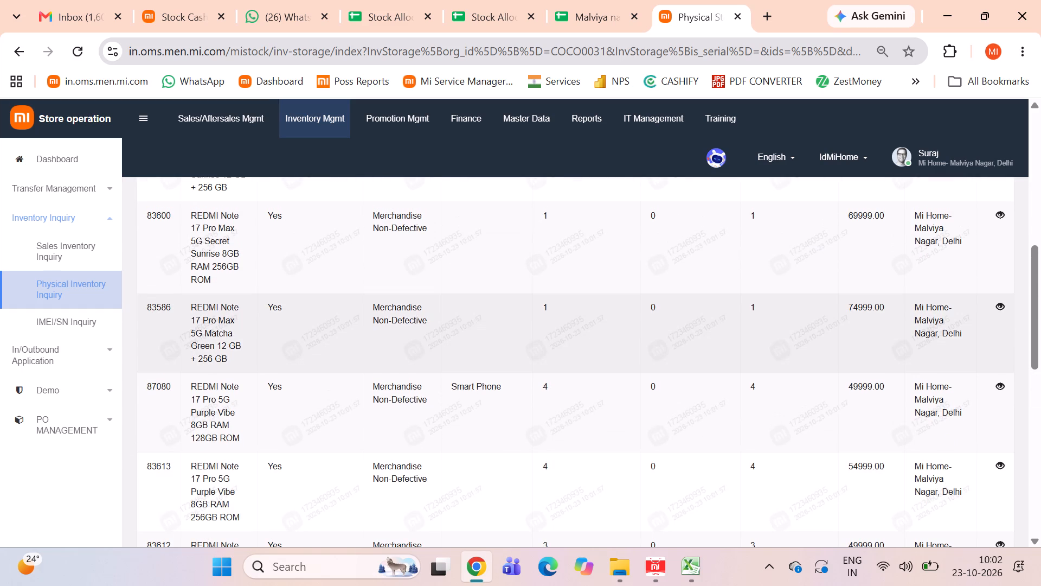
scroll(223, 371, "right", 1)
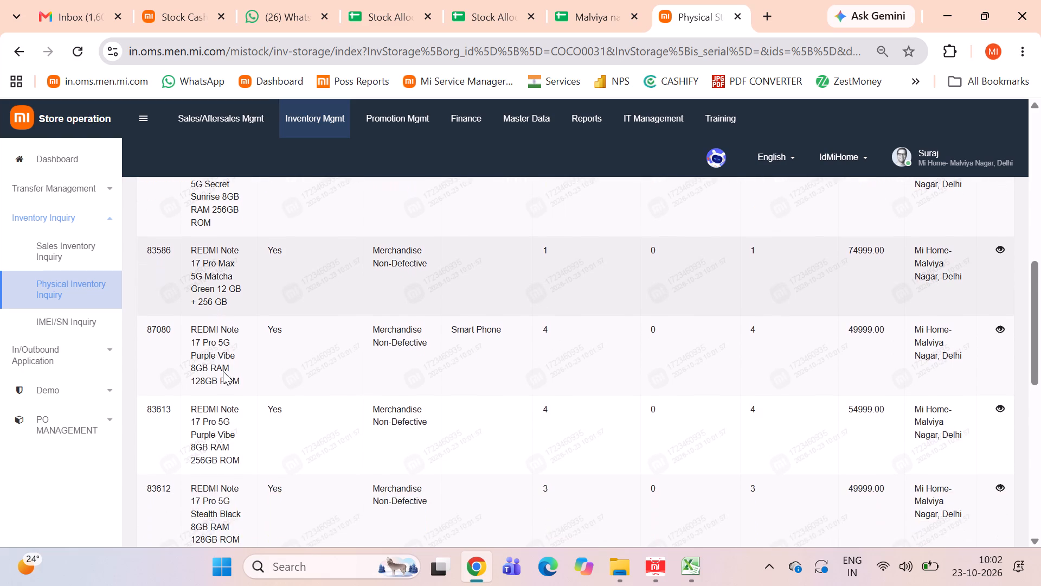
scroll(223, 371, "right", 3)
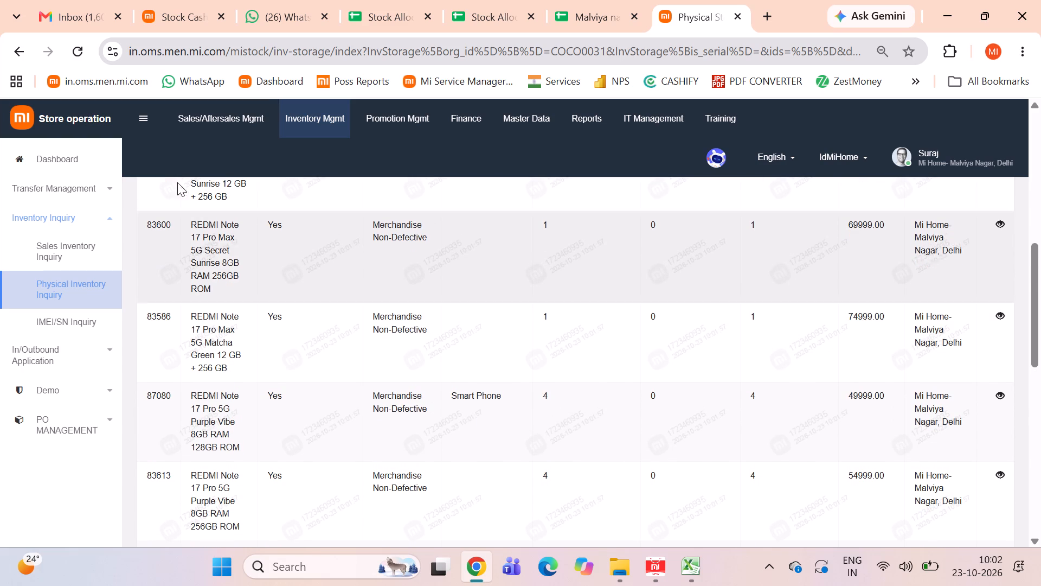
Copy SKU 83600 and the name REDMI Note 17 Pro Max 5G Secret Sunrise 8GB RAM 256GB ROM into Book1 in Excel, starting at cell B4.
left_click_drag(145, 221, 185, 253)
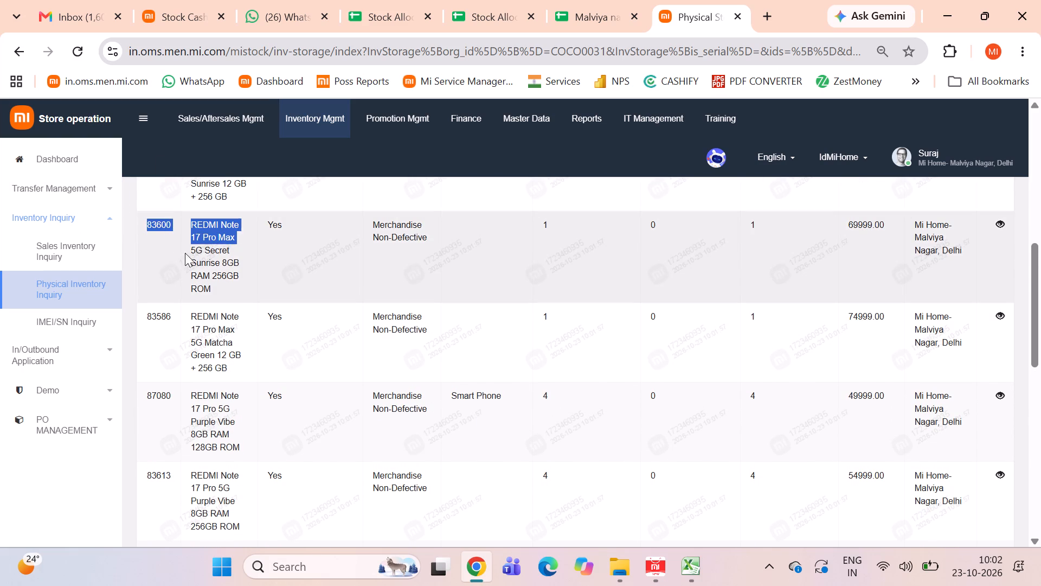
left_click_drag(185, 253, 212, 296)
key("ctrl+c")
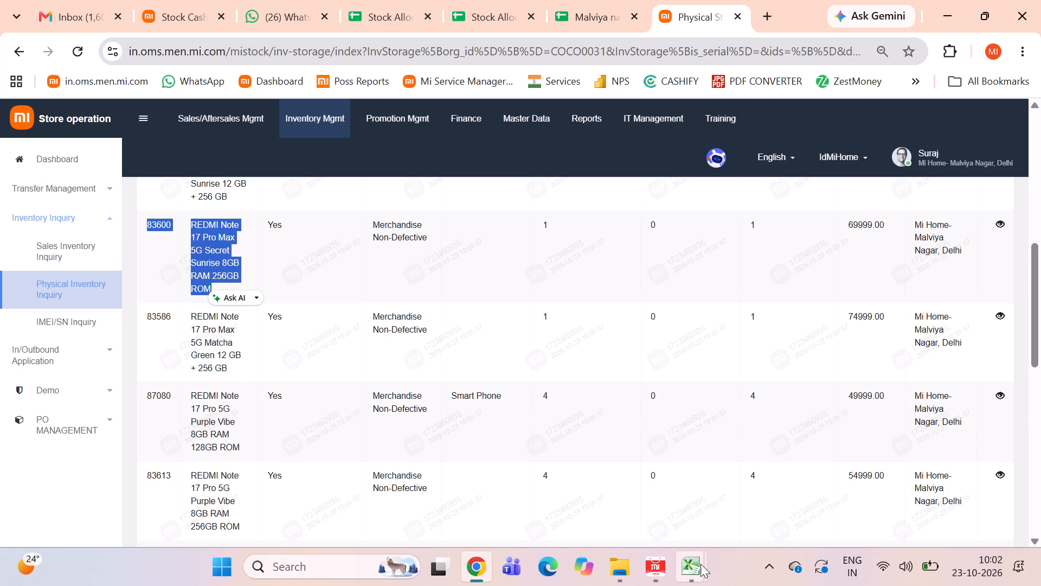
left_click(802, 493)
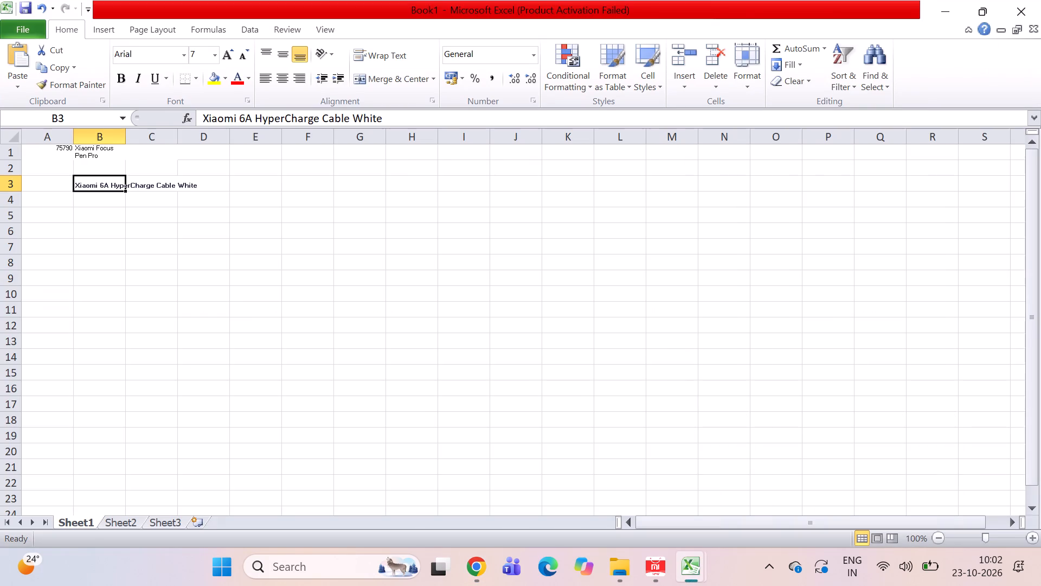
left_click(88, 198)
key("ctrl+v")
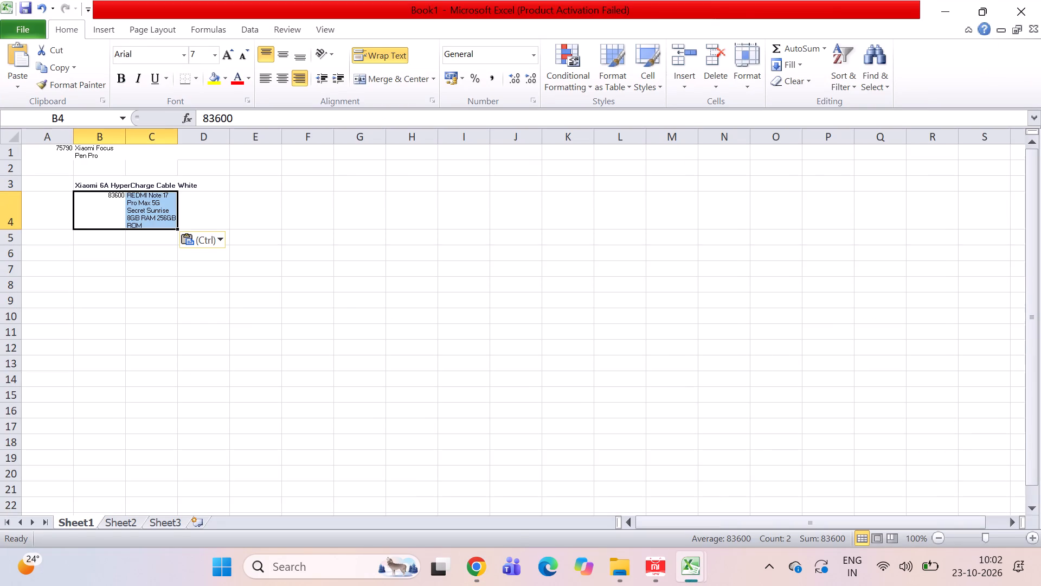
Copy SKU 83600 and its product name from Book1 into row 5's SKU and Product Name cells in the Stock Allocation Mi Home sheet.
key("ctrl+c")
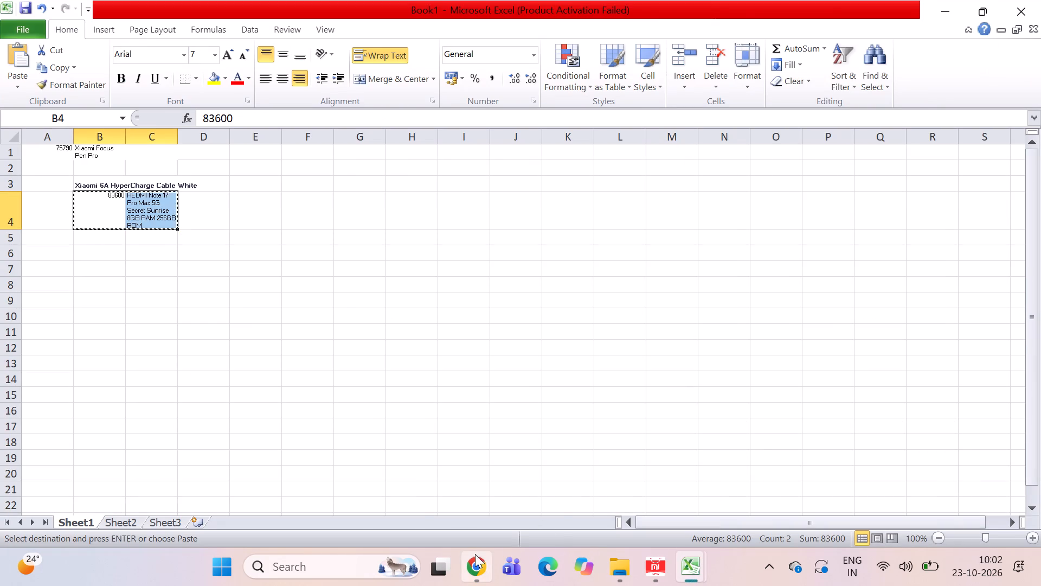
left_click(473, 558)
left_click(390, 11)
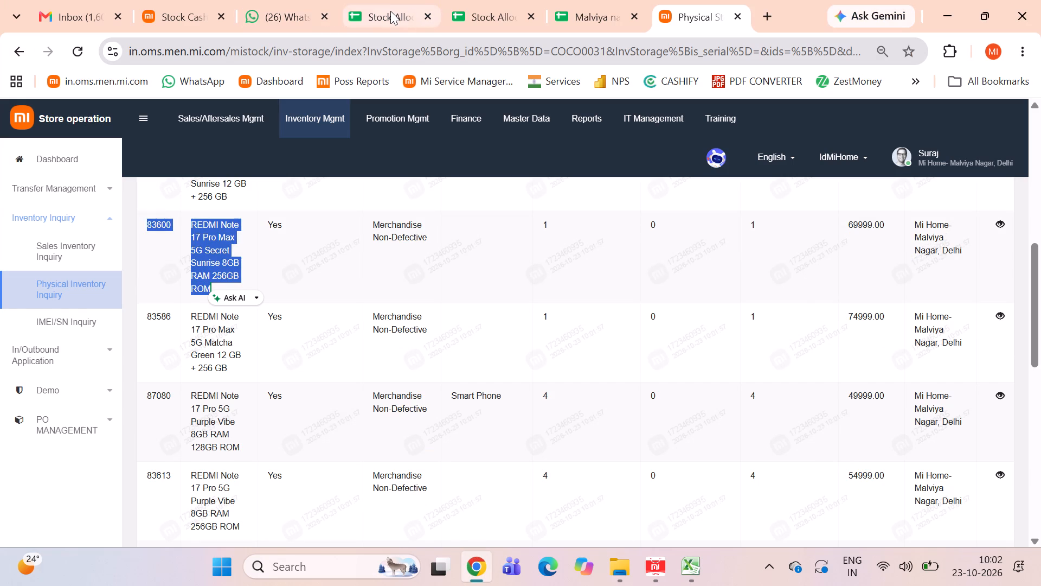
key("ctrl+v")
Enter 1 as the in hand stock and 2 as the Req. Stock for the REDMI Note 17 Pro Max in row 5.
key("Right")
key("Right")
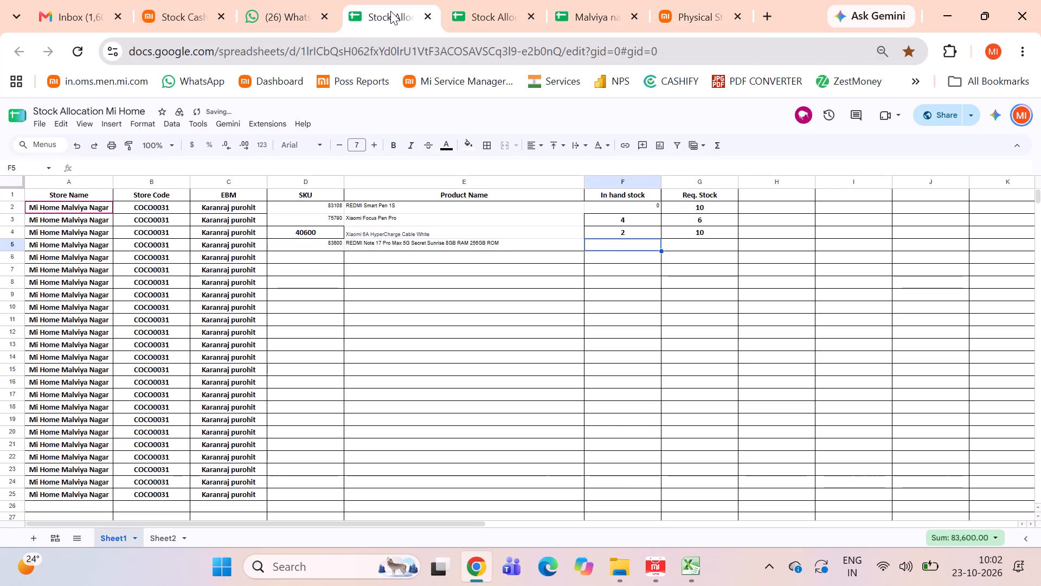
key("Right")
key("Left")
key("1")
key("Right")
key("2")
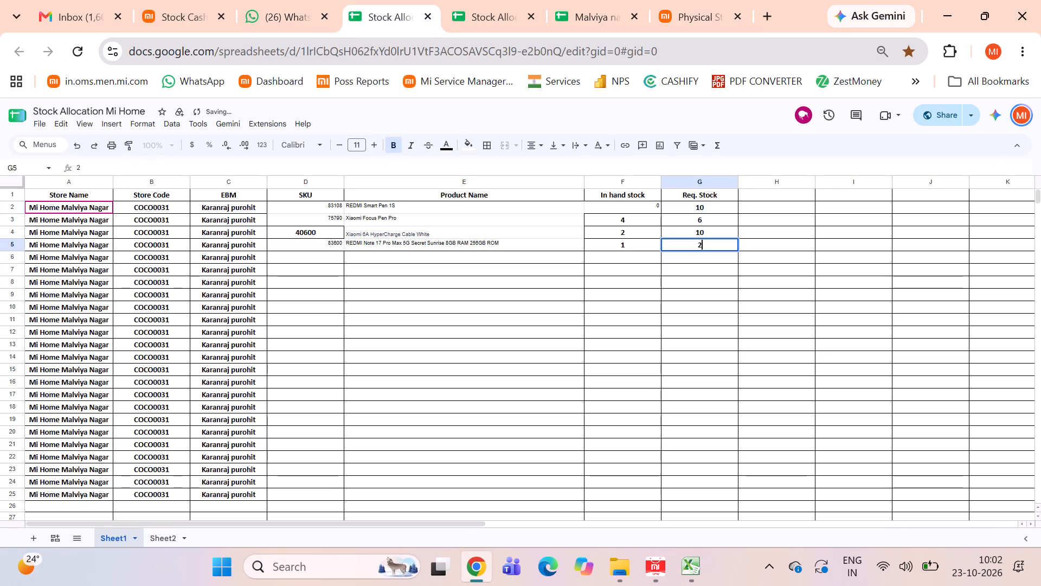
key("Left")
key("Left")
key("Left")
key("Down")
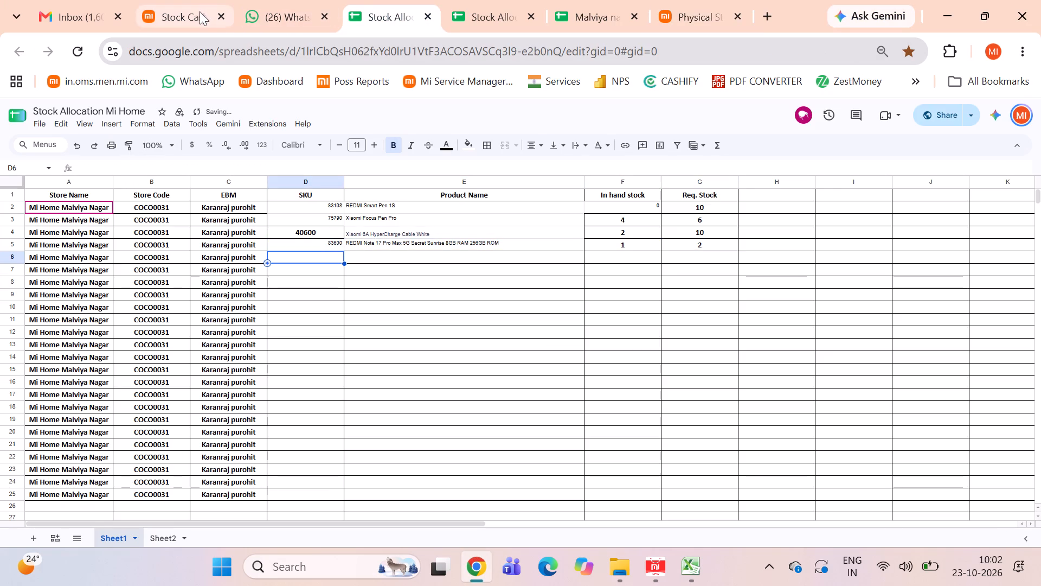
Look up REDMI Note 17 5G, copied from the Physical Stock Inquiry list, in the MASTER FILE sheet of the Malviya nagar DSR workbook.
left_click(704, 8)
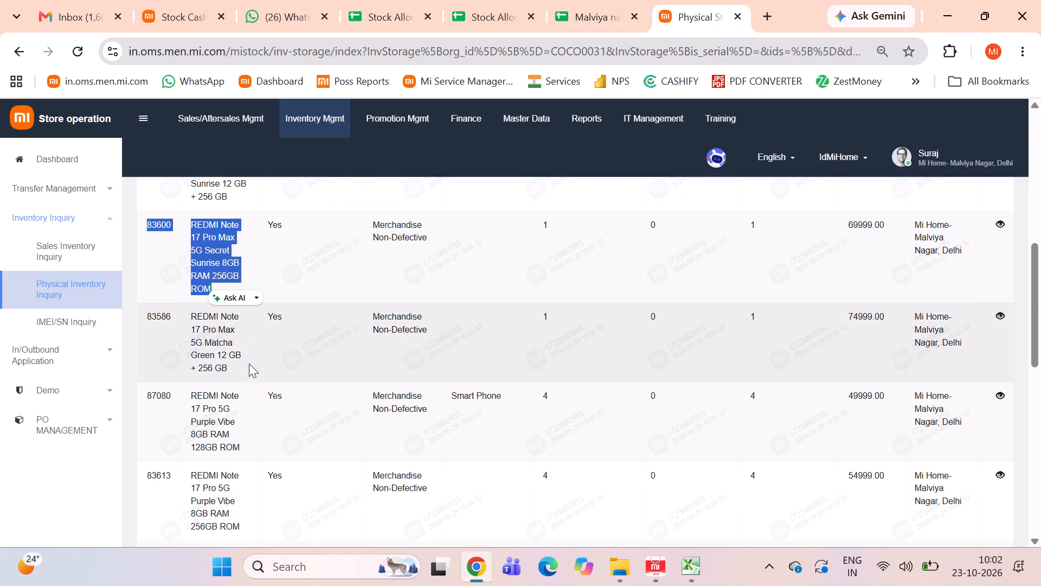
left_click(219, 416)
scroll(219, 416, "down", 1)
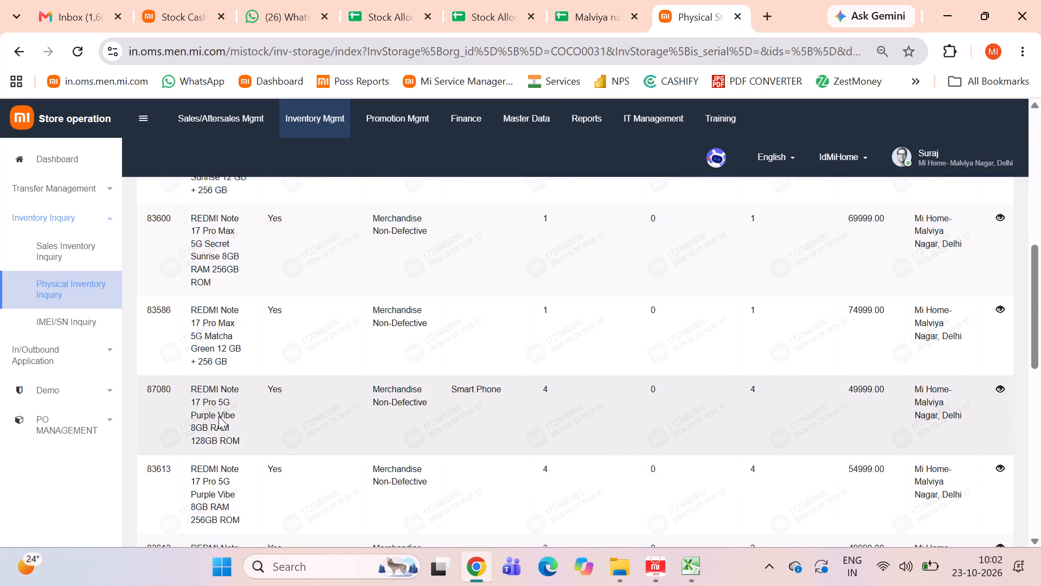
scroll(219, 416, "down", 3)
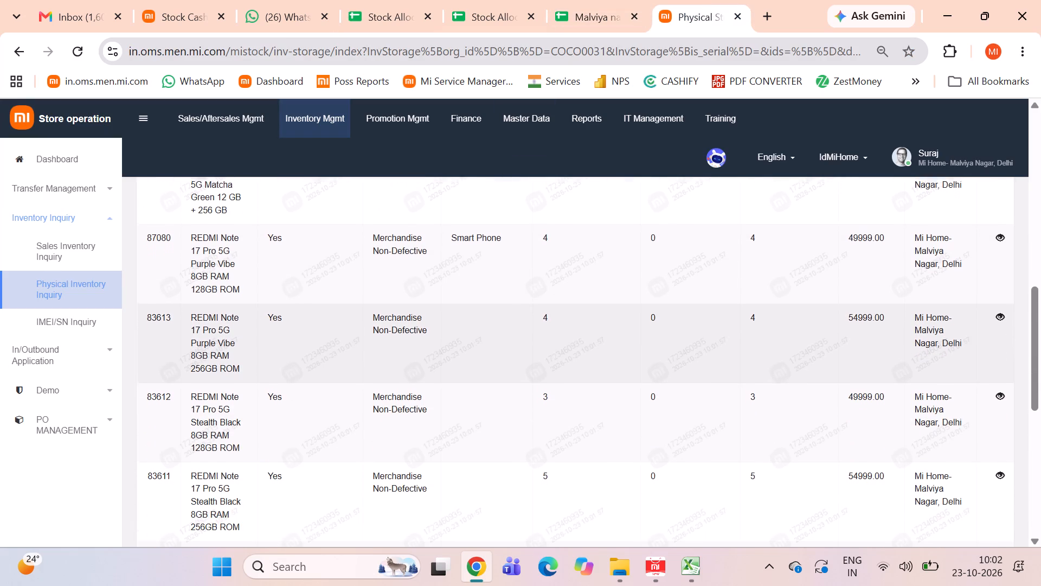
scroll(219, 416, "down", 3)
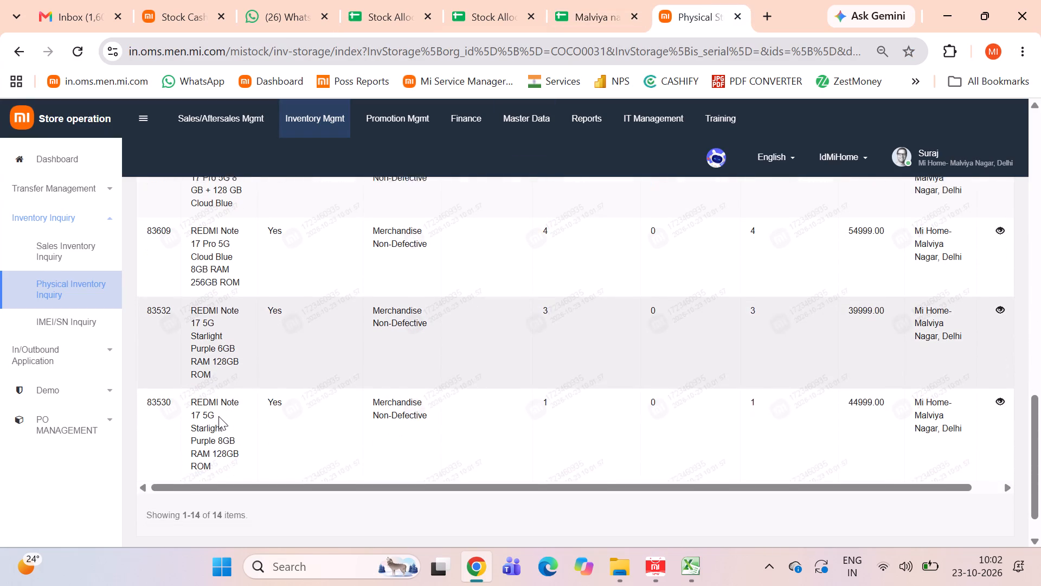
scroll(219, 416, "down", 1)
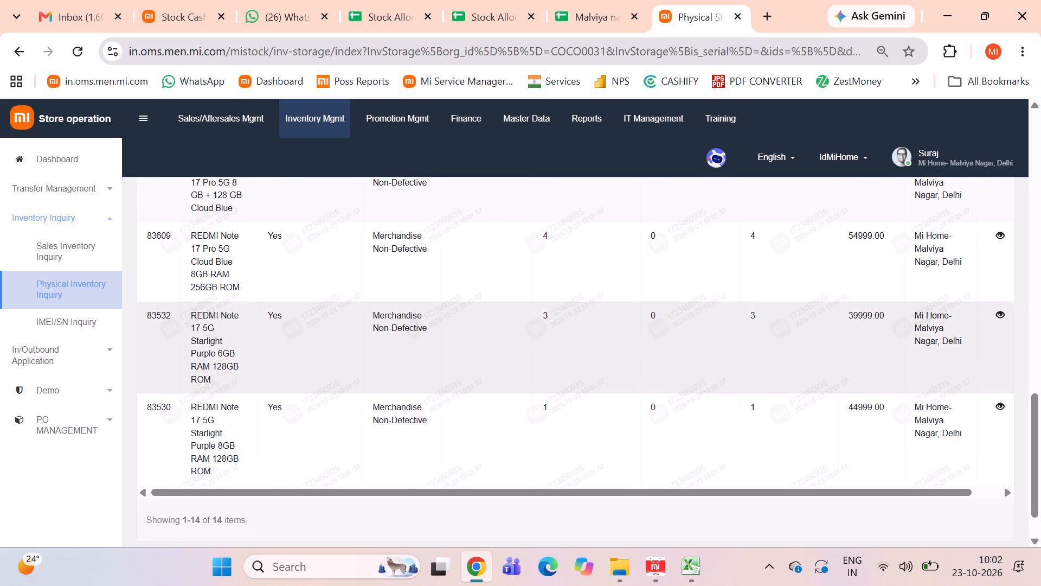
left_click_drag(189, 313, 239, 327)
key("ctrl+c")
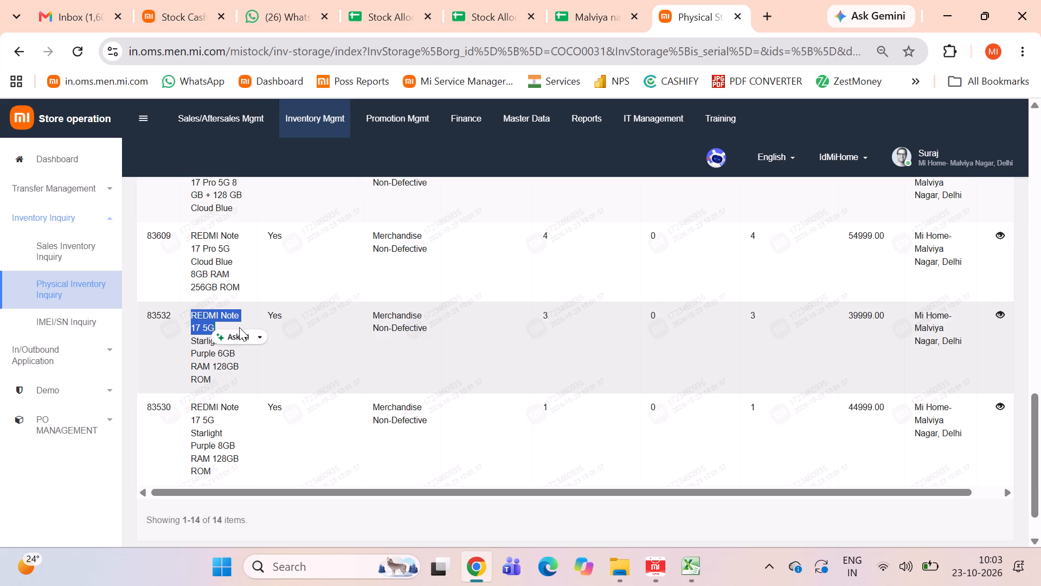
left_click(583, 4)
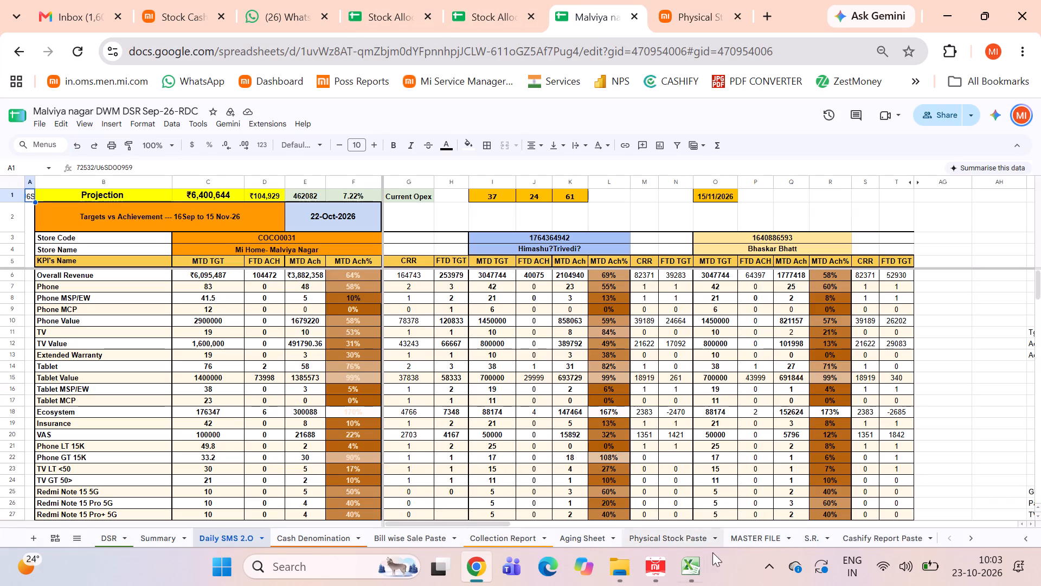
left_click(754, 540)
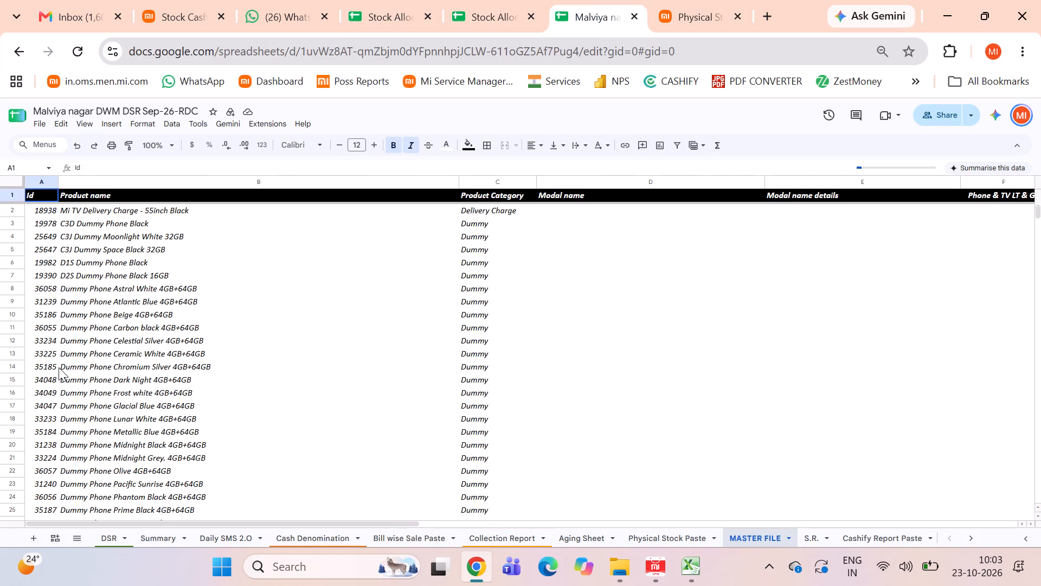
left_click(59, 367)
key("ctrl+f")
key("ctrl+v")
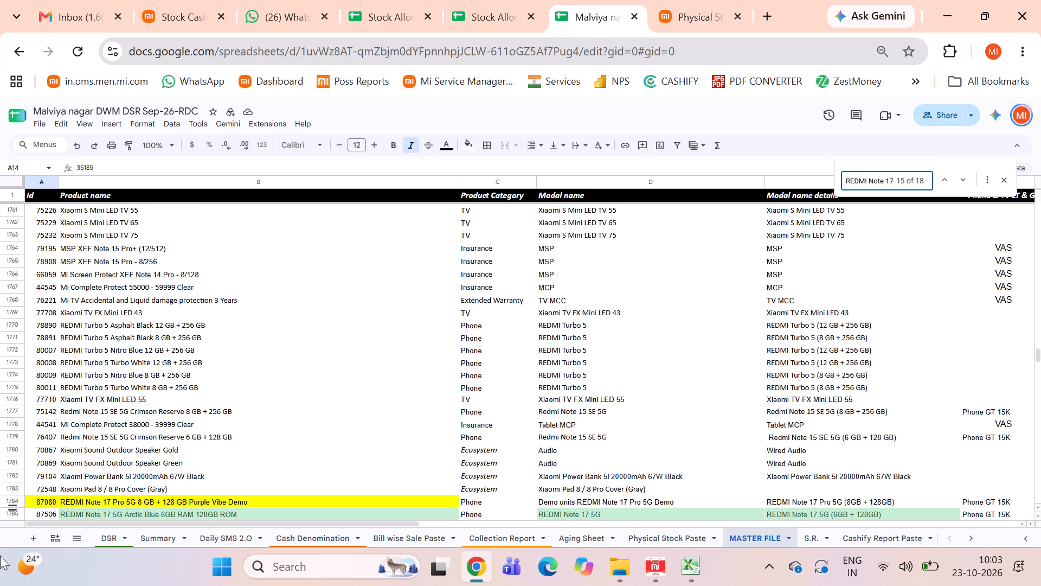
Copy SKU 87506 and REDMI Note 17 5G Arctic Blue 6GB RAM 128GB ROM from MASTER FILE into Stock Allocation Mi Home, starting at D6.
left_click(46, 517)
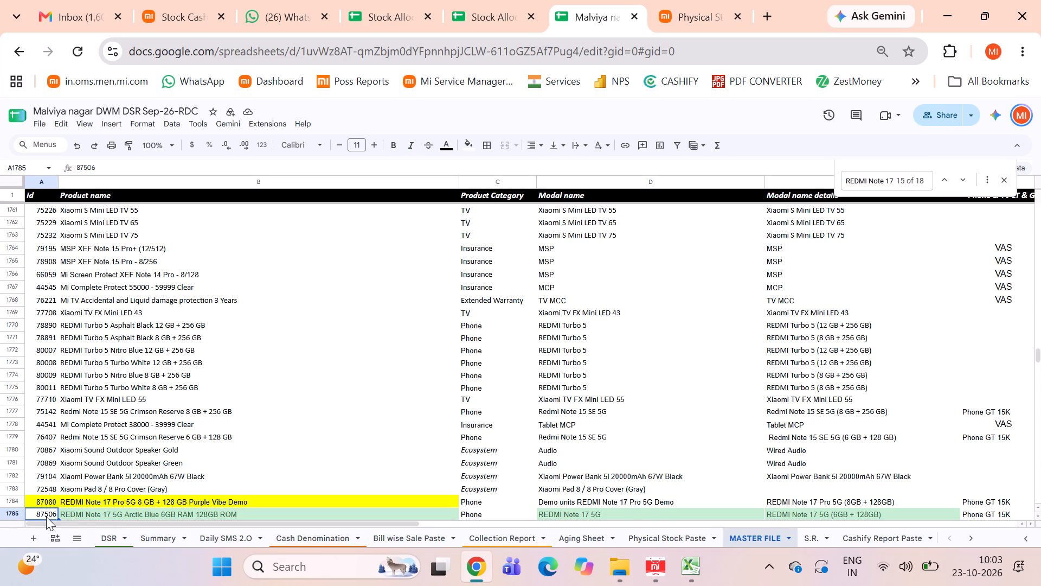
key("shift+Right")
key("ctrl+c")
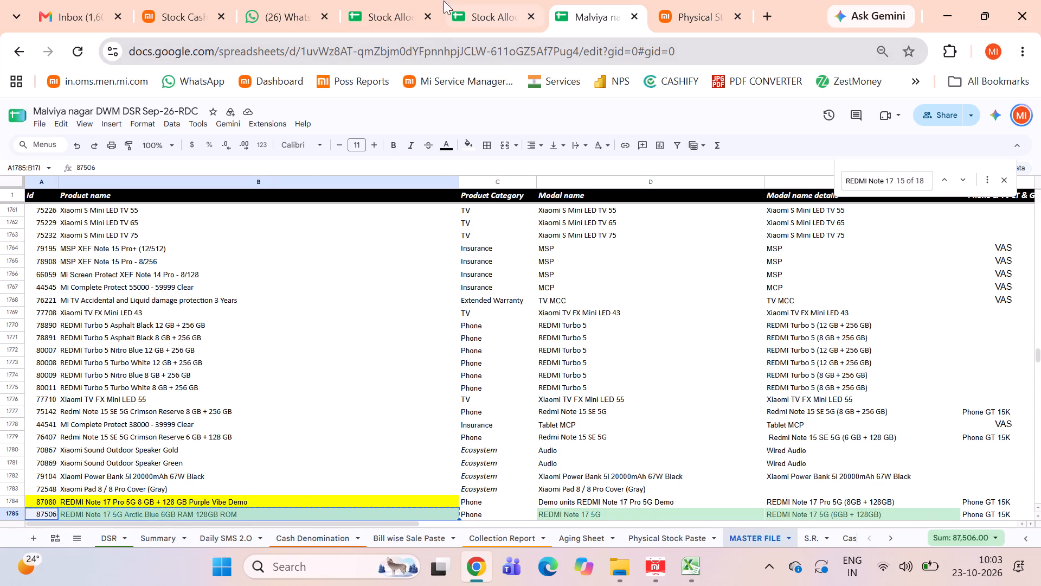
left_click(482, 8)
key("ctrl+v")
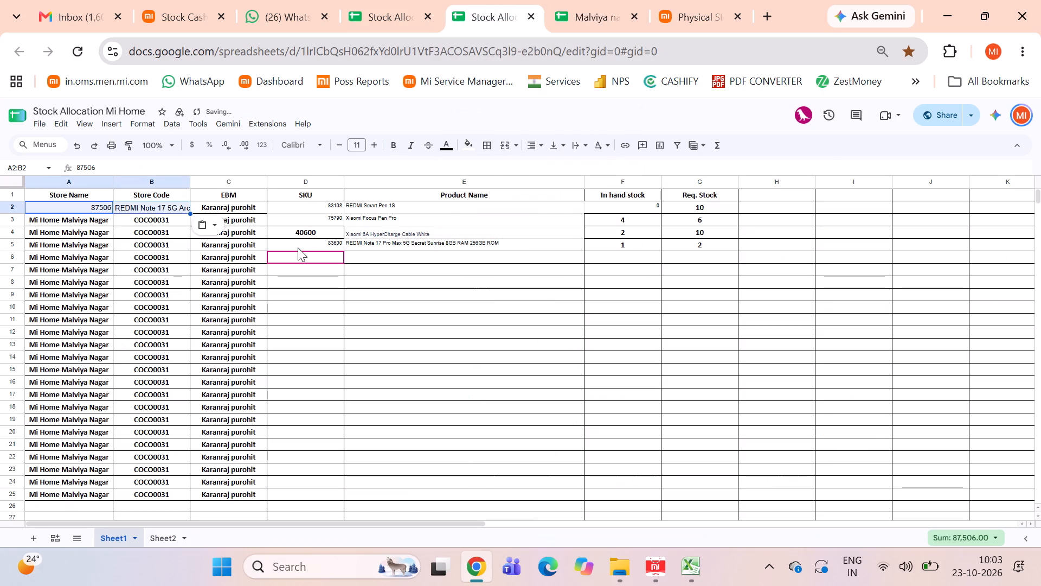
key("ctrl+z")
key("Right")
key("Right")
key("Right")
key("Down")
key("Down")
key("Down")
key("Down")
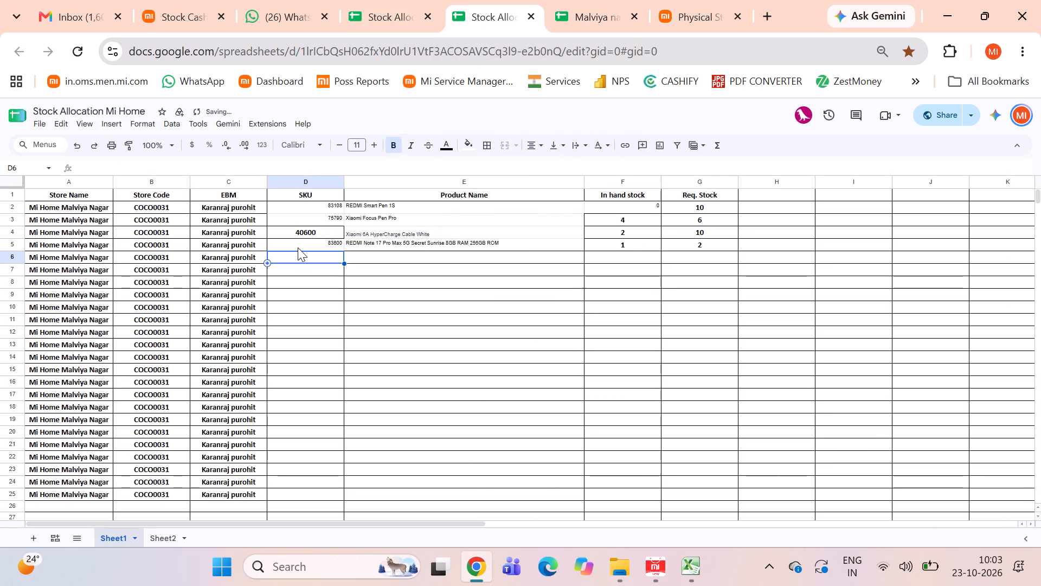
key("ctrl+v")
Copy SKU 87506 from row 6 and look it up in HiPOS on the Create Order page.
key("Right")
key("Right")
key("Right")
key("Left")
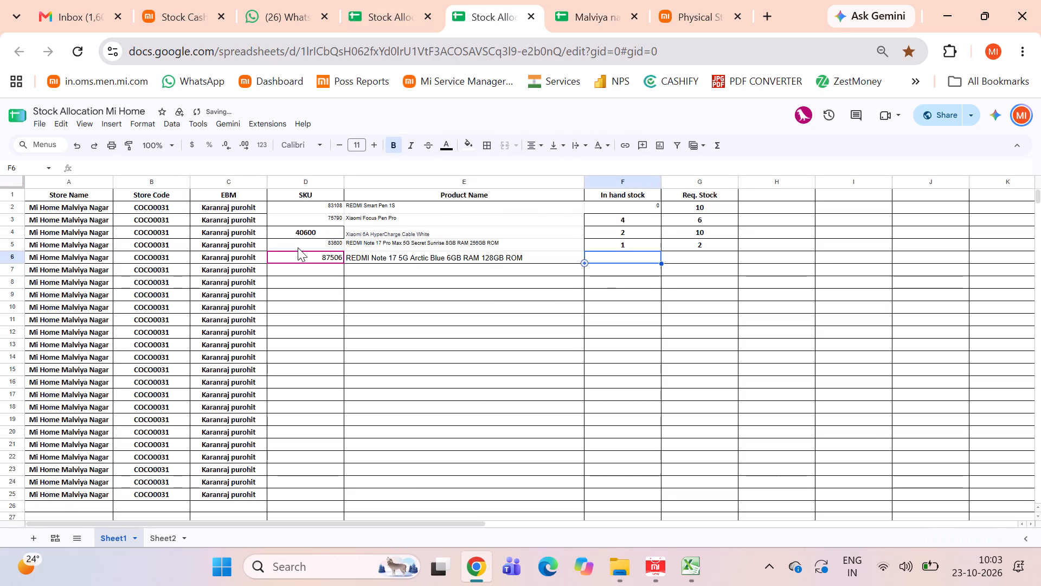
key("Left")
key("Left")
key("ctrl+c")
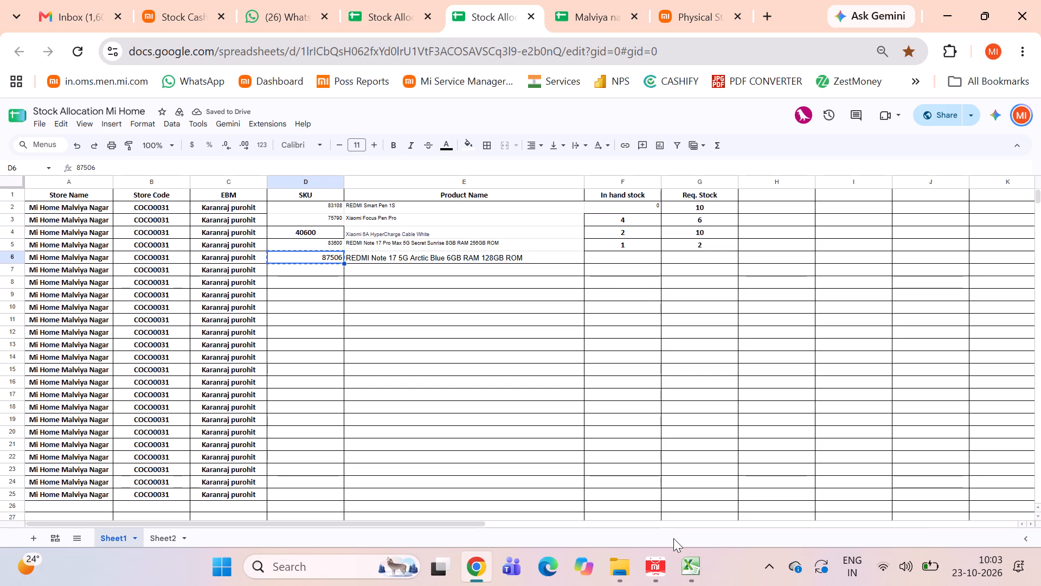
left_click(659, 558)
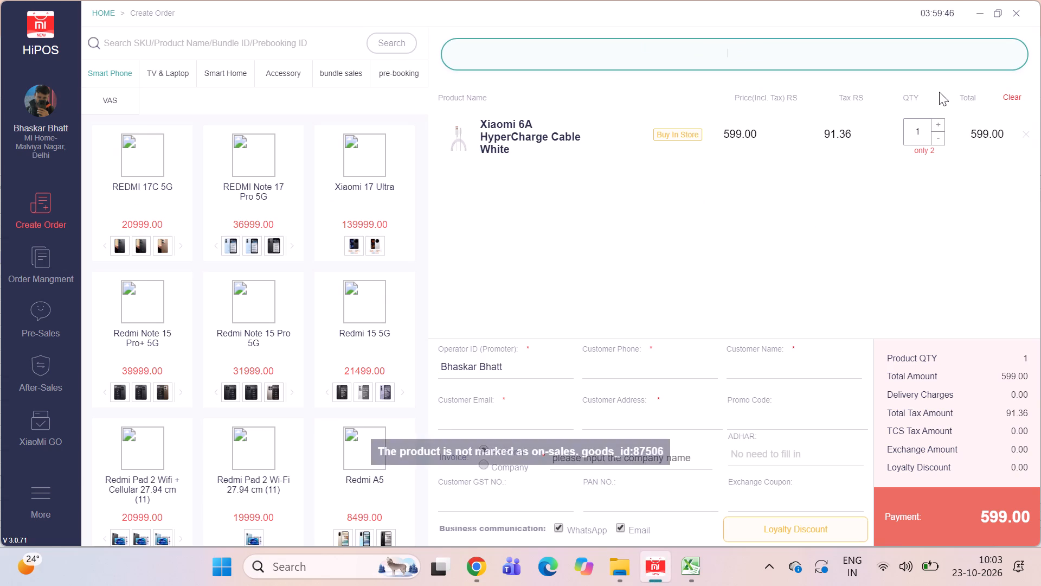
Back in the Stock Allocation Mi Home sheet, enter 0 as the in hand stock and 5 as the Req. Stock in row 6.
key("Right")
key("Right")
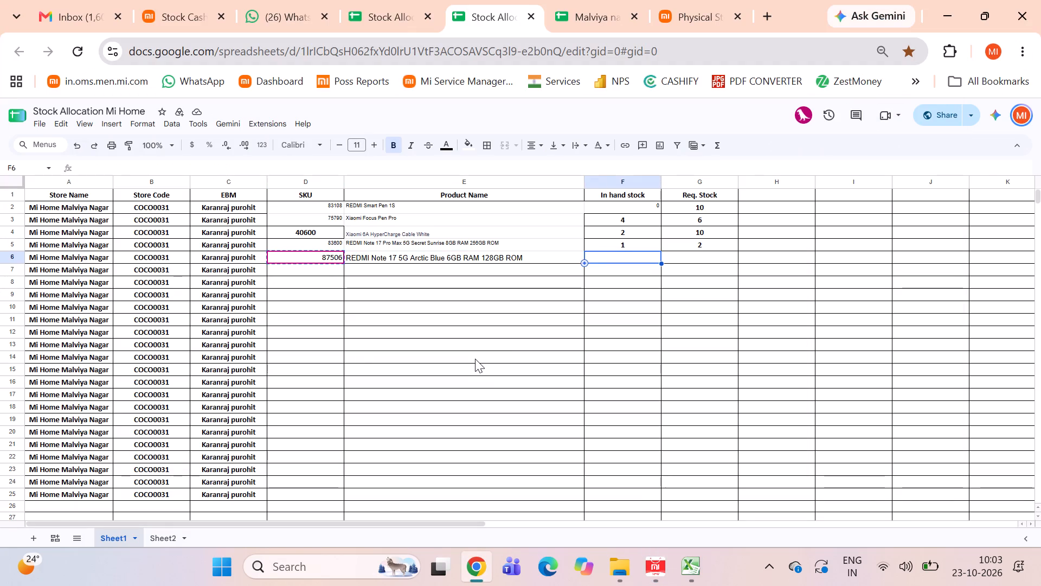
key("0")
key("Right")
key("5")
key("Left")
key("Left")
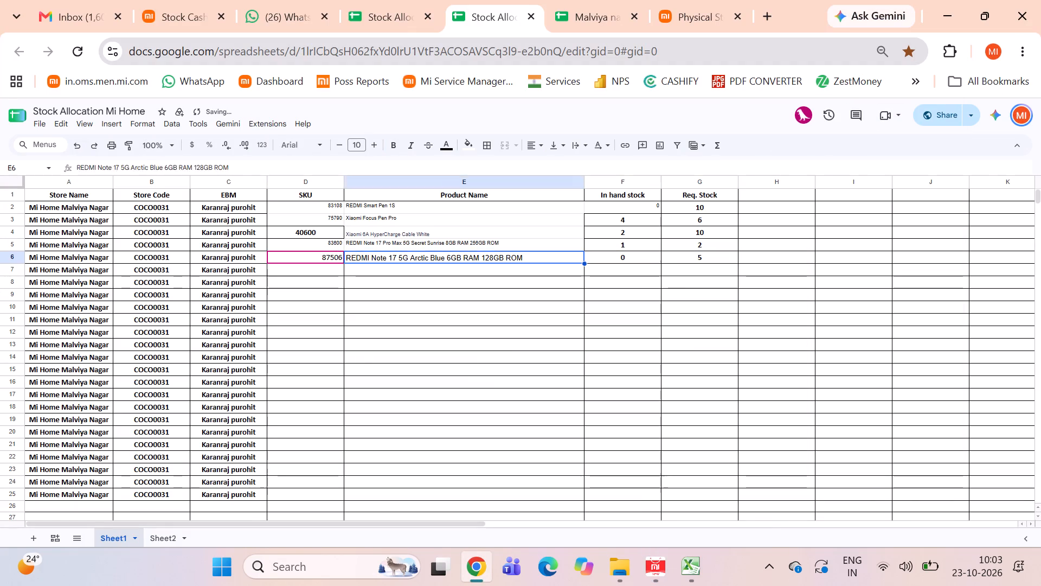
key("Left")
key("Down")
left_click(395, 124)
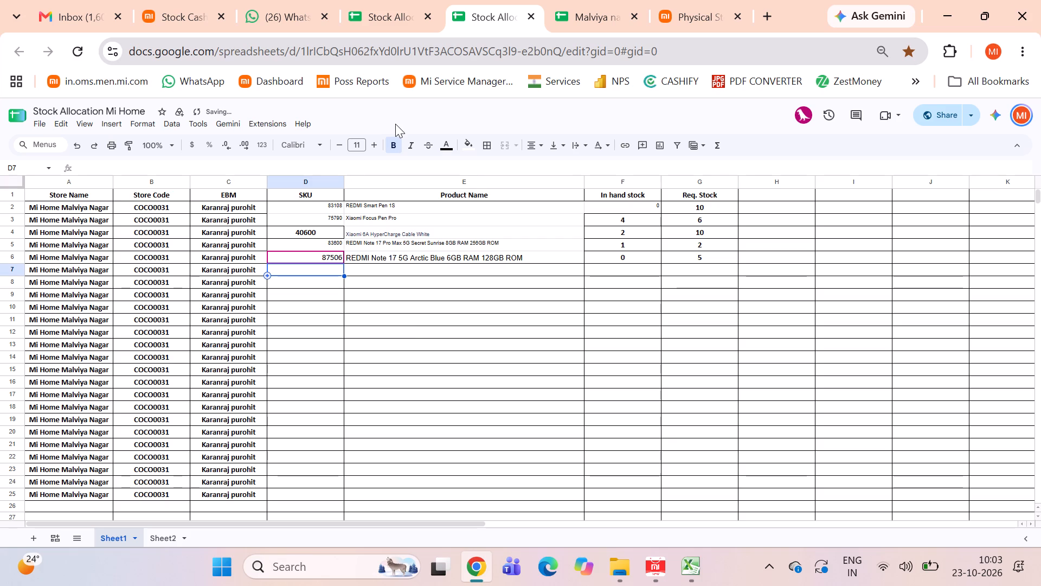
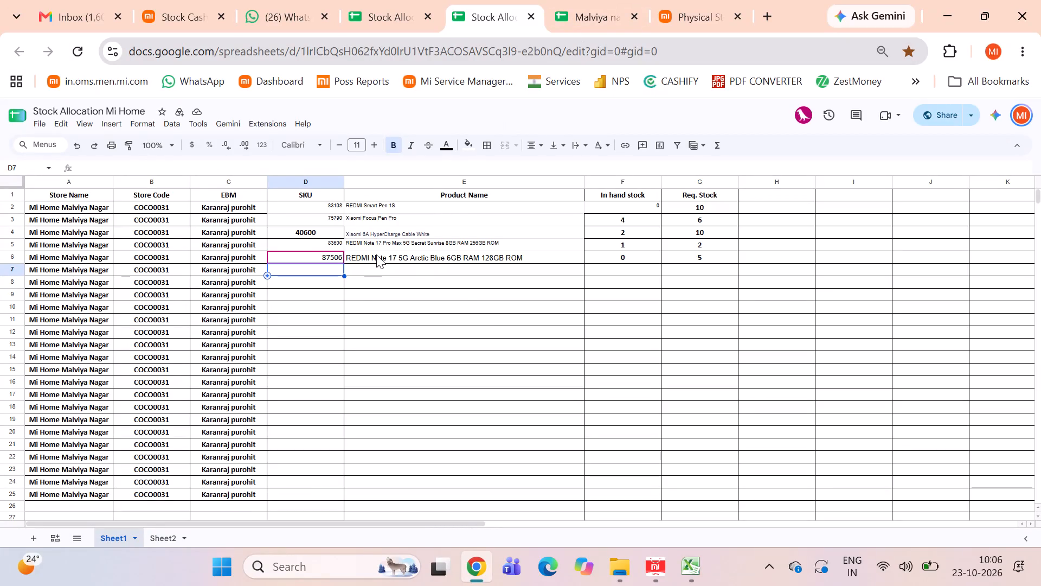
Go through the REDMI Note 17 5G matches in the MASTER FILE sheet of the Malviya nagar DSR workbook, checking colour and storage variants.
left_click(576, 20)
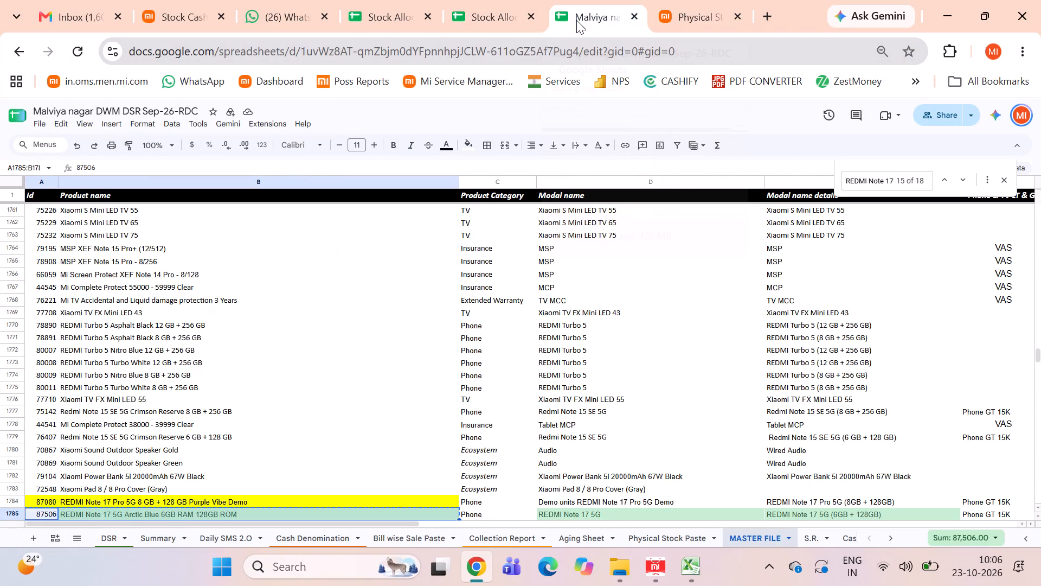
key("Return")
key("Return")
key("Return")
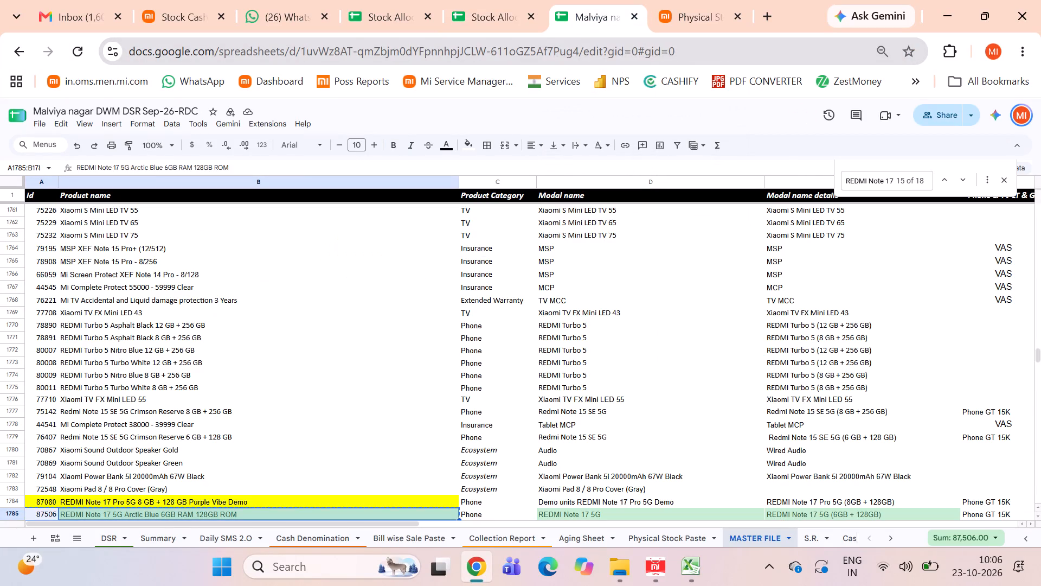
key("Return")
key("Return")
key("Return")
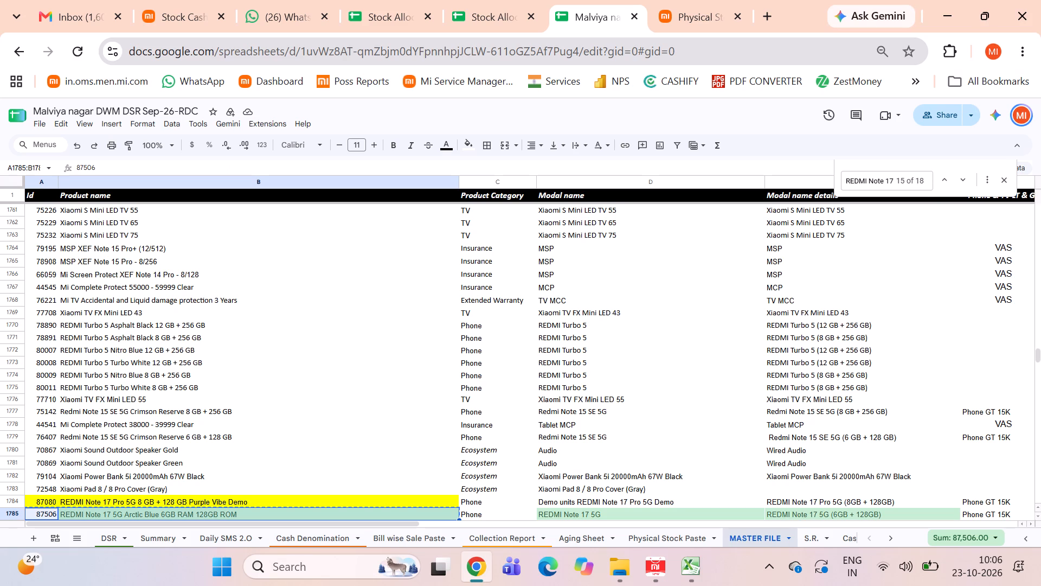
left_click(907, 181)
key("Return")
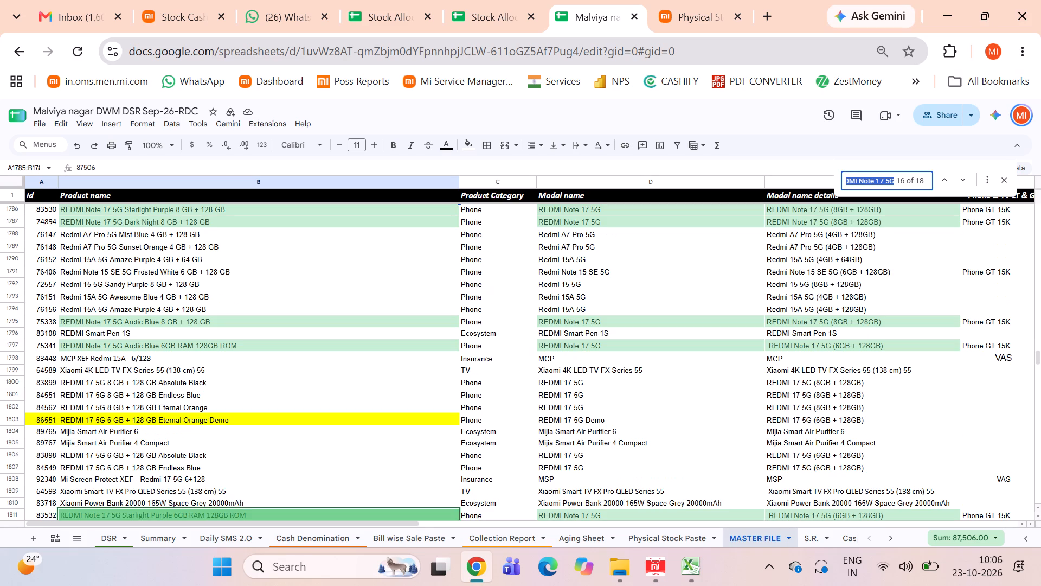
key("Return")
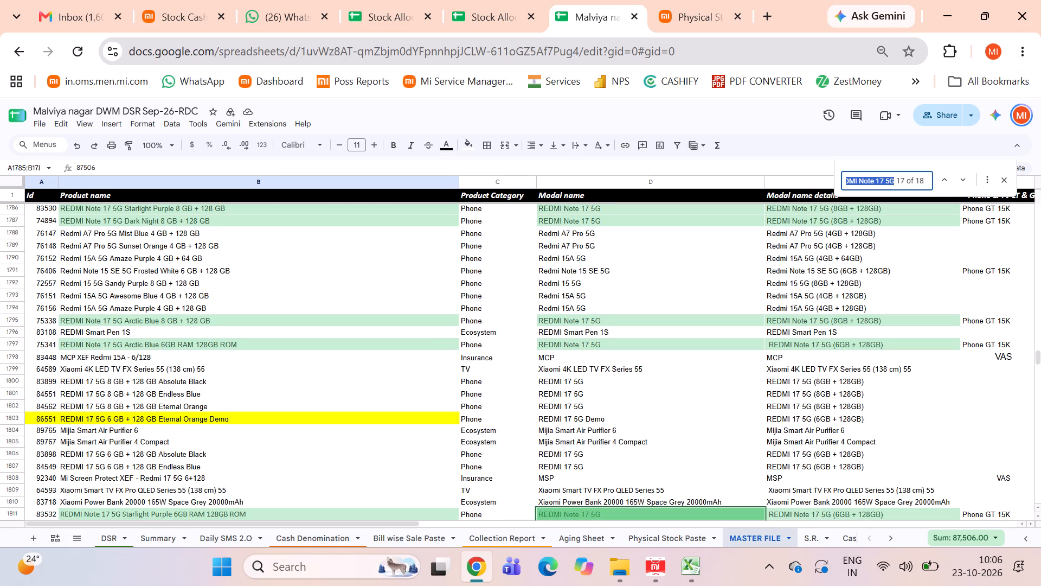
key("Return")
key("Return")
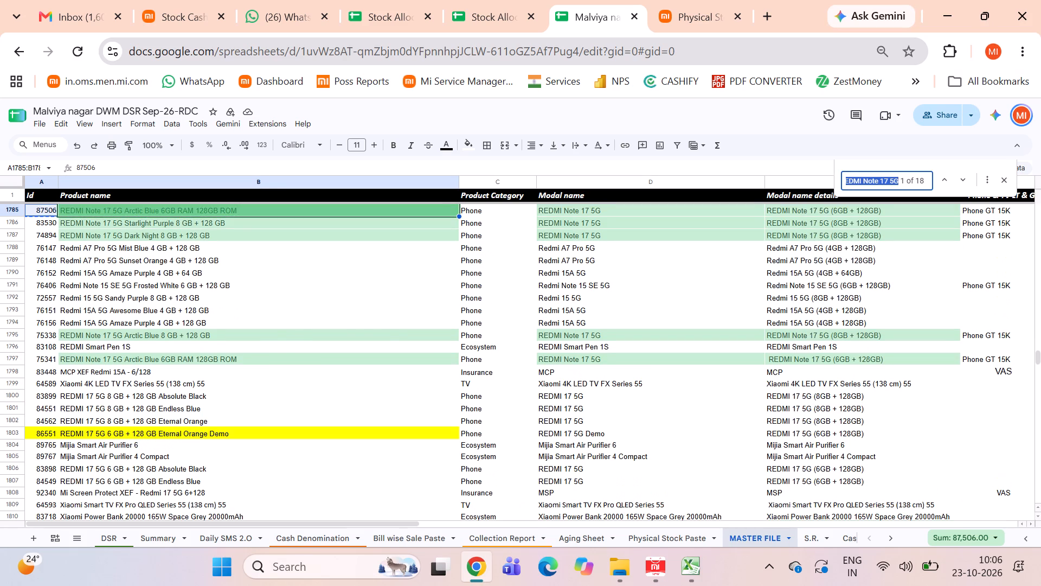
key("Return")
key("Return")
key("Return")
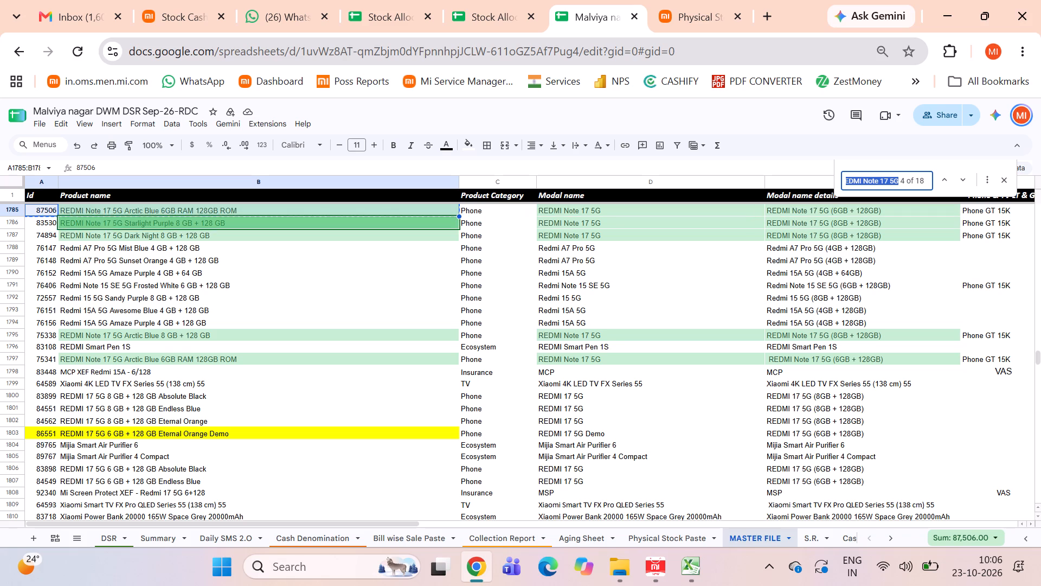
key("Return")
key("Return")
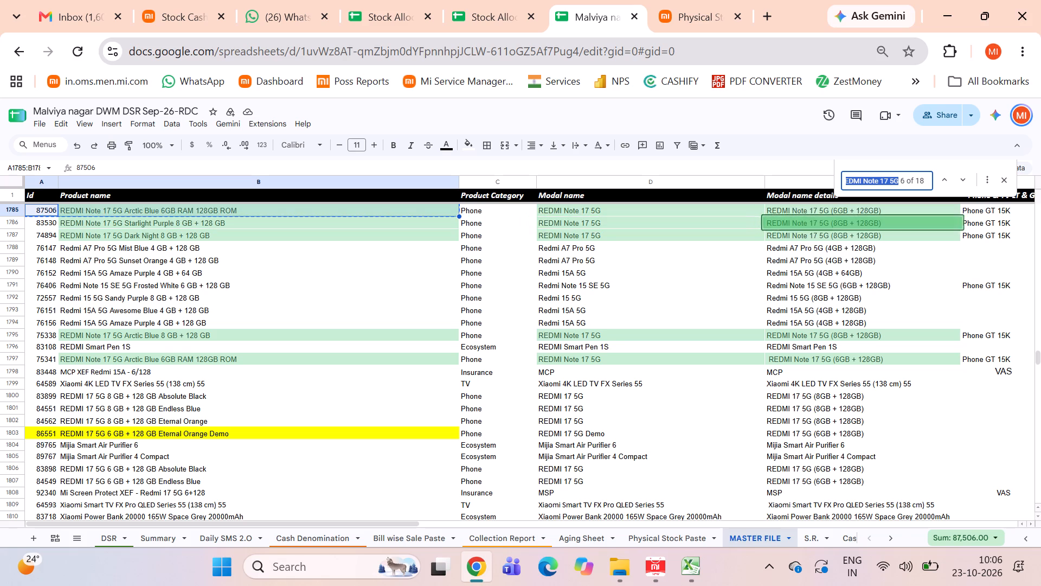
key("Return")
key("Return")
key("Return")
key("Return")
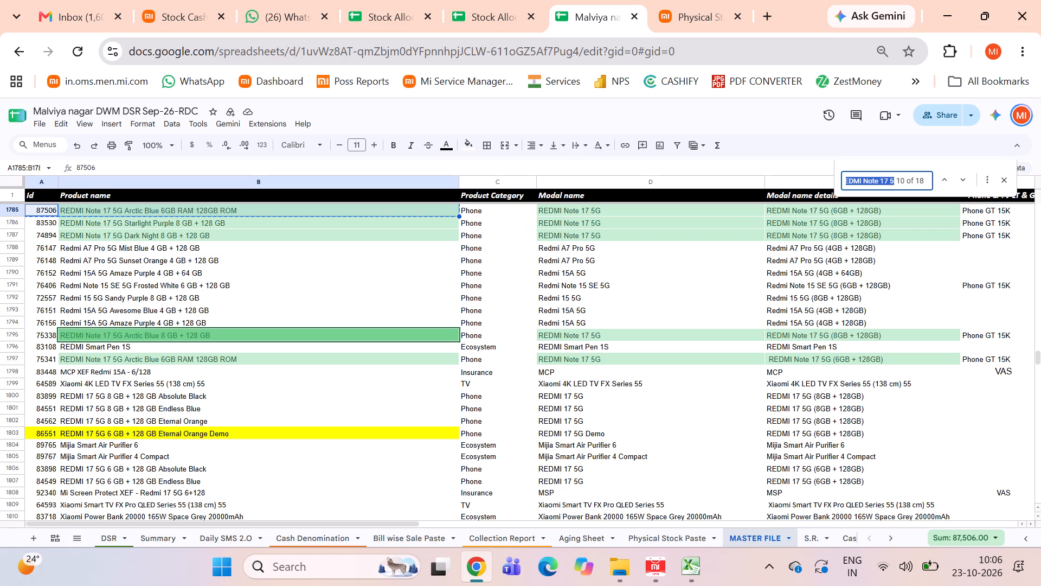
key("Return")
key("Return")
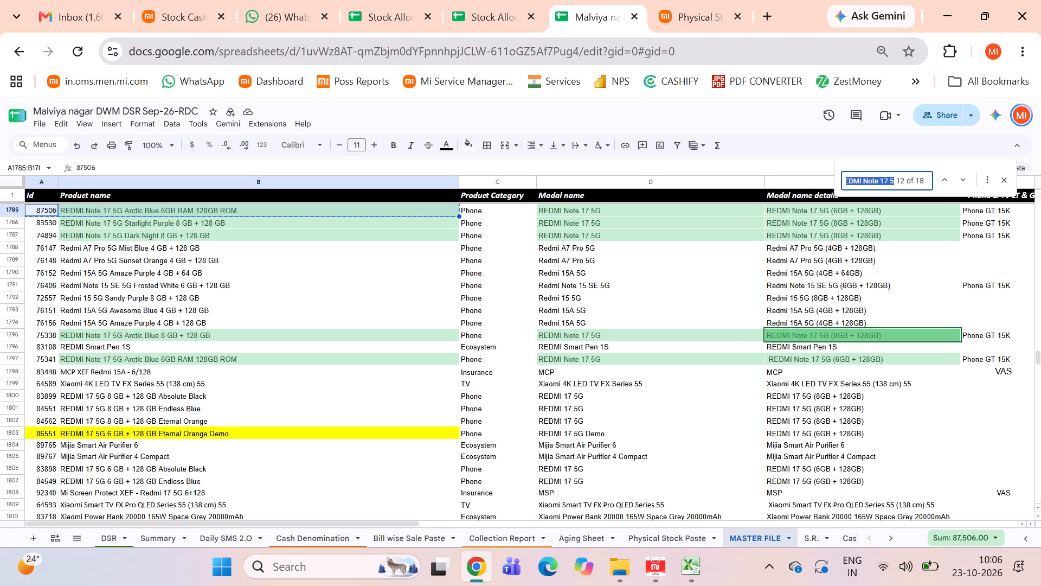
key("Return")
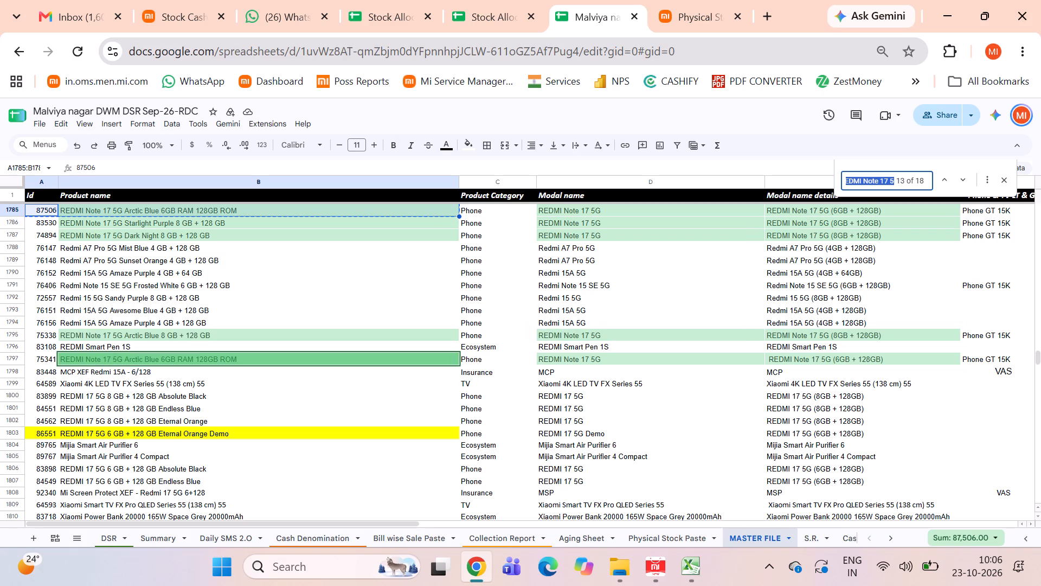
key("Return")
key("Return")
key("Return")
key("Return")
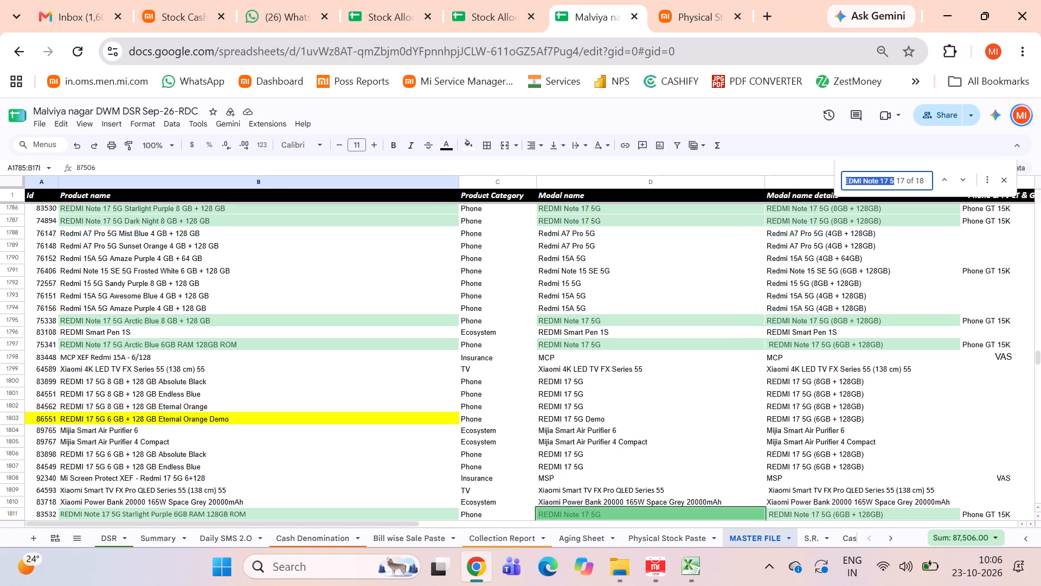
key("Return")
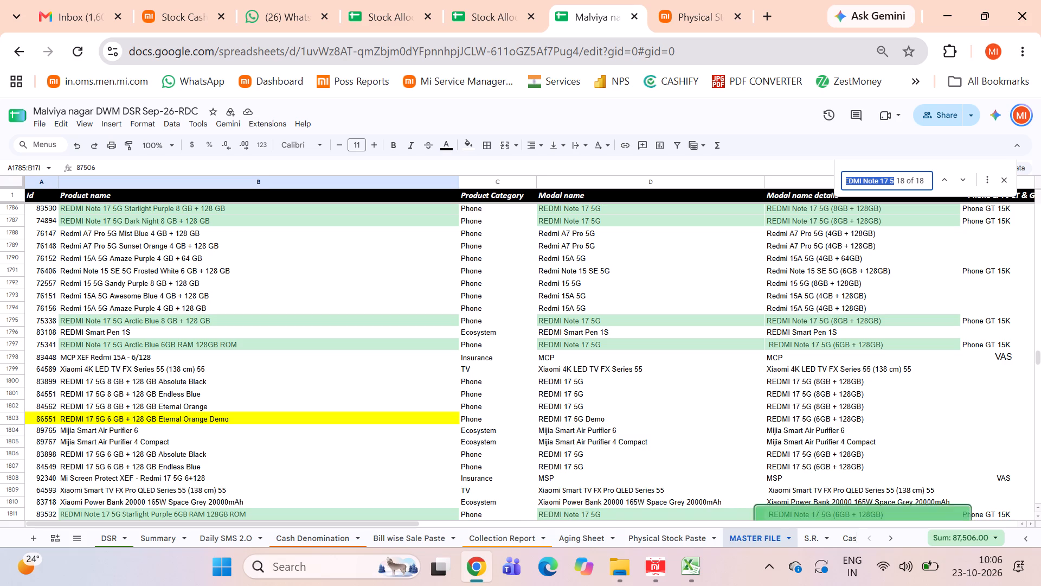
key("Return")
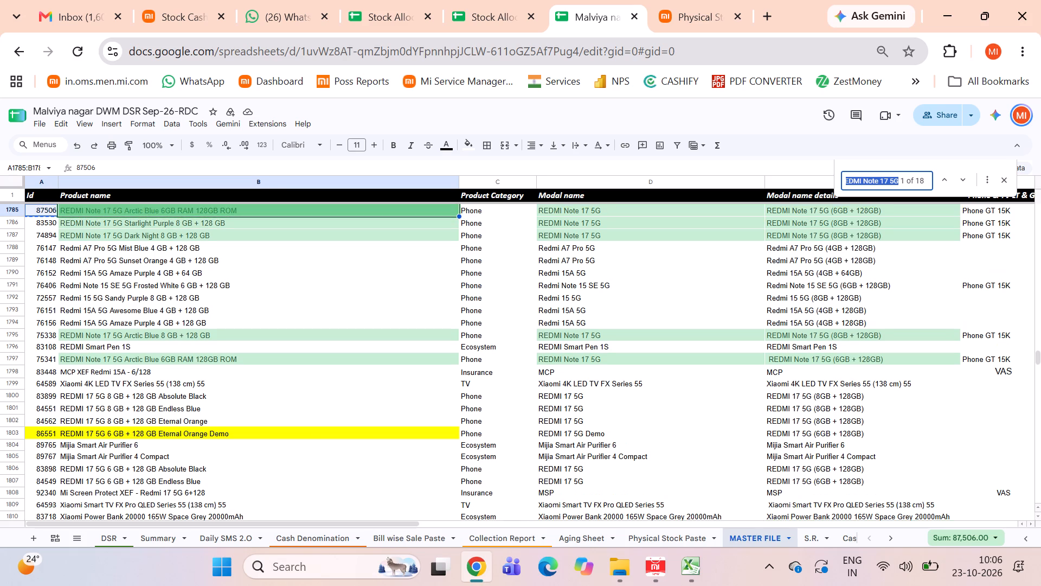
Search the Physical Stock Inquiry list for AIR PURIFIER instead of note 17.
left_click(682, 4)
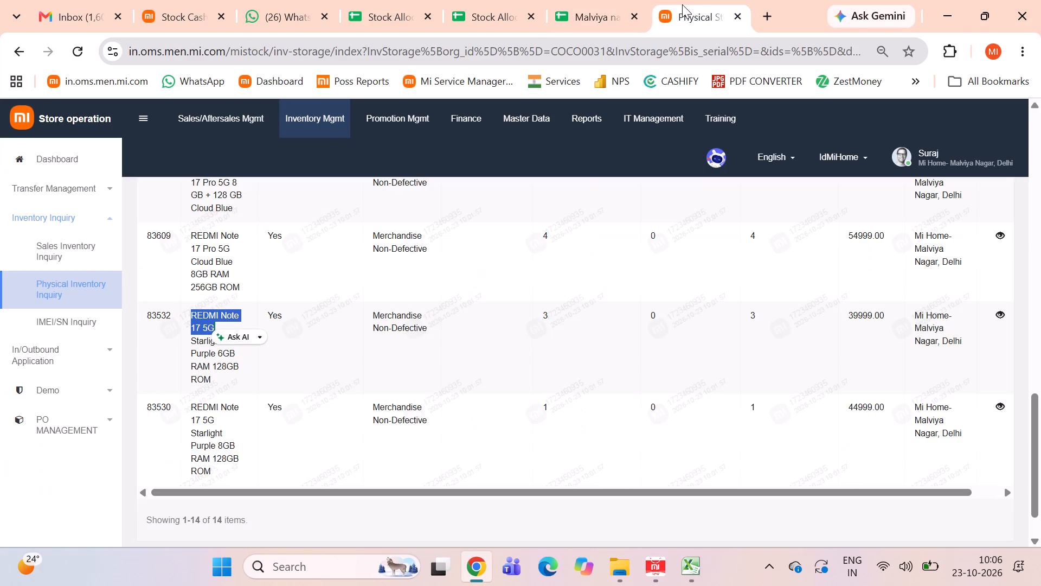
left_click(433, 351)
scroll(410, 367, "up", 4)
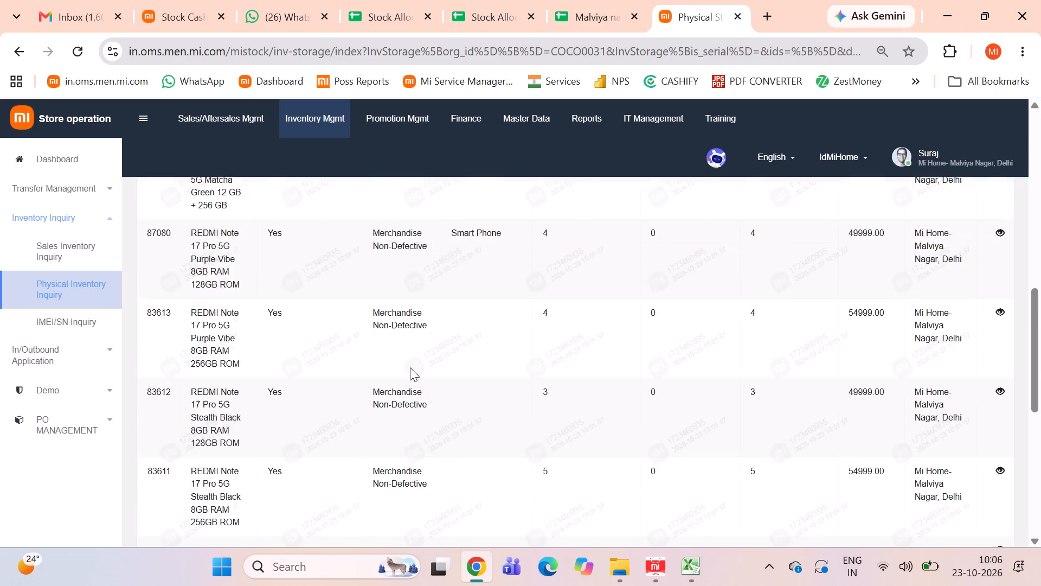
scroll(679, 316, "up", 5)
triple_click(937, 309)
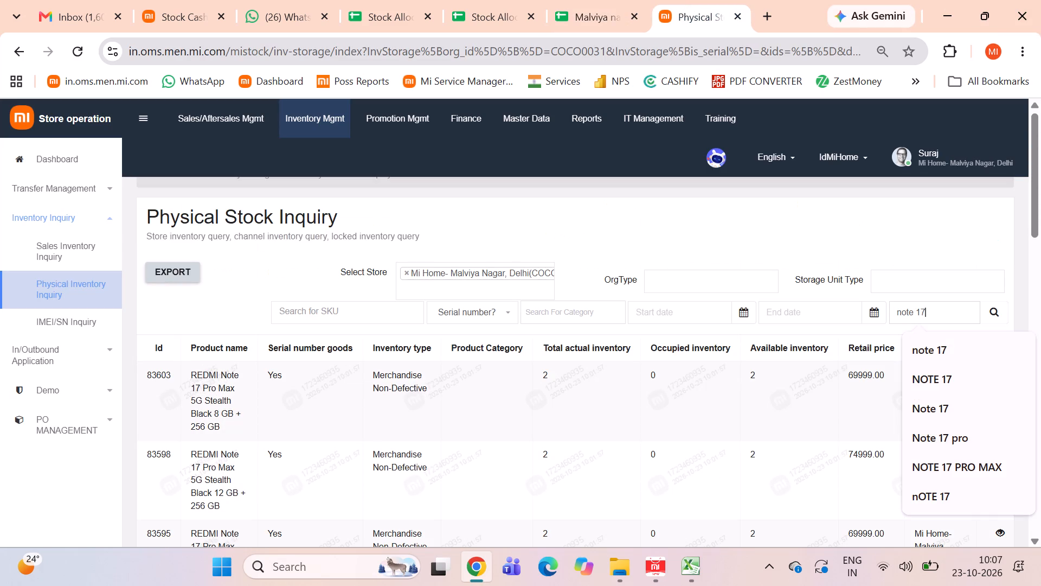
key("BackSpace")
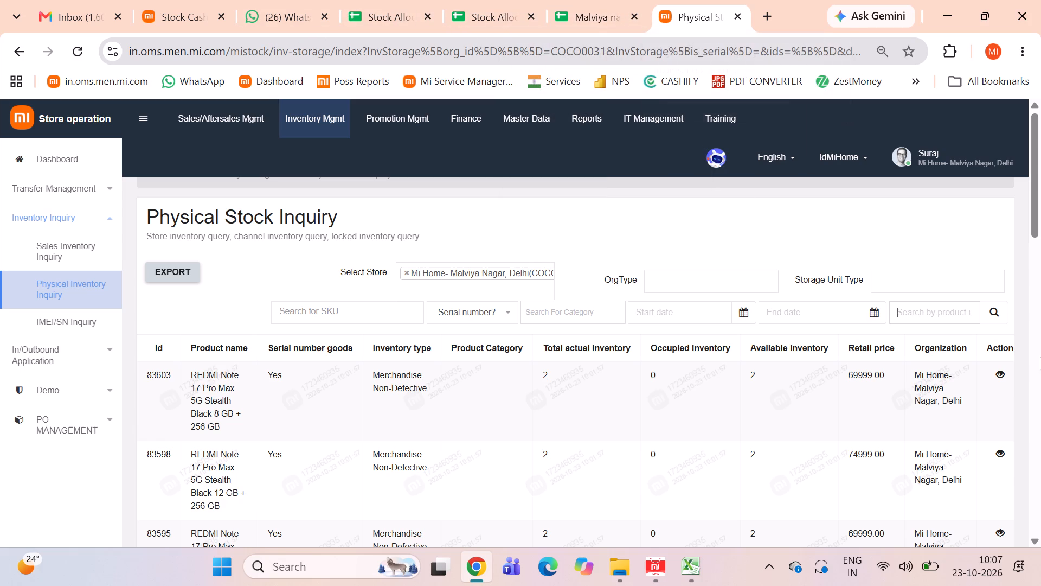
type("air")
key("Down")
key("Down")
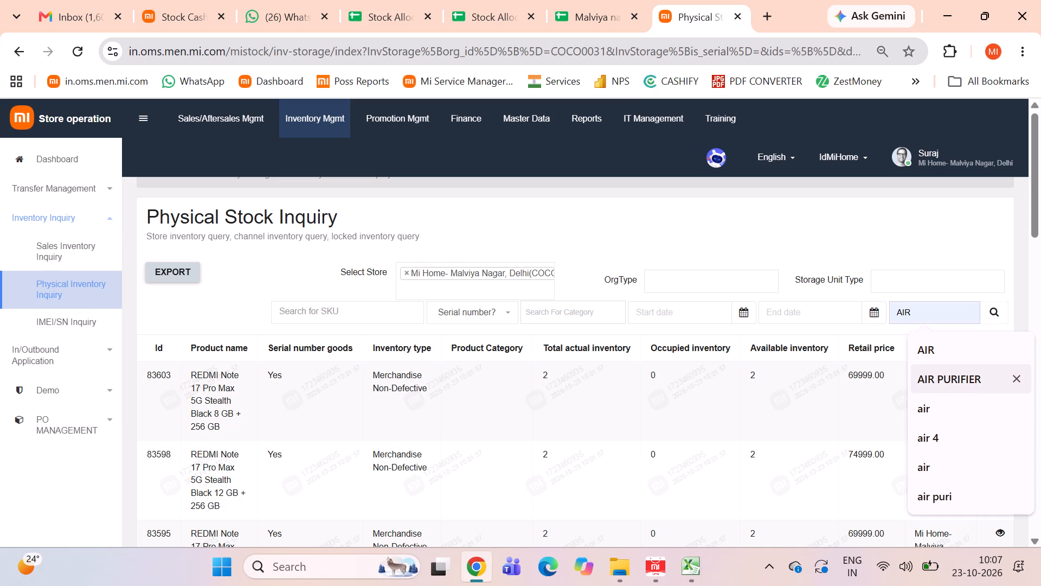
key("Return")
left_click(990, 319)
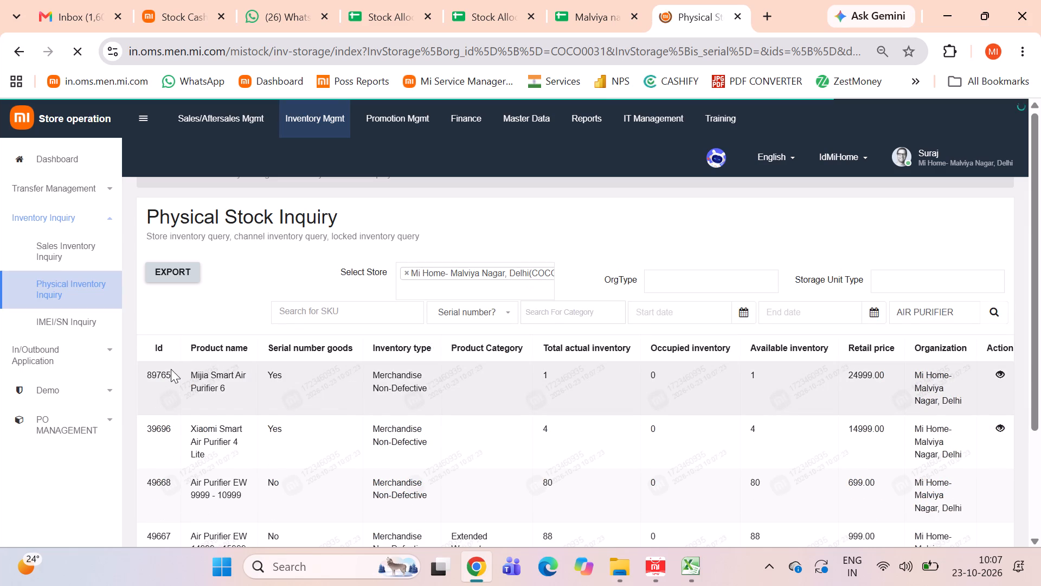
Copy SKU 89765 and Mijia Smart Air Purifier 6 from the stock list into Excel's Book1 at B5, and copy the pasted cells.
left_click_drag(144, 374, 163, 378)
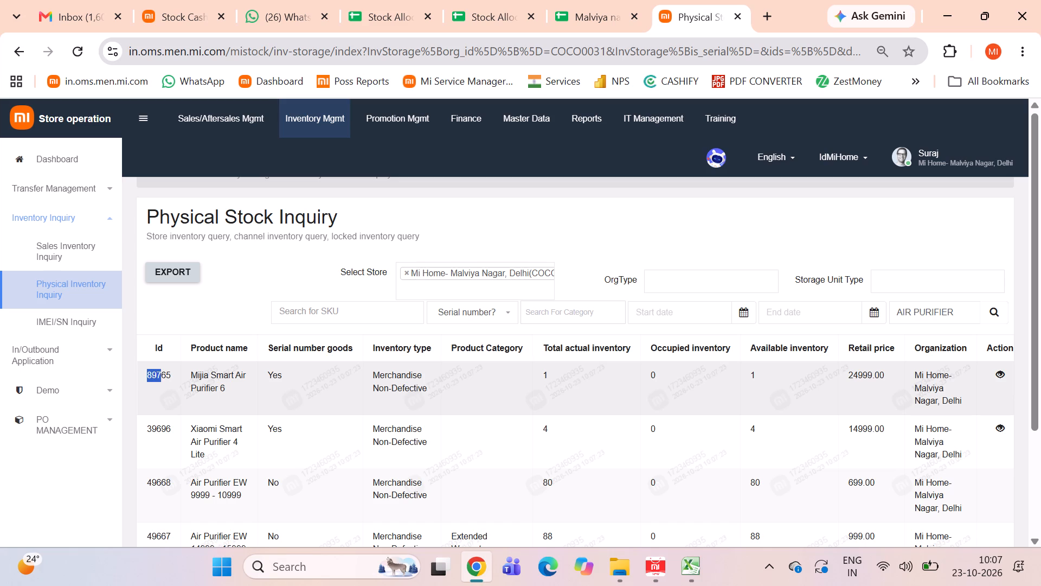
left_click_drag(163, 378, 232, 389)
key("ctrl+c")
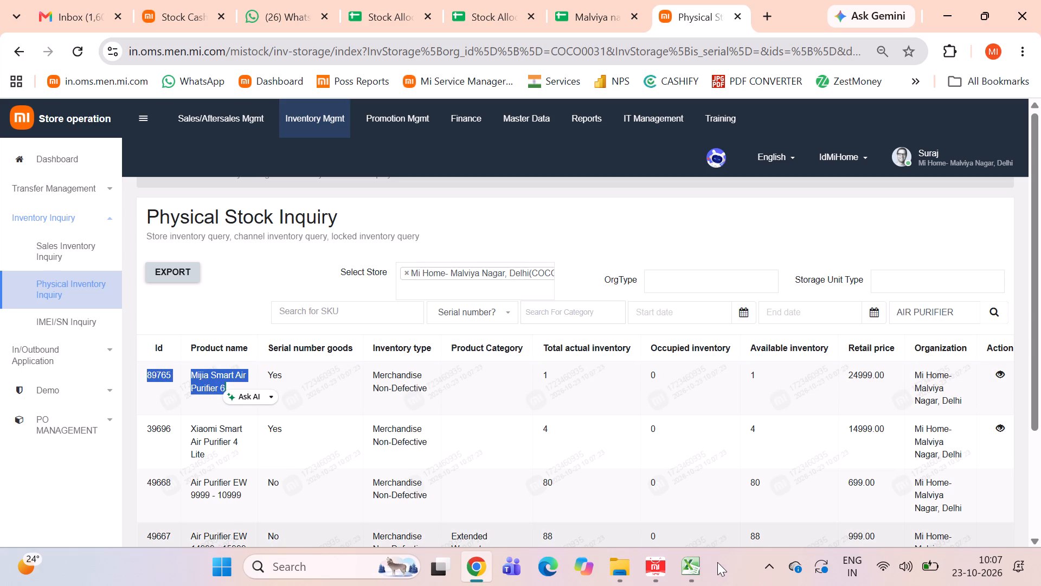
left_click(821, 506)
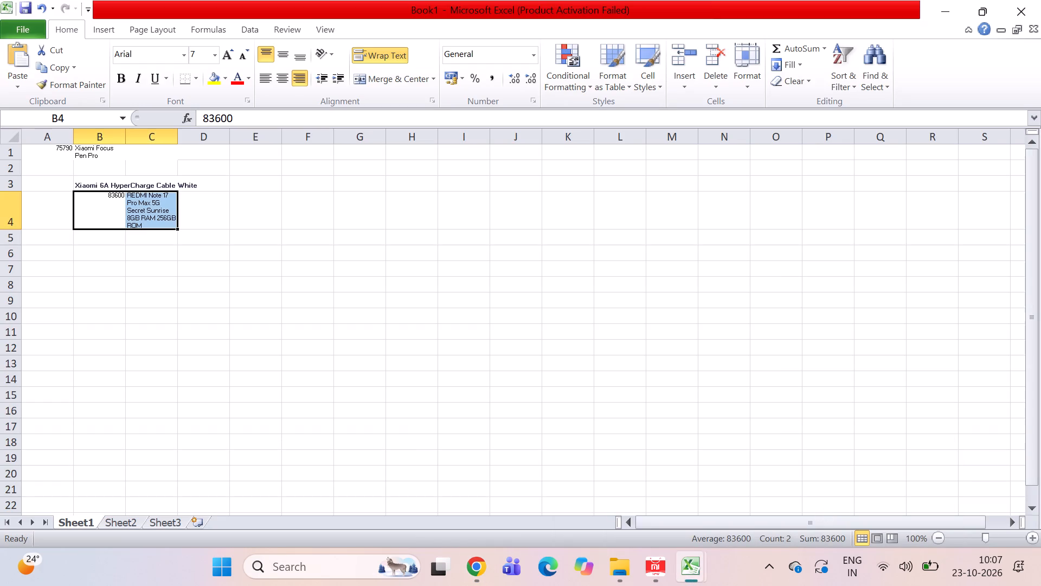
left_click(113, 241)
key("ctrl+v")
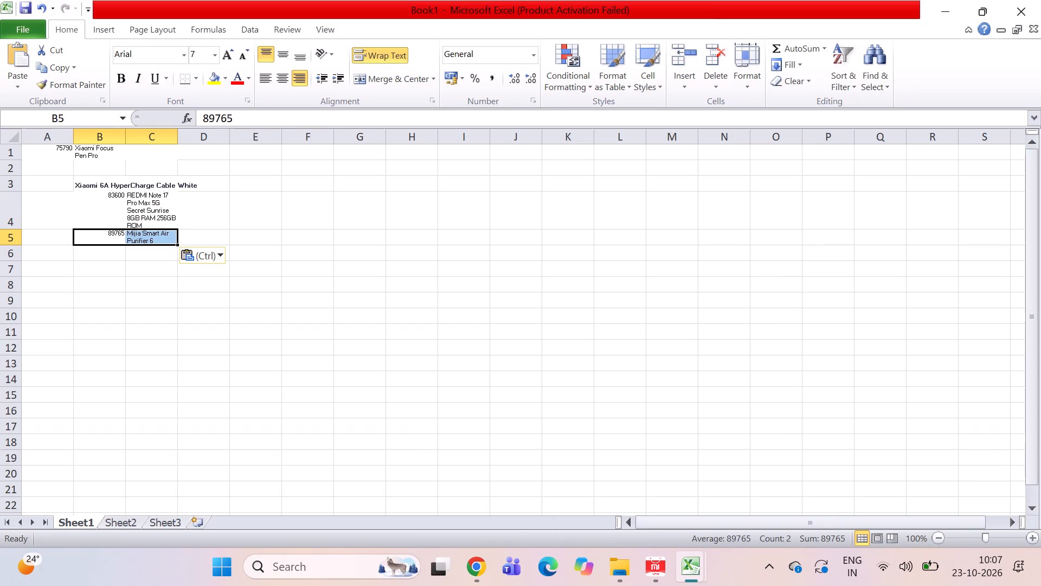
key("ctrl+c")
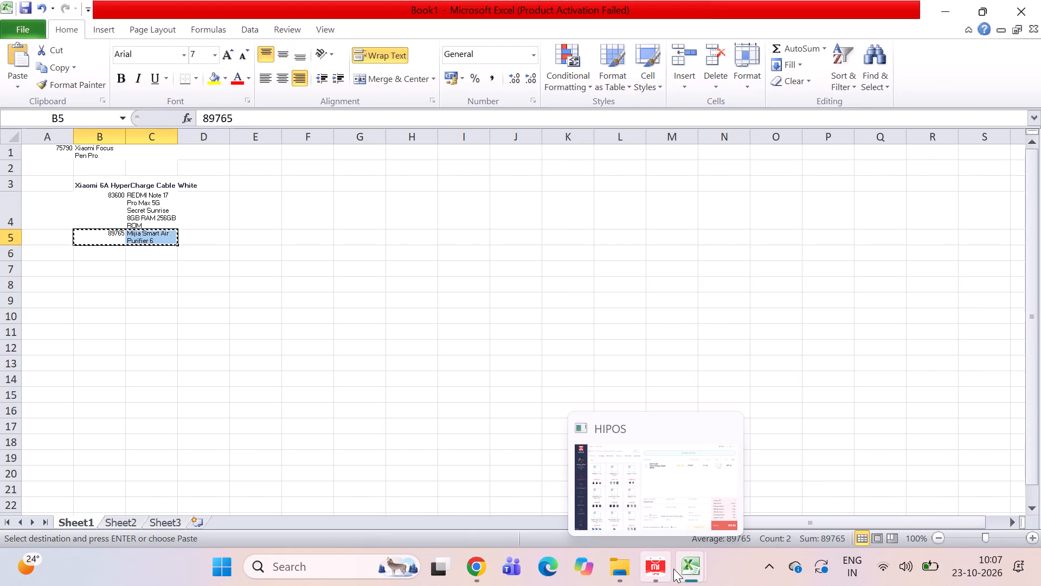
Copy the name Mijia Smart Air Purifier from the Physical Stock Inquiry list and look it up in the MASTER FILE sheet.
left_click(486, 570)
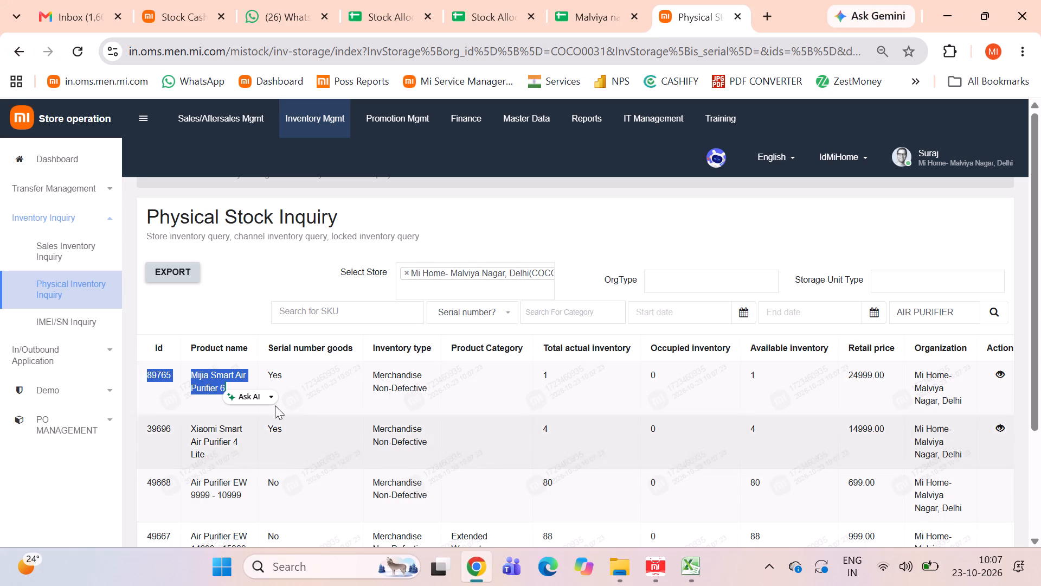
scroll(173, 431, "down", 1)
scroll(173, 431, "up", 1)
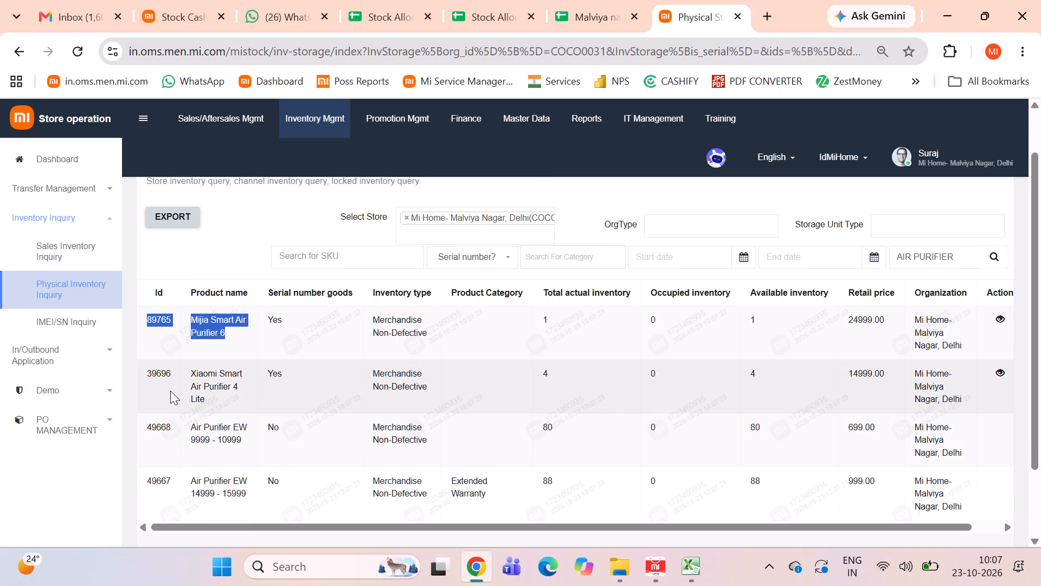
left_click(207, 322)
left_click_drag(192, 319, 213, 329)
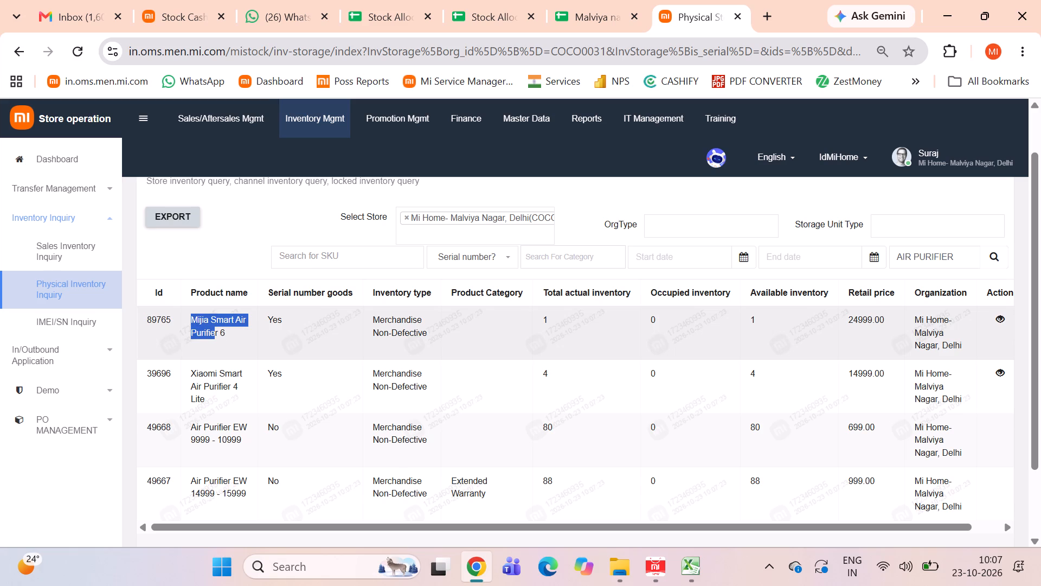
left_click_drag(213, 329, 217, 330)
key("ctrl+c")
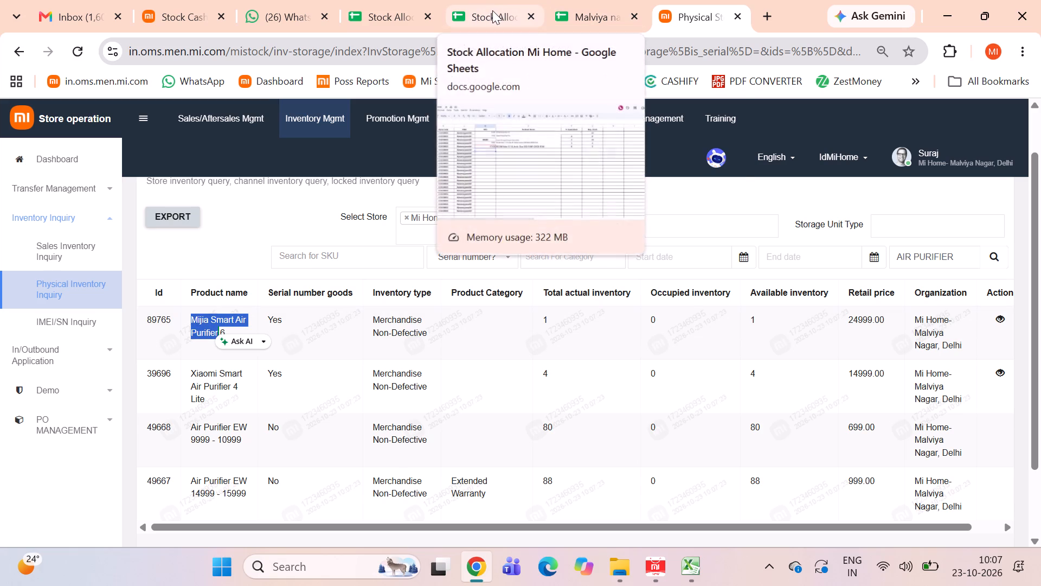
left_click(575, 9)
left_click(391, 370)
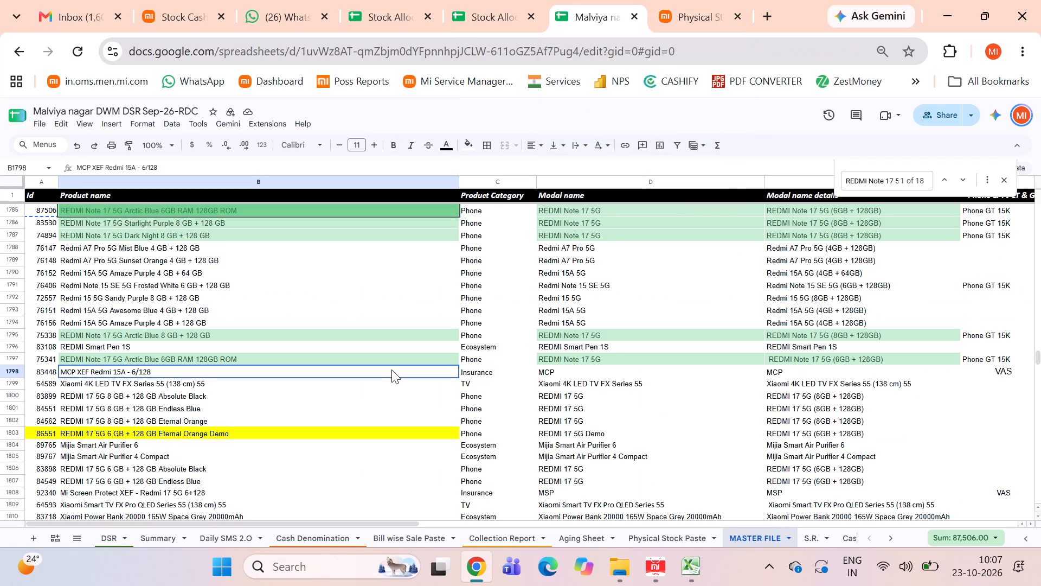
key("ctrl+f")
key("ctrl+v")
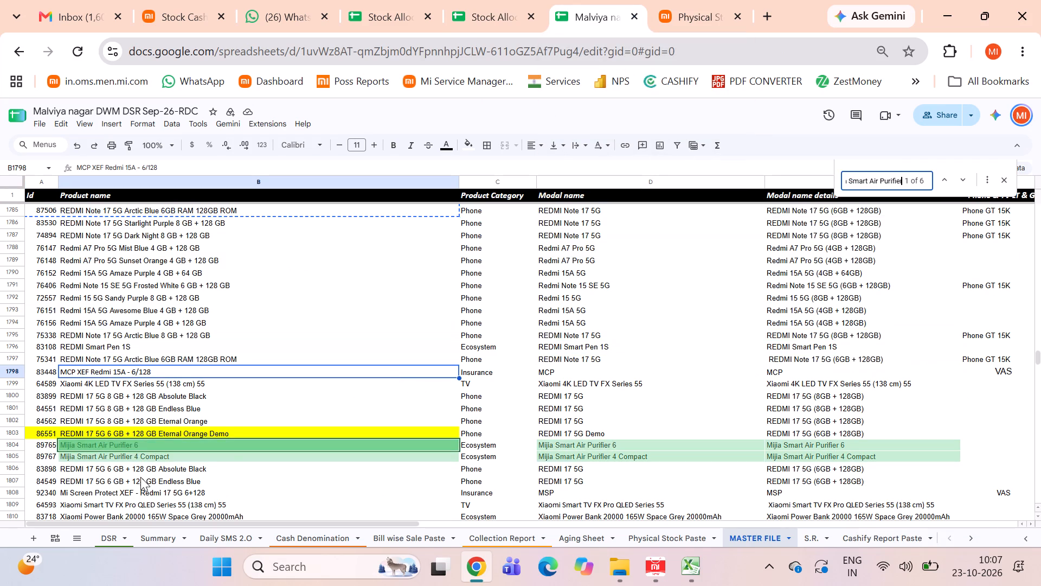
Copy SKU 89767 and Mijia Smart Air Purifier 4 Compact from MASTER FILE into D7 of Stock Allocation Mi Home, closing that sheet's duplicate browser tab.
left_click(45, 455)
key("shift+Right")
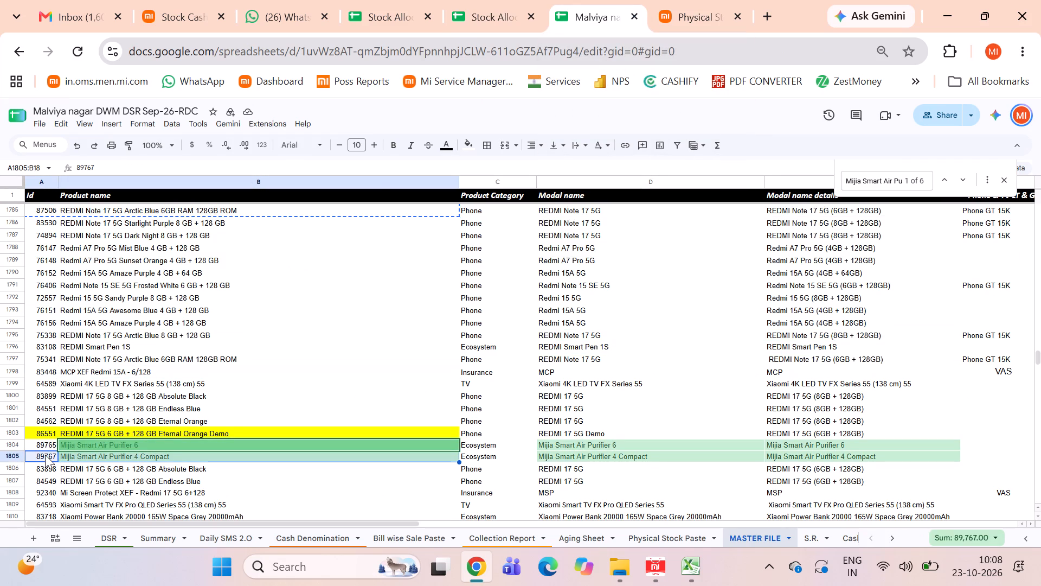
key("ctrl+c")
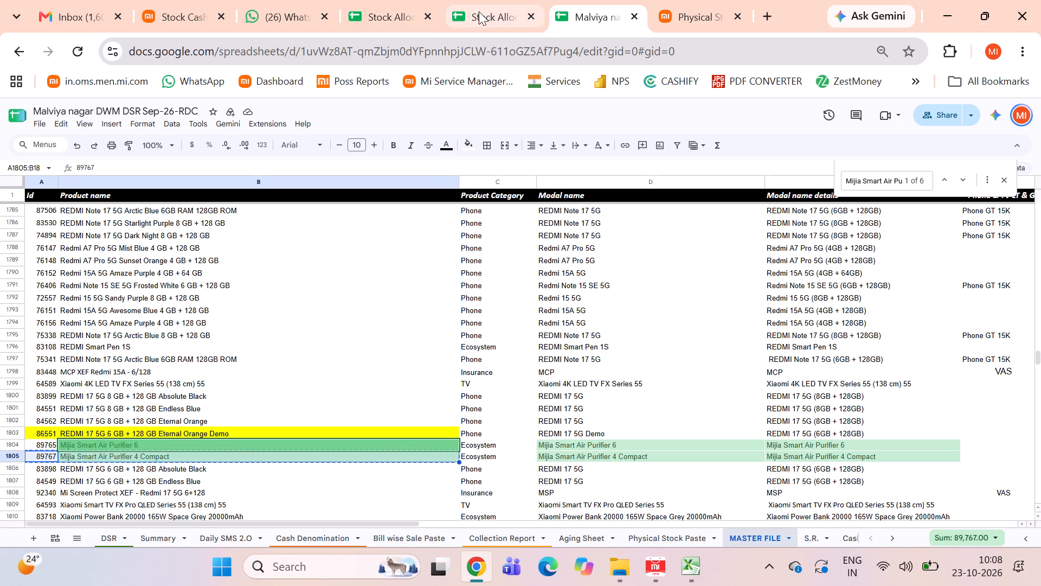
left_click(480, 14)
left_click(411, 7)
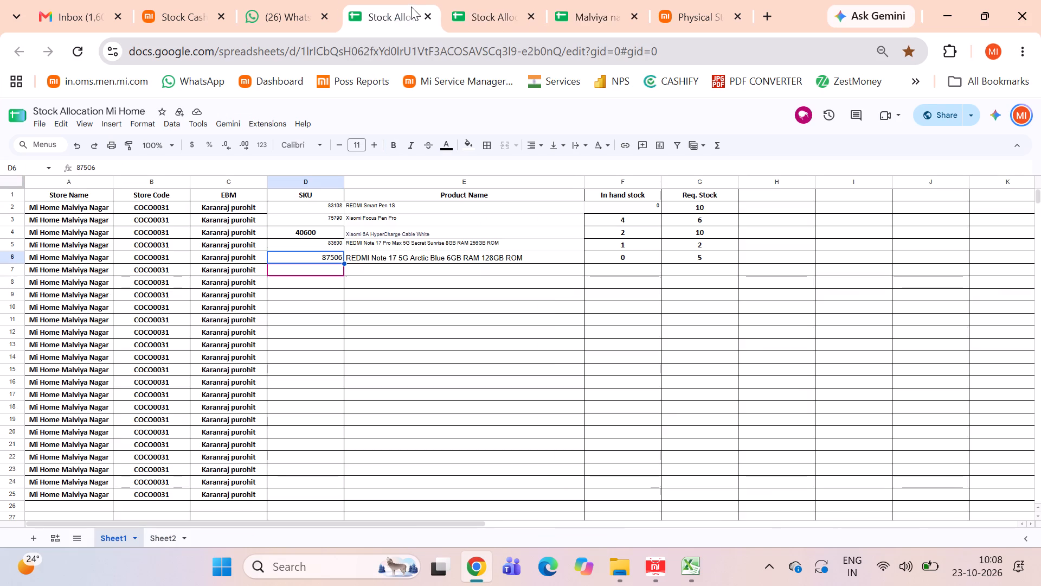
left_click(411, 7)
left_click(473, 9)
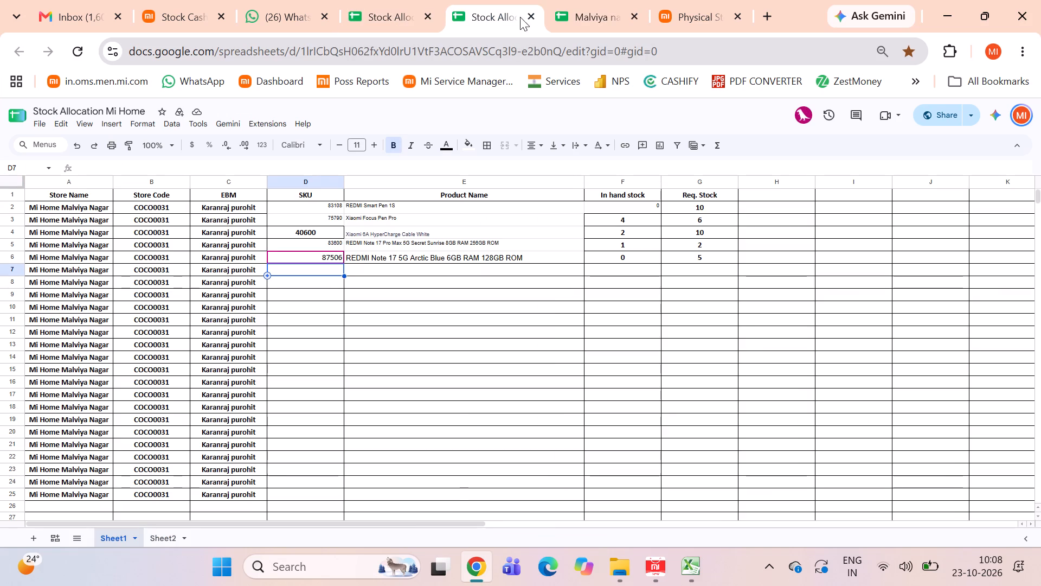
left_click(529, 16)
left_click(473, 8)
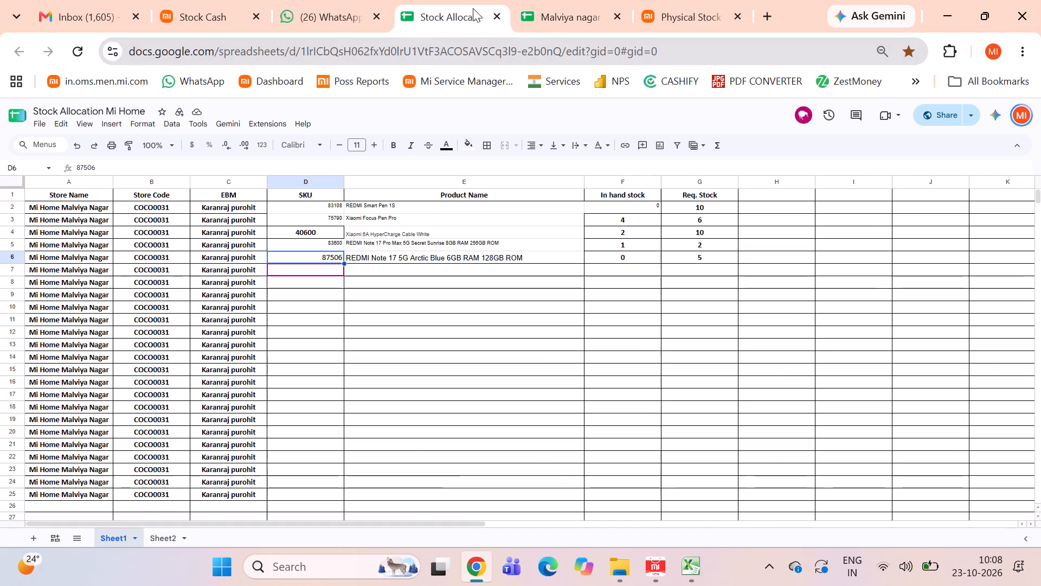
left_click(330, 269)
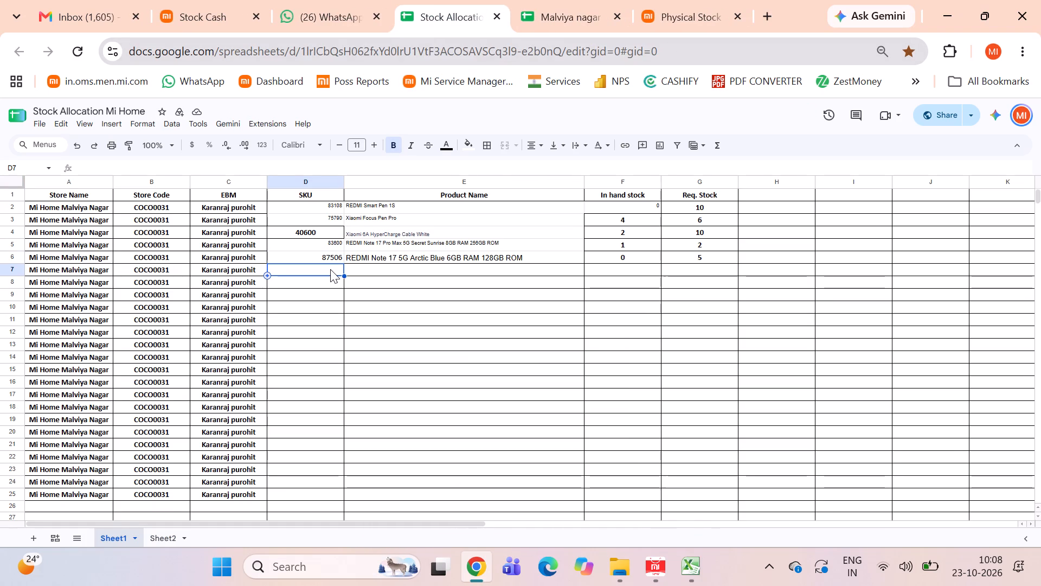
key("ctrl+v")
Enter in hand stock 0 and requested stock 5 for the Mijia Smart Air Purifier 4 Compact in row 7.
key("Right")
key("Right")
key("0")
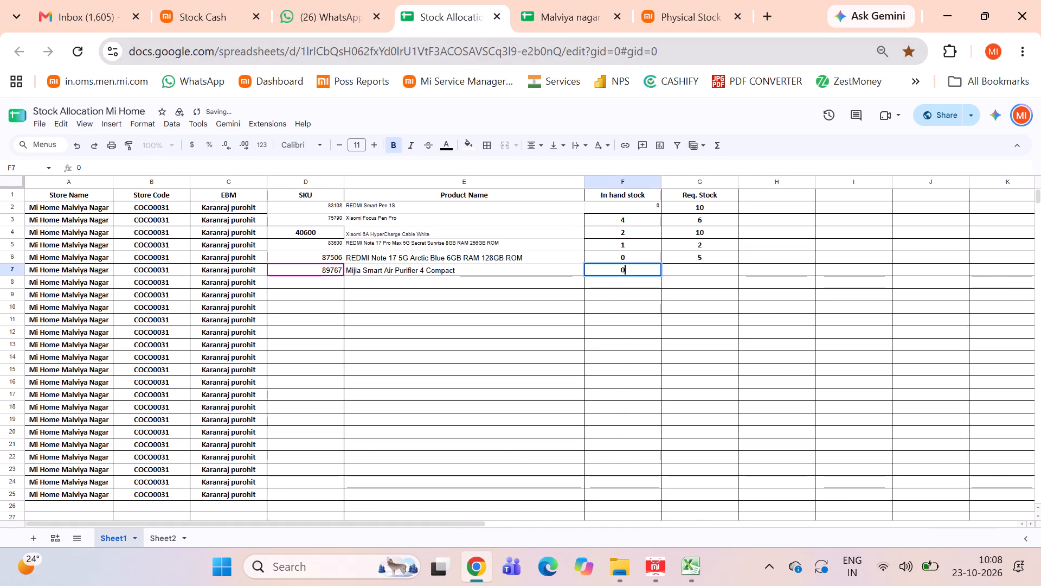
key("Right")
key("5")
key("Down")
Copy SKU 89765 and Mijia Smart Air Purifier 6 from Excel's Book1 into the Stock Allocation Mi Home sheet at D8.
key("Left")
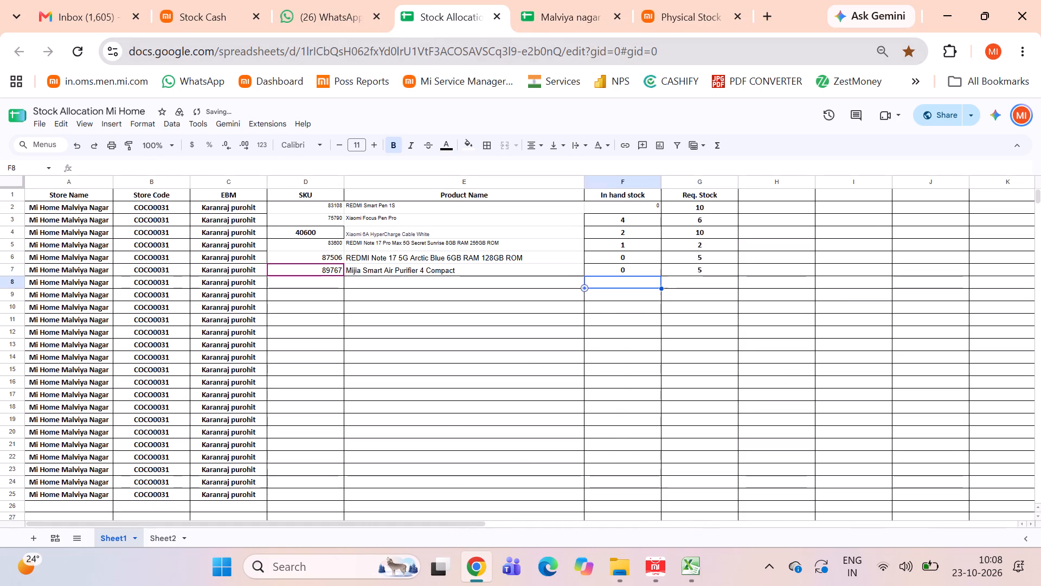
key("Left")
key("Left")
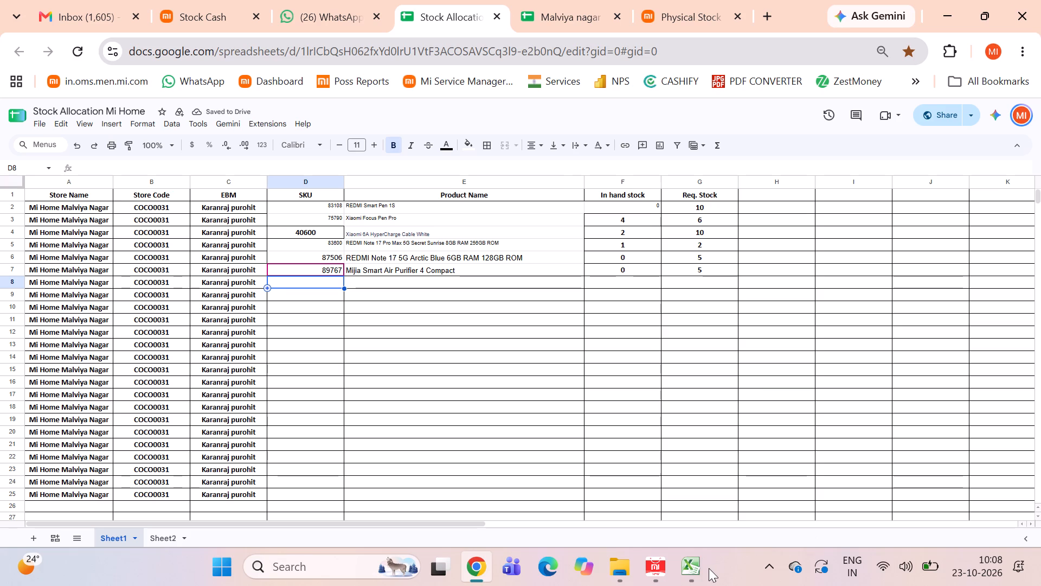
left_click(811, 488)
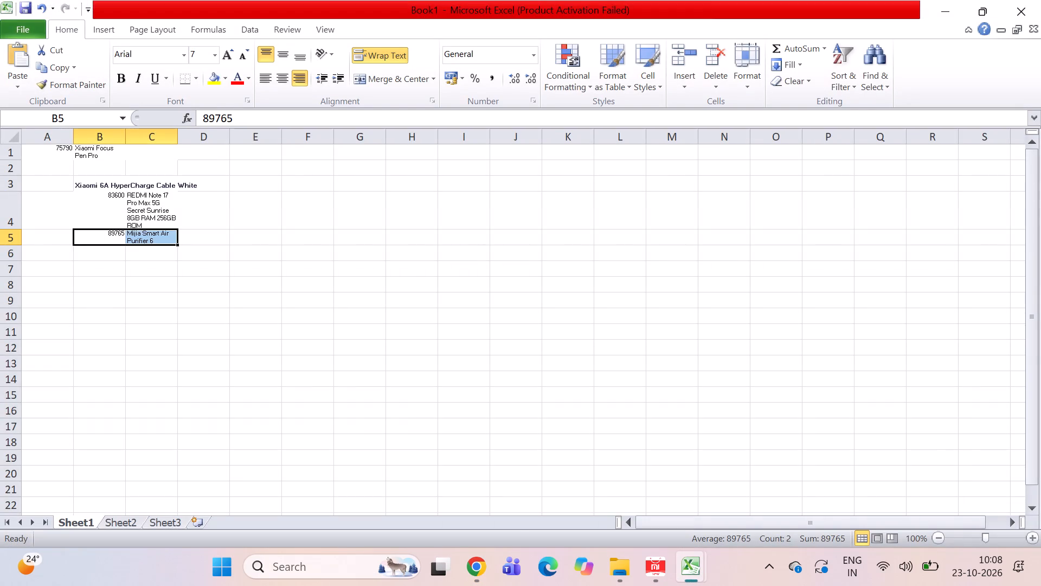
key("ctrl+c")
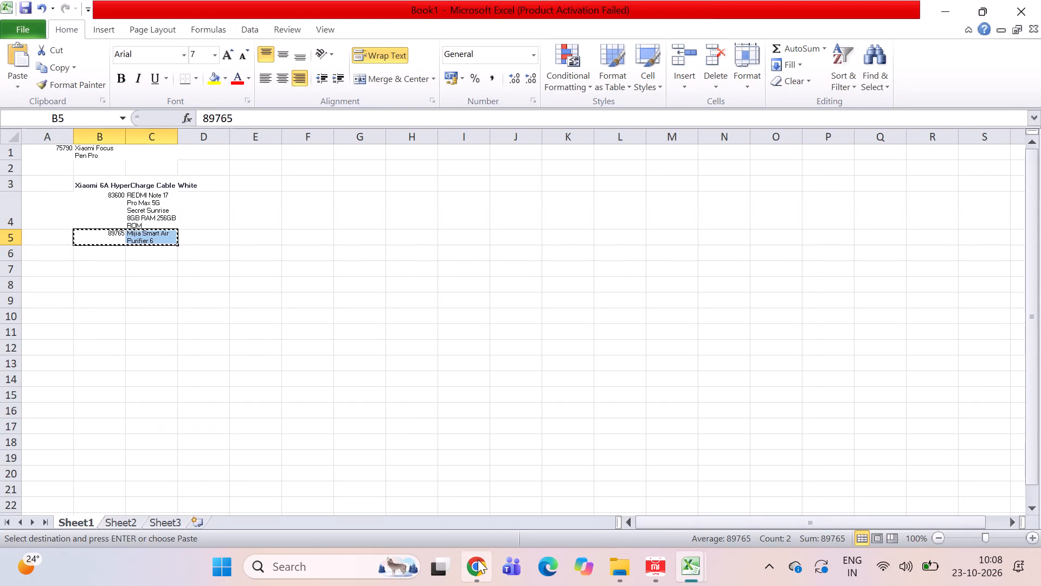
left_click(478, 559)
key("ctrl+v")
Enter in hand stock 1 and requested stock 4 for the Mijia Smart Air Purifier 6 in row 8.
key("Right")
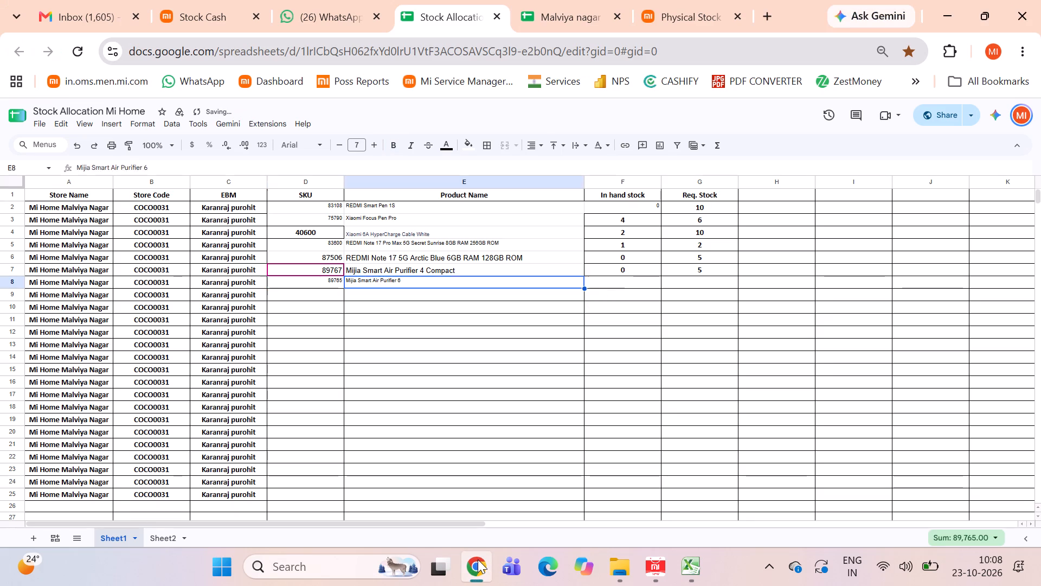
key("Right")
key("1")
key("Right")
key("4")
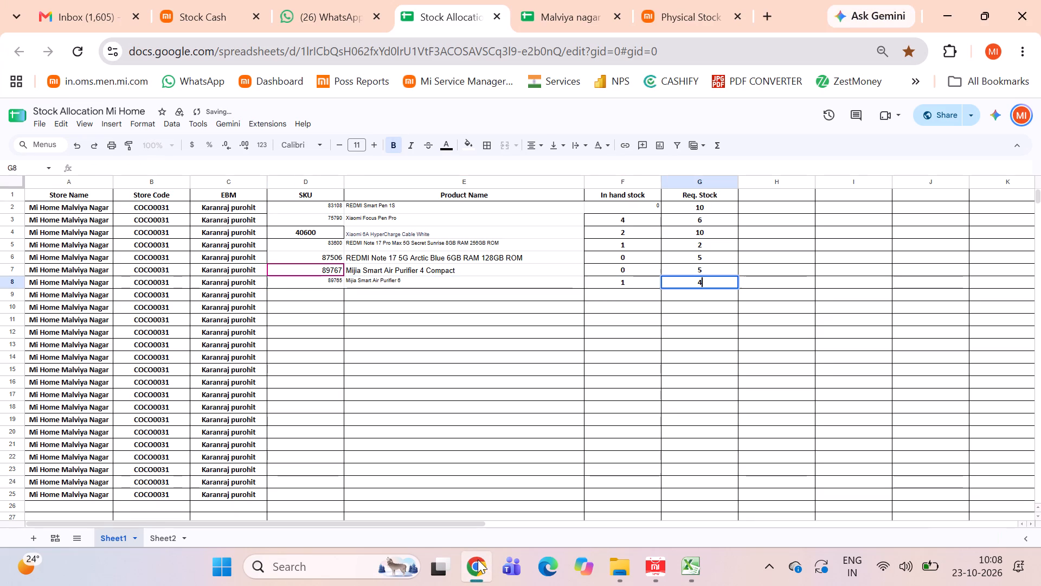
key("Left")
key("Left")
key("Left")
key("Down")
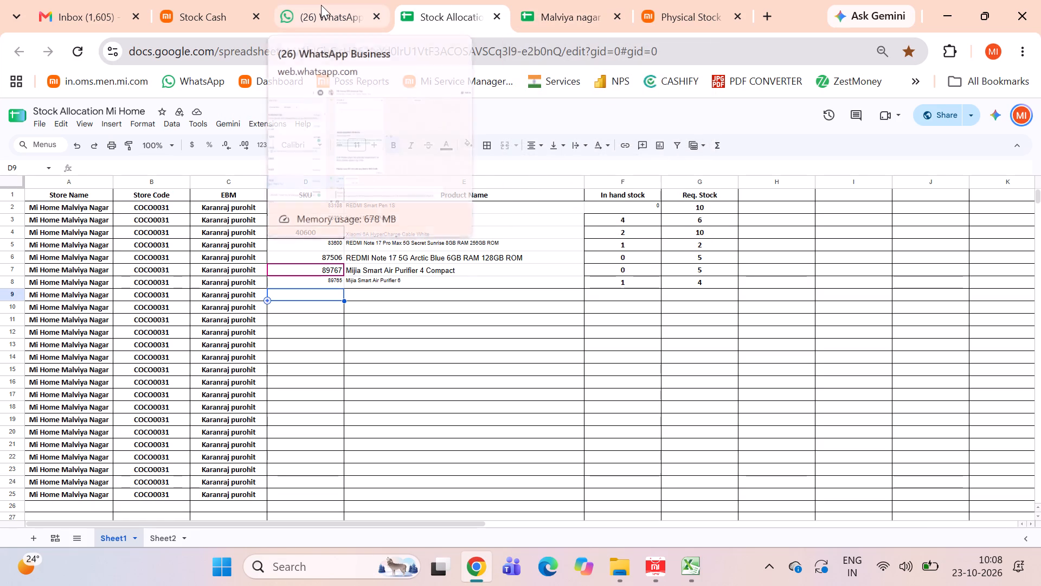
Search the Physical Stock Inquiry list for turbo instead of AIR PURIFIER.
left_click(544, 12)
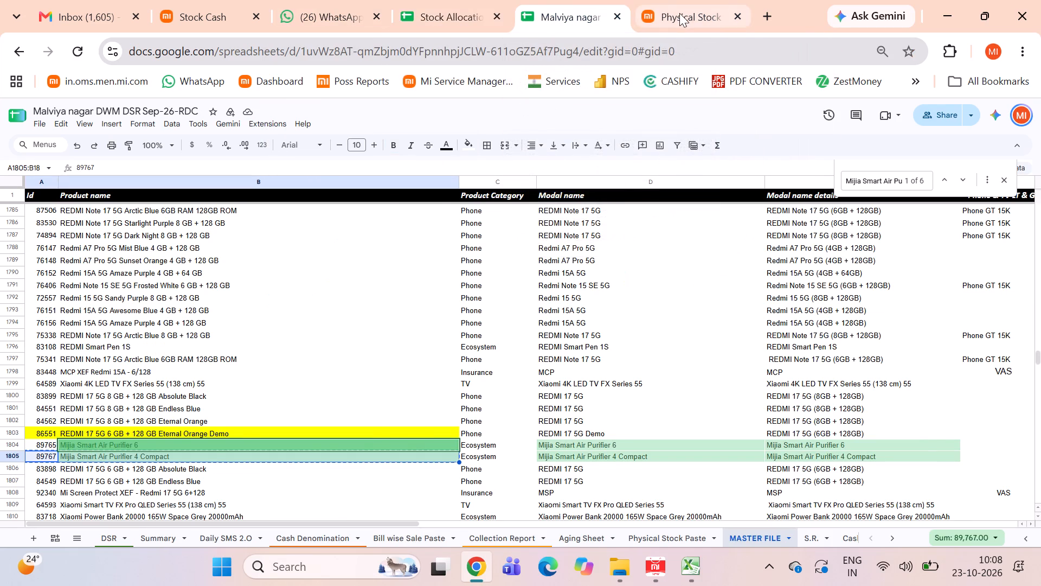
left_click(679, 13)
left_click(334, 358)
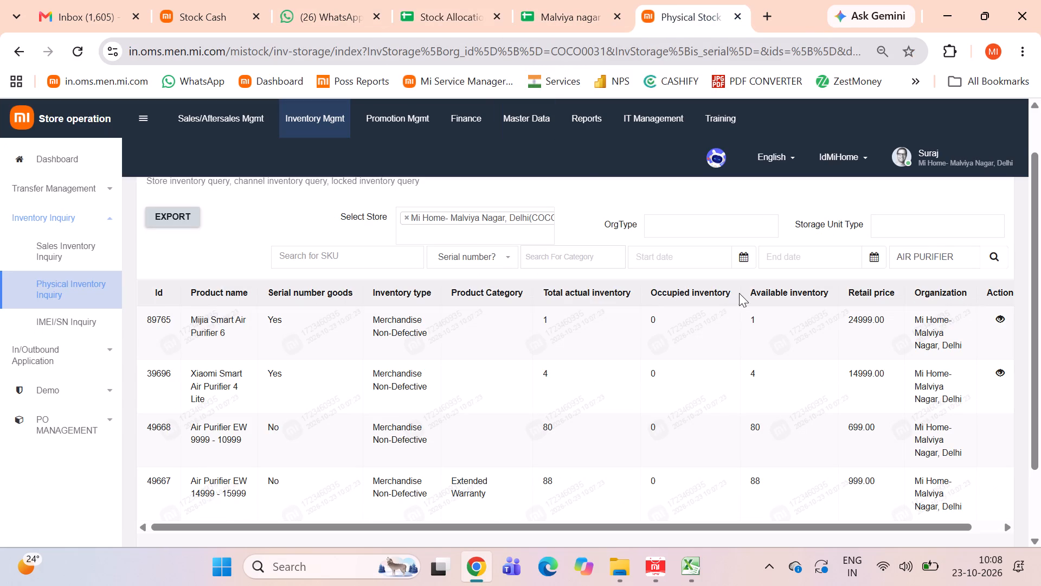
triple_click(958, 255)
key("BackSpace")
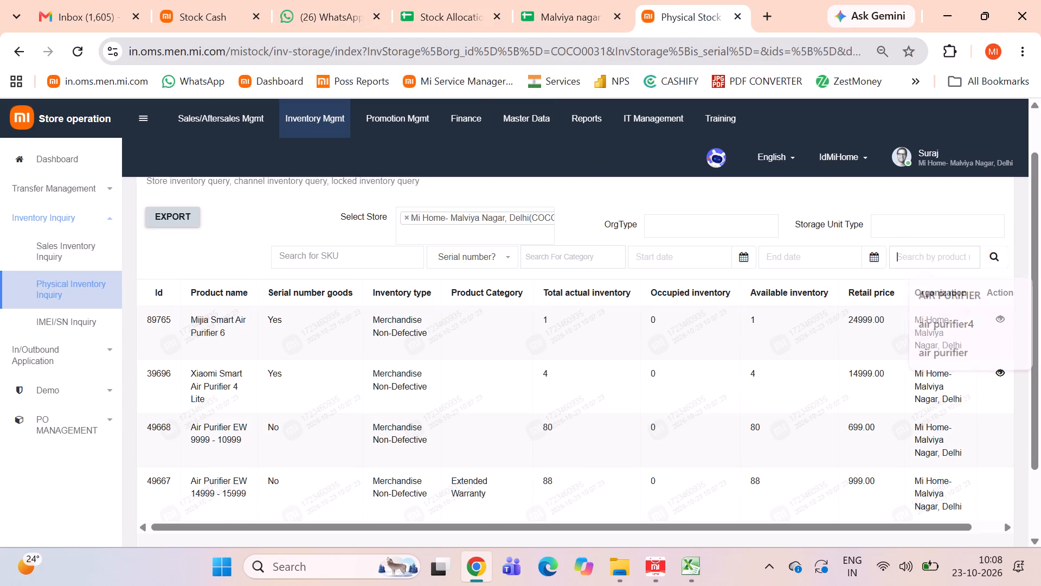
type("turbo")
key("Return")
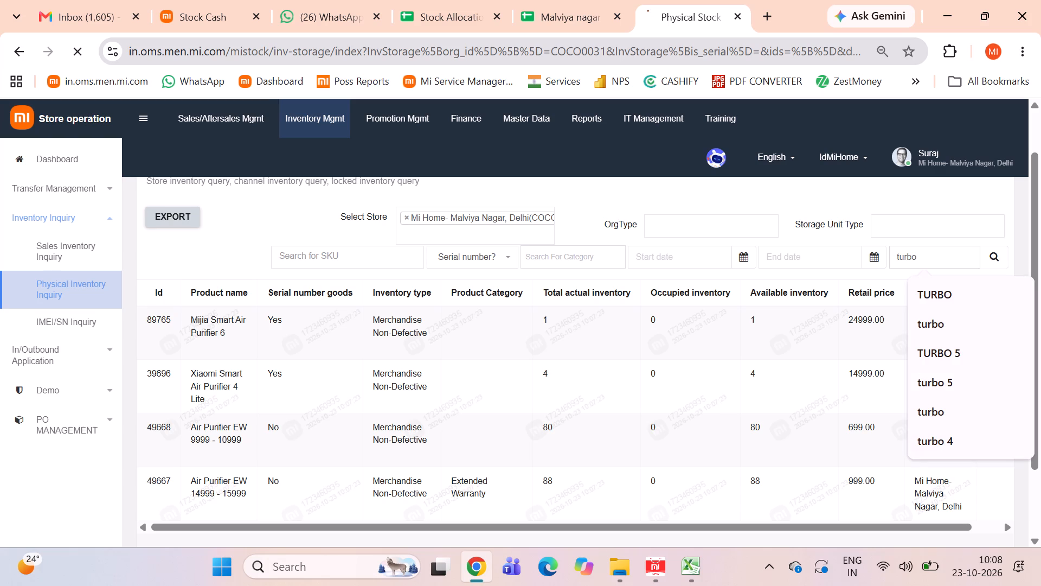
Copy SKU 80009 and REDMI Turbo 5 5G Nitro Blue 8GB RAM 256GB ROM from the stock list into Excel's Book1 at B6.
scroll(492, 421, "down", 1)
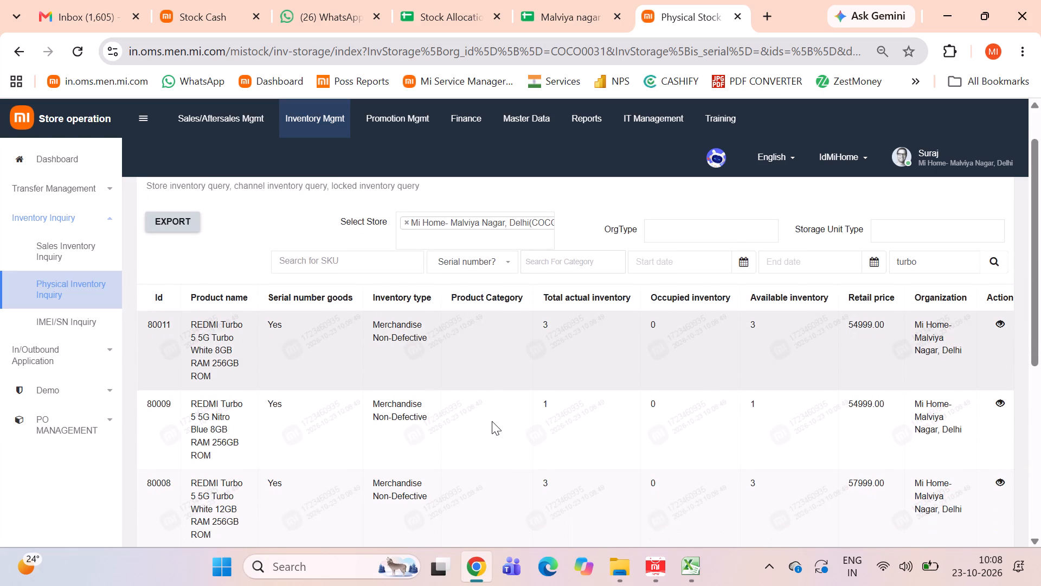
scroll(492, 421, "down", 2)
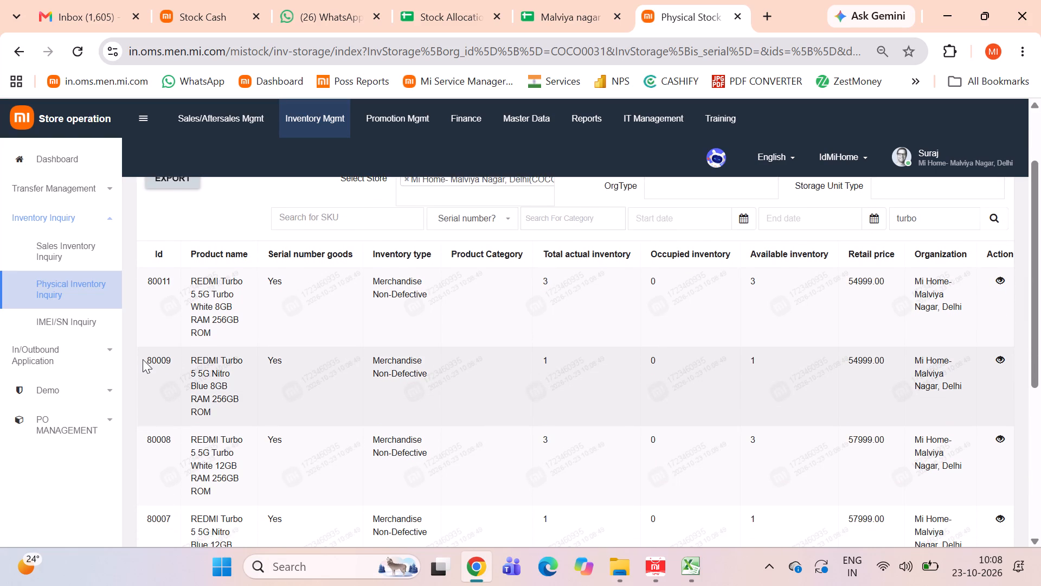
left_click_drag(143, 359, 225, 420)
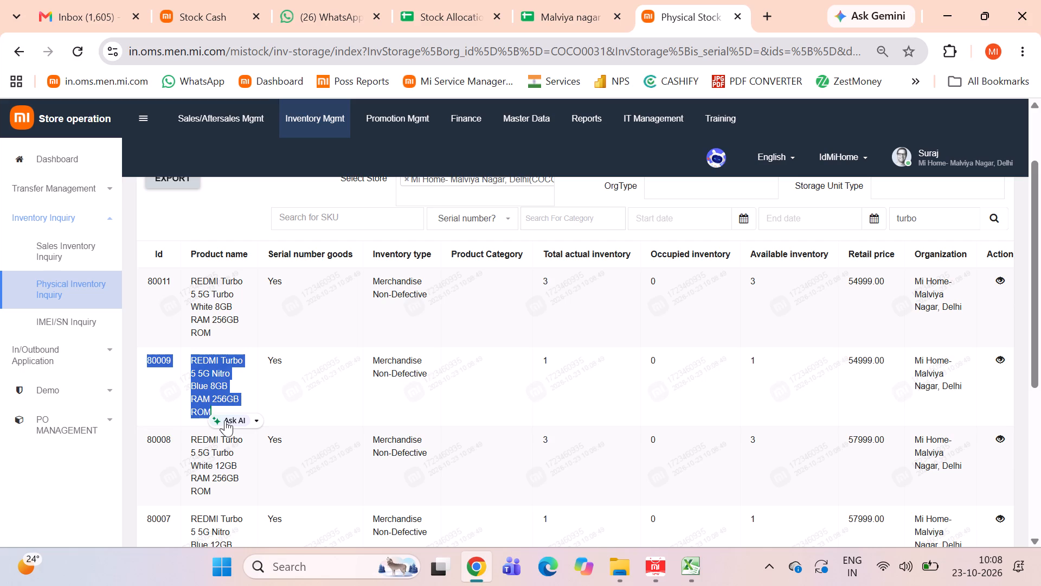
left_click(279, 359)
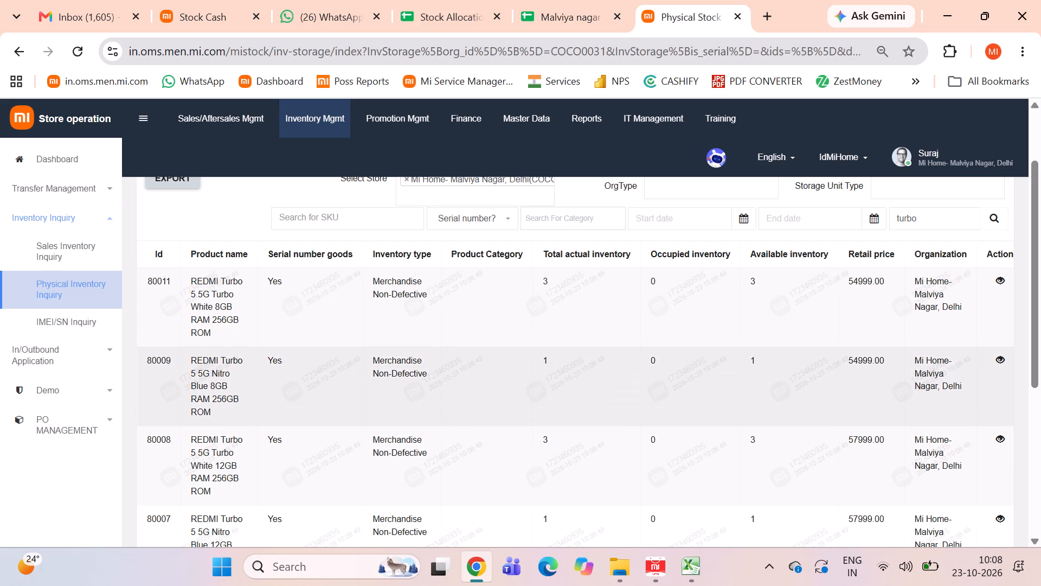
left_click_drag(147, 357, 248, 396)
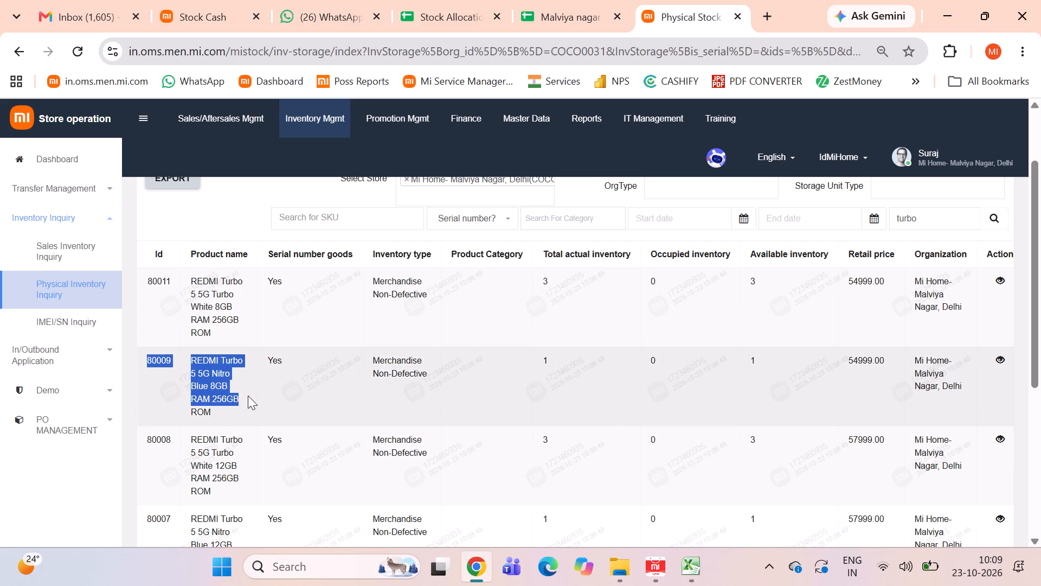
left_click_drag(248, 396, 247, 407)
key("ctrl+c")
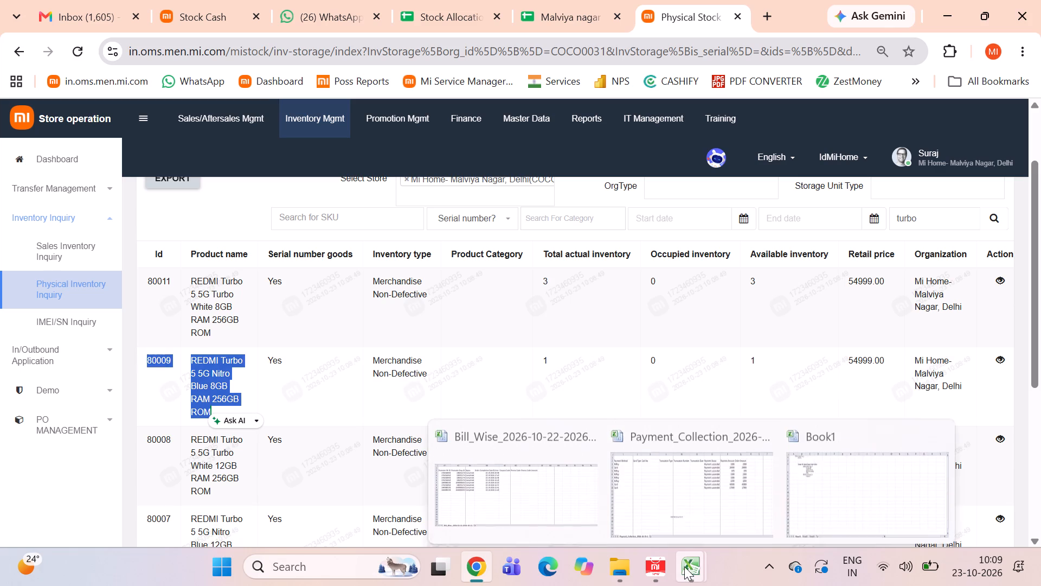
left_click(844, 469)
left_click(104, 258)
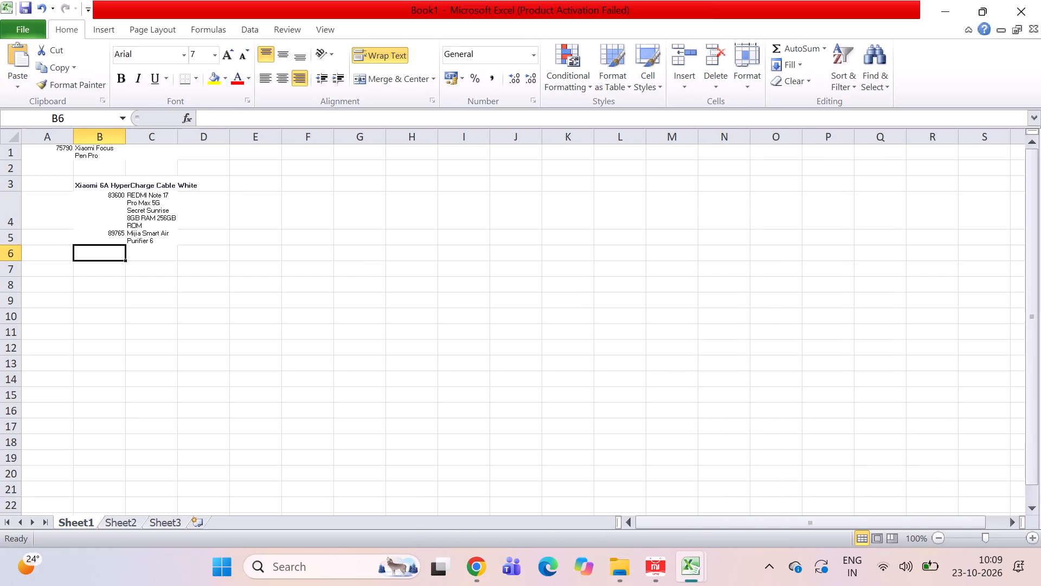
key("ctrl+v")
Review the REDMI Turbo 5 5G entries in the Physical Stock Inquiry list, comparing colours, storage variants and available inventory.
left_click(474, 559)
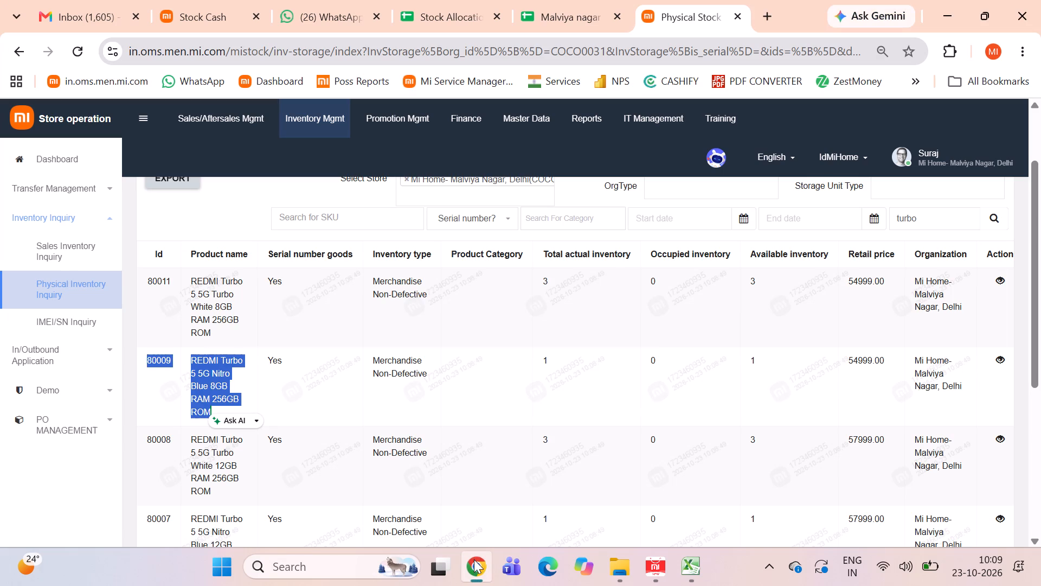
scroll(374, 359, "right", 1)
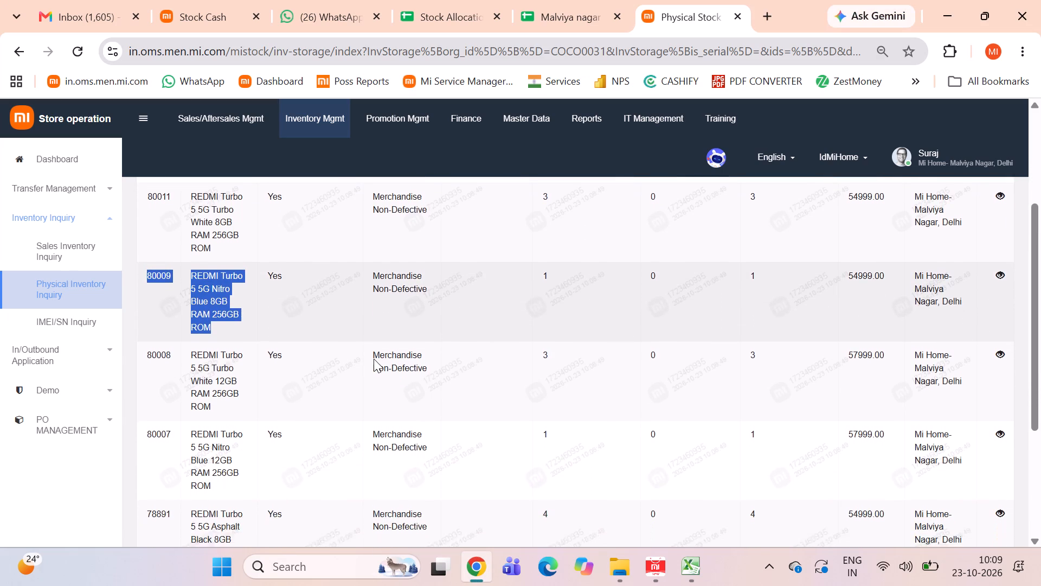
scroll(374, 359, "right", 1)
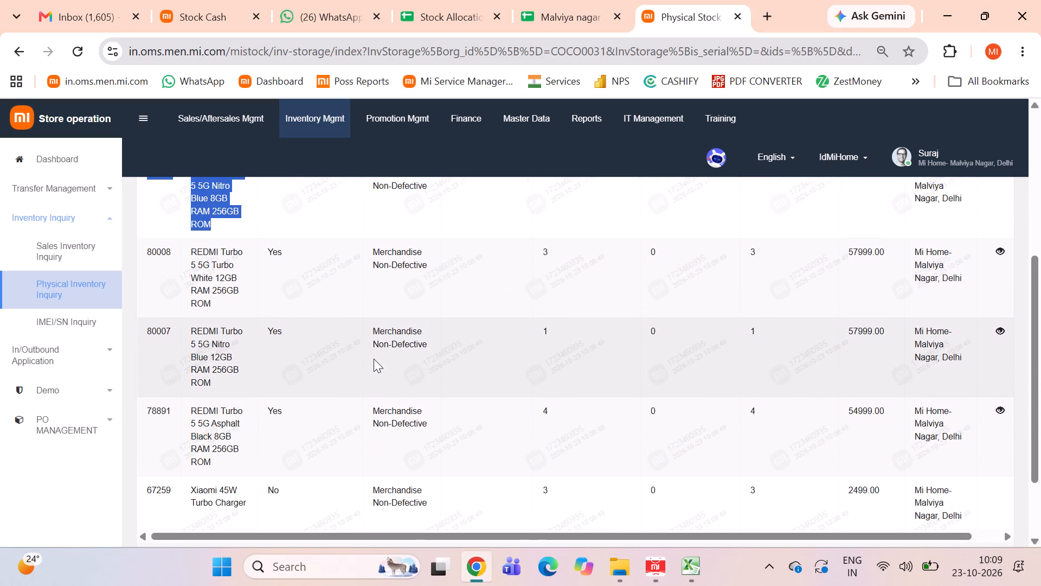
scroll(374, 359, "right", 1)
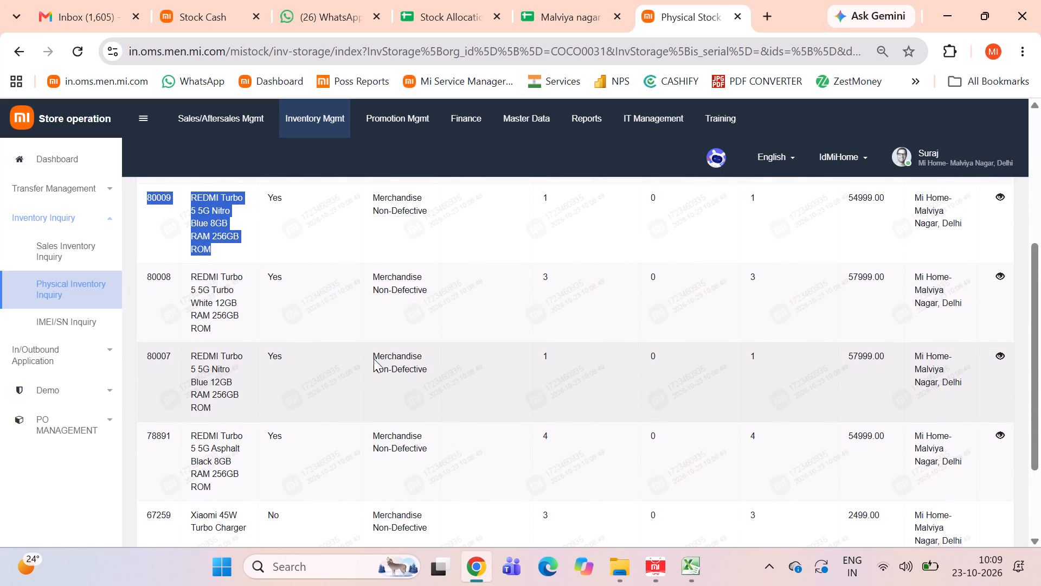
scroll(374, 359, "right", 1)
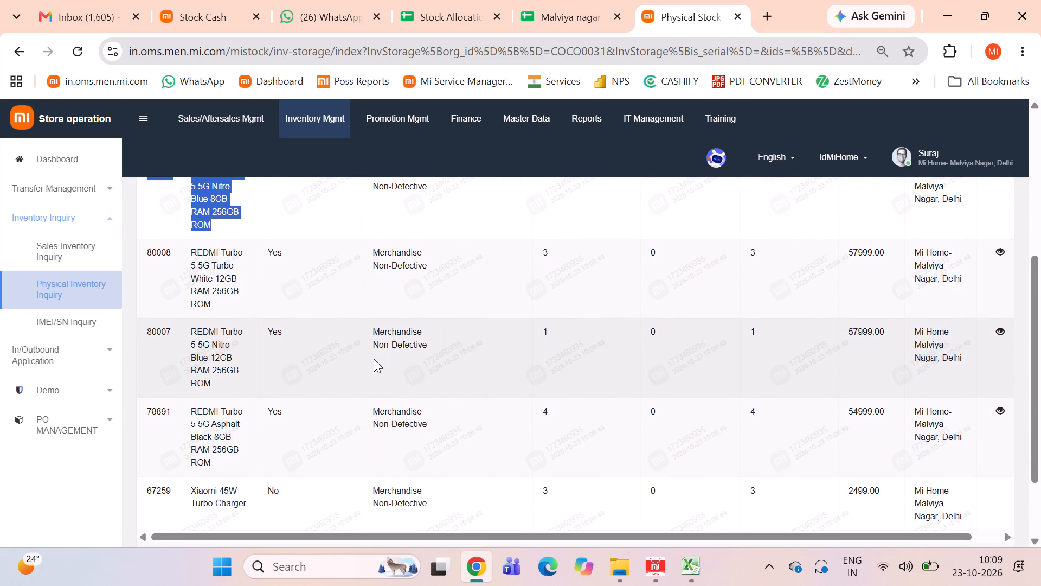
scroll(374, 359, "right", 2)
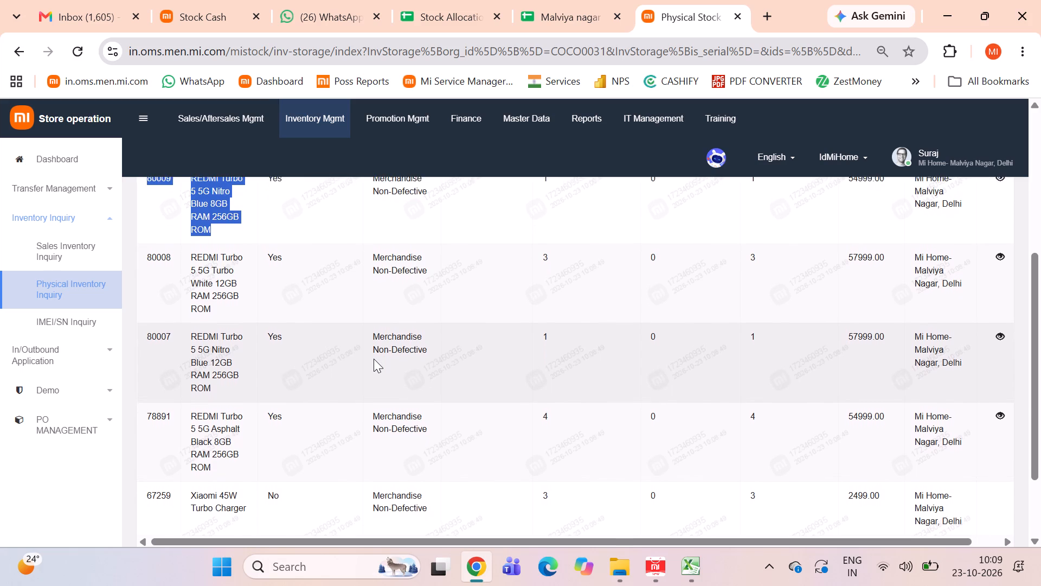
scroll(374, 359, "right", 1)
scroll(305, 384, "up", 2)
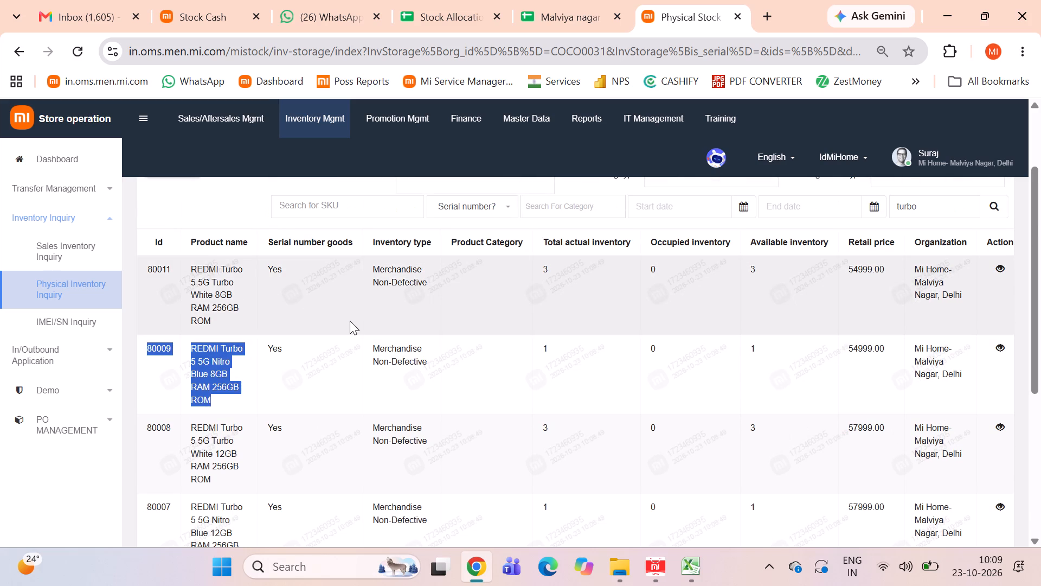
scroll(346, 323, "down", 1)
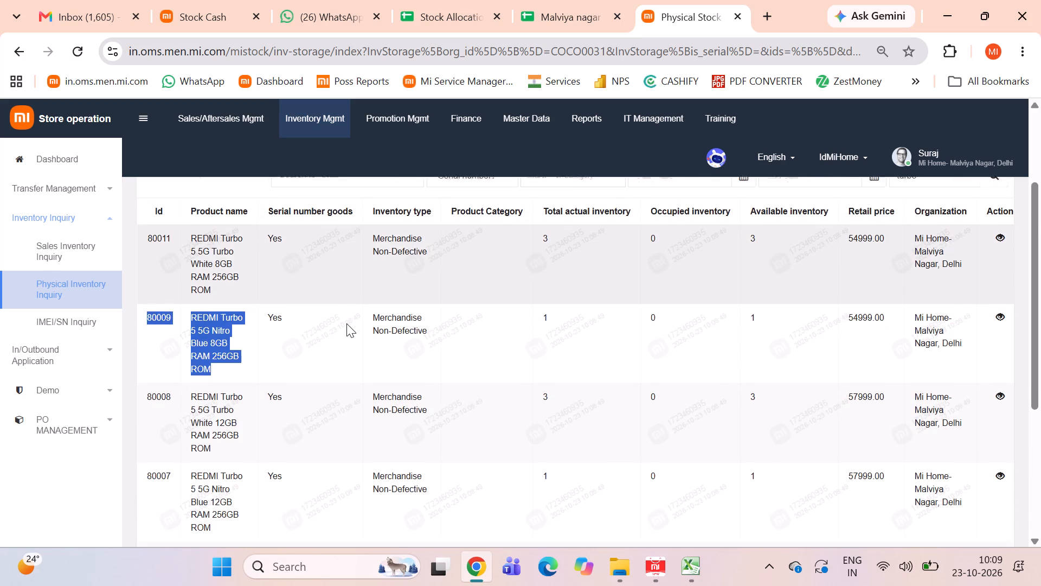
scroll(346, 323, "down", 1)
scroll(346, 323, "up", 1)
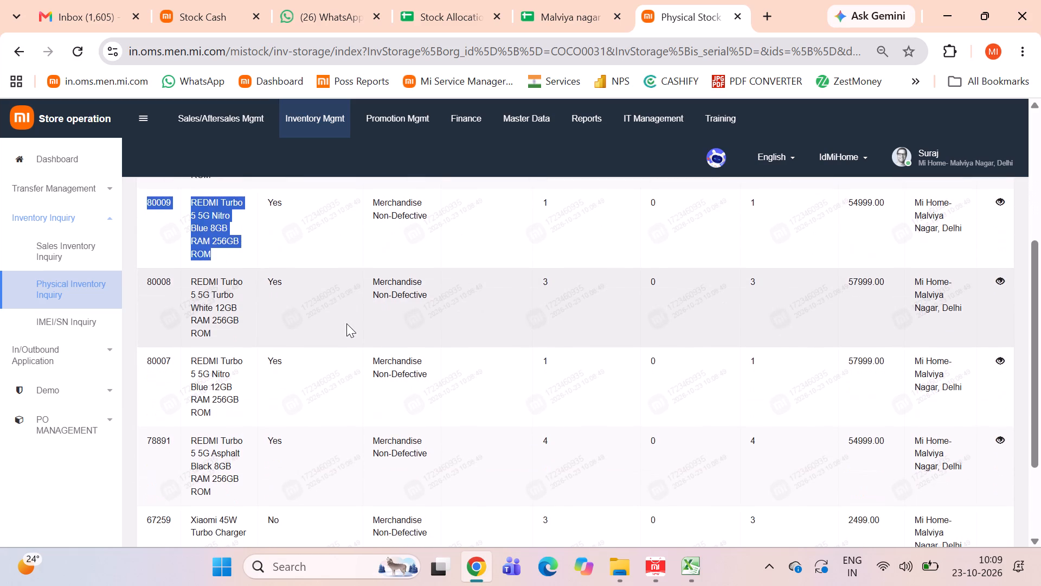
Paste the copied SKU 80009 and REDMI Turbo 5 5G Nitro Blue 8GB RAM 256GB ROM into row 9 of the Stock Allocation Mi Home sheet.
scroll(346, 323, "up", 1)
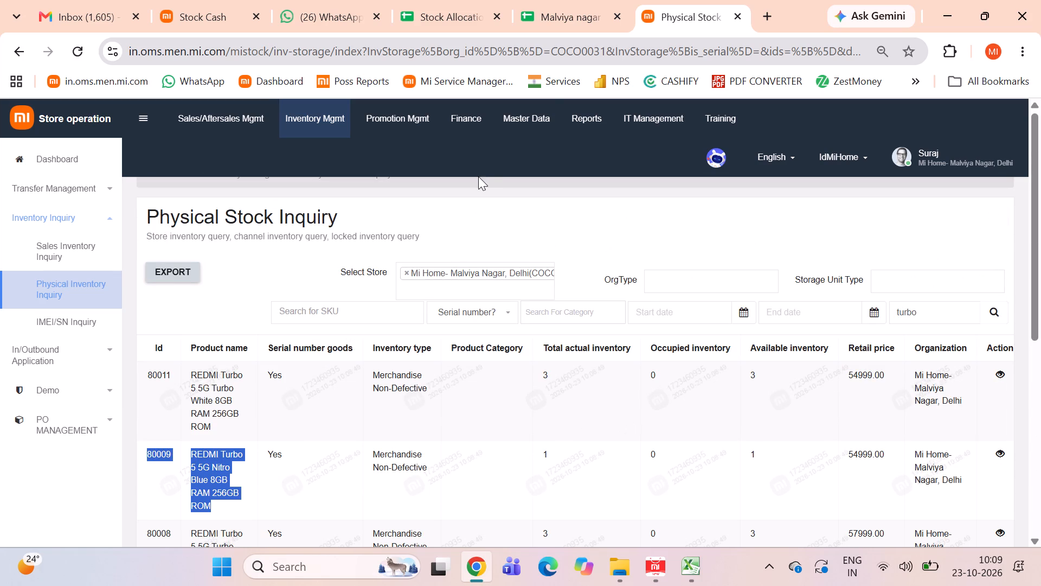
left_click(540, 5)
left_click(452, 11)
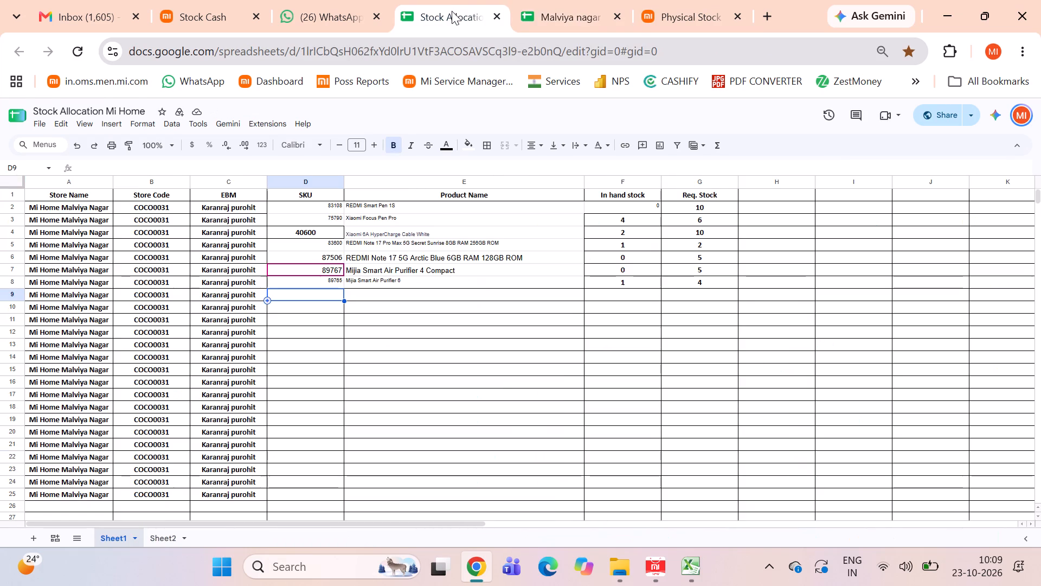
key("ctrl+v")
Enter in hand stock 1 and requested stock 2 for the REDMI Turbo 5 5G Nitro Blue in row 9.
key("Right")
key("Right")
key("Right")
key("Left")
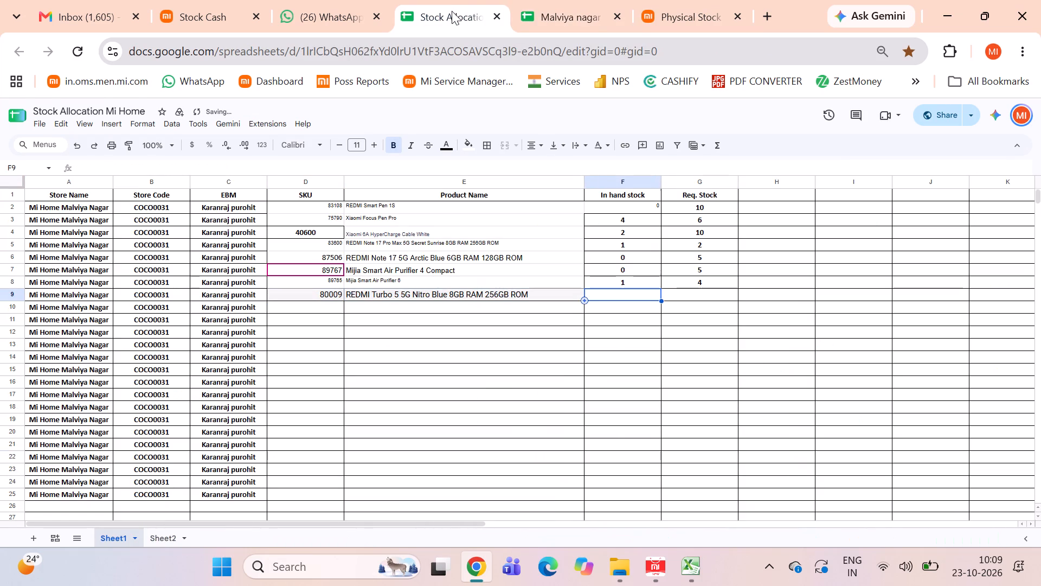
key("1")
key("Right")
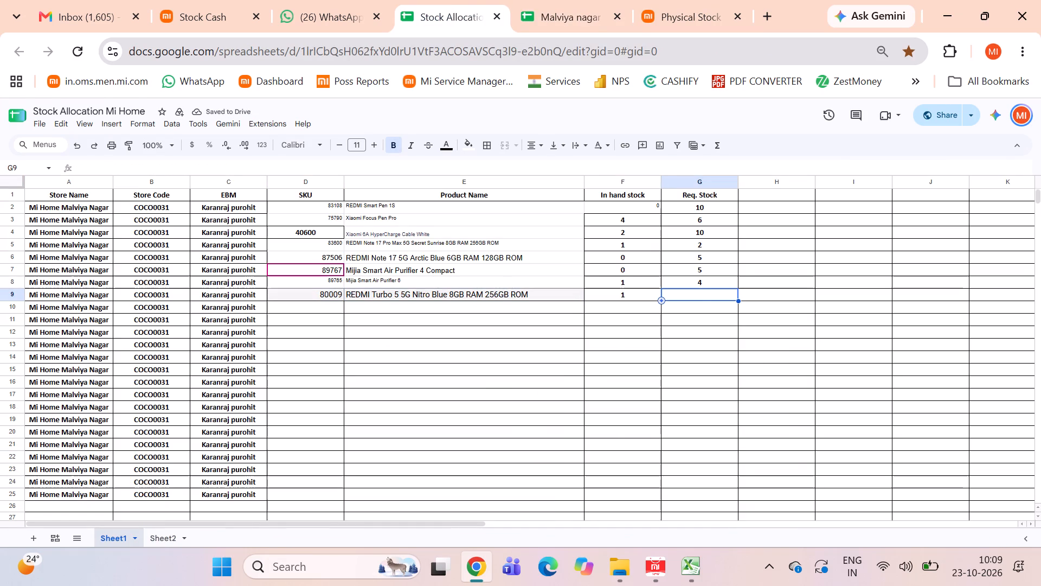
key("2")
key("Left")
key("Left")
key("Left")
key("Down")
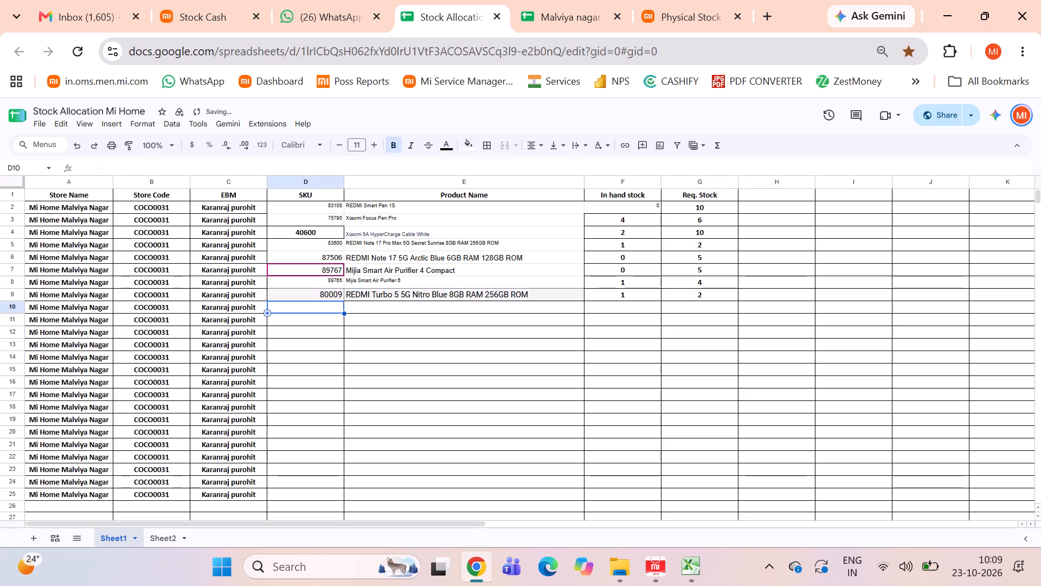
Search the Physical Stock Inquiry list for note 17 pro instead of turbo and review the matching variants' available inventory.
left_click(679, 0)
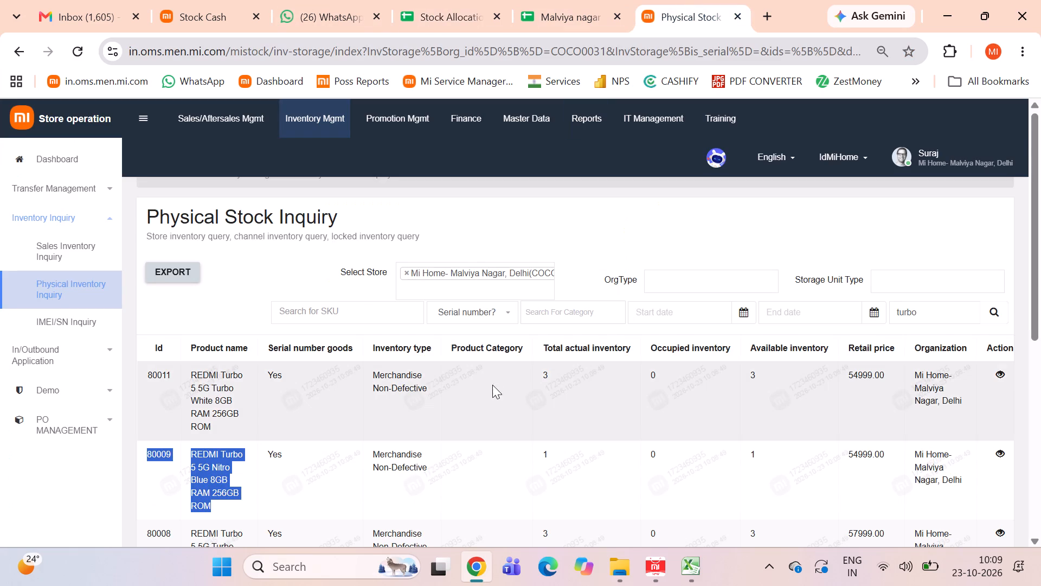
scroll(510, 440, "down", 1)
left_click(510, 440)
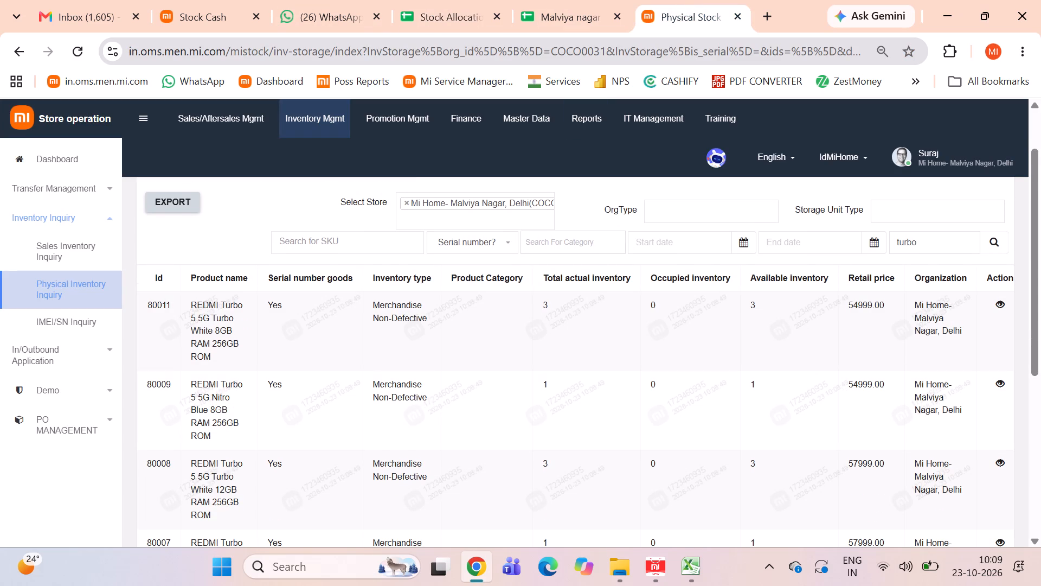
triple_click(927, 243)
key("BackSpace")
key("BackSpace")
type("note")
key("space")
type("17 pro")
key("Return")
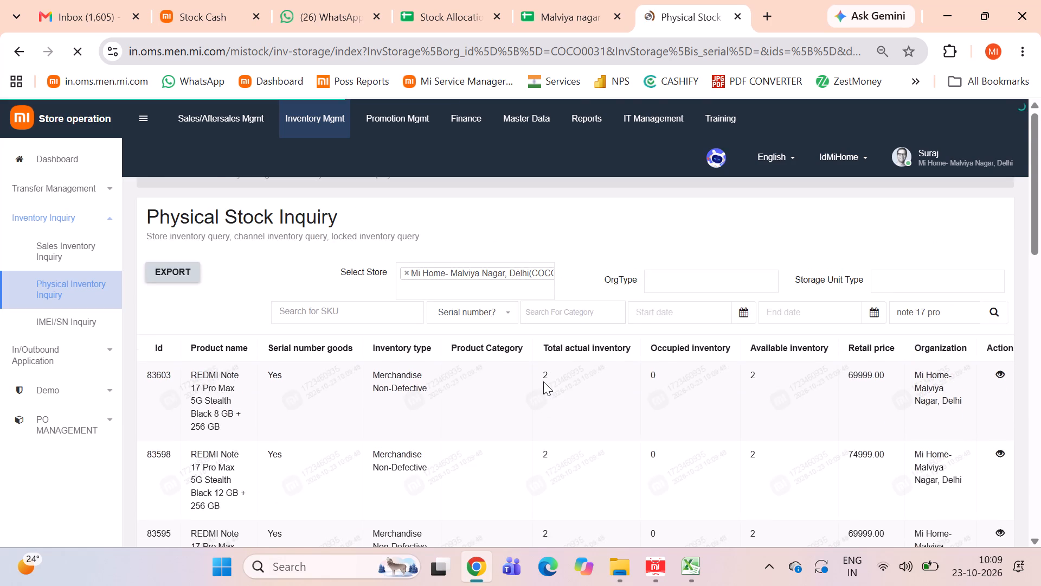
scroll(543, 381, "down", 3)
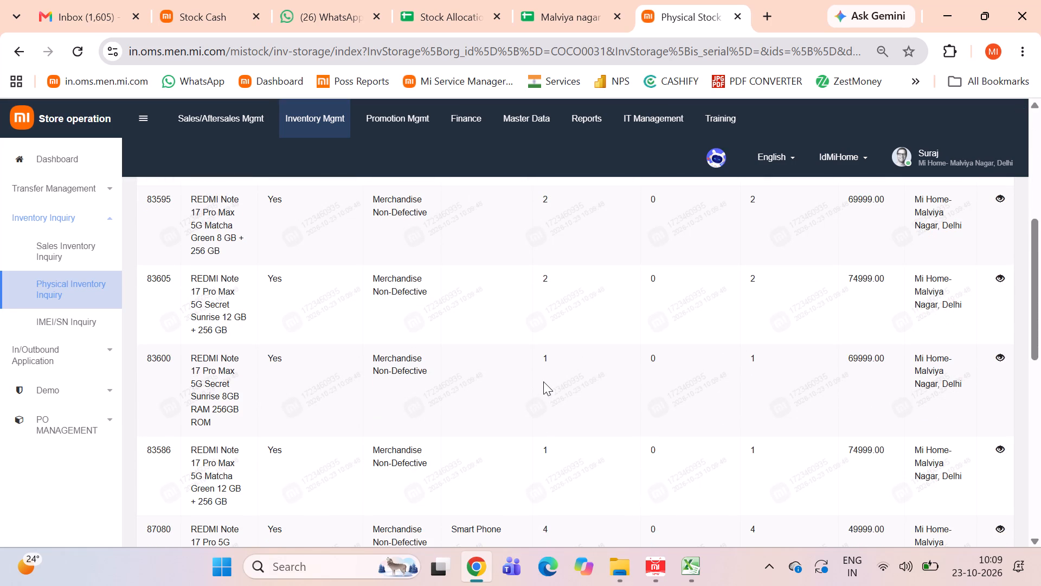
scroll(549, 369, "down", 2)
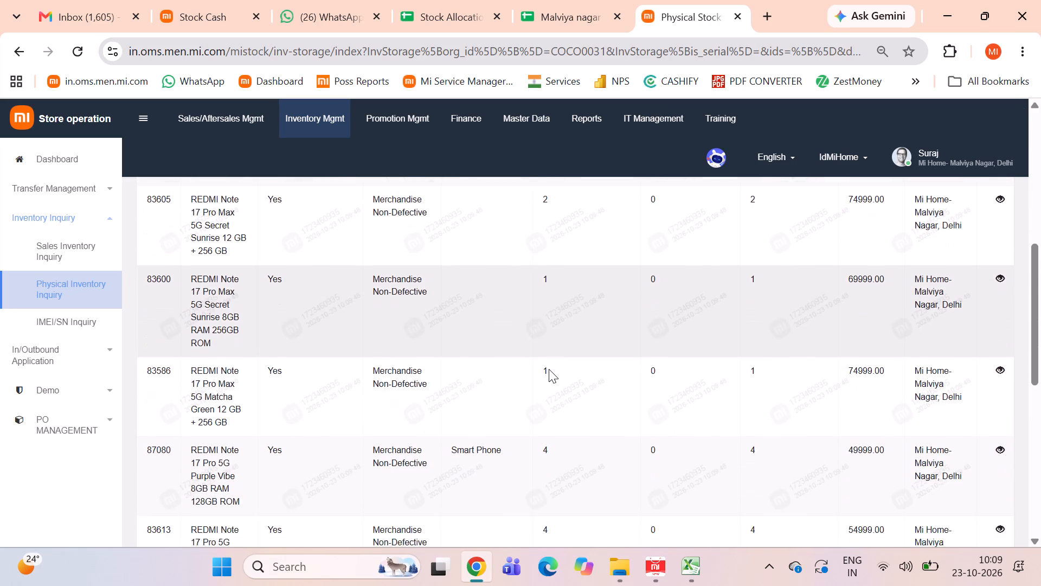
scroll(549, 369, "down", 1)
scroll(549, 369, "up", 5)
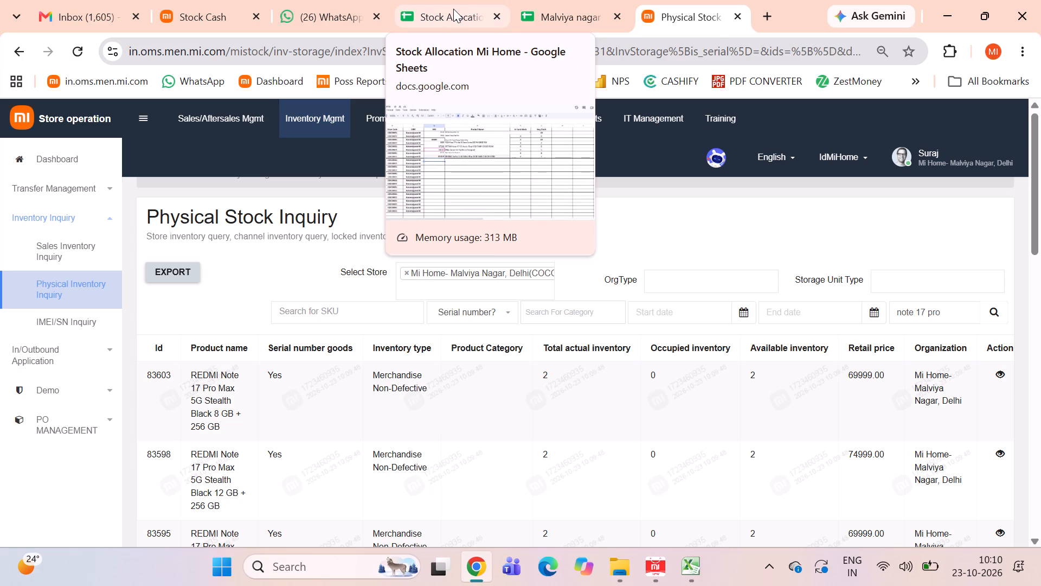
left_click(593, 335)
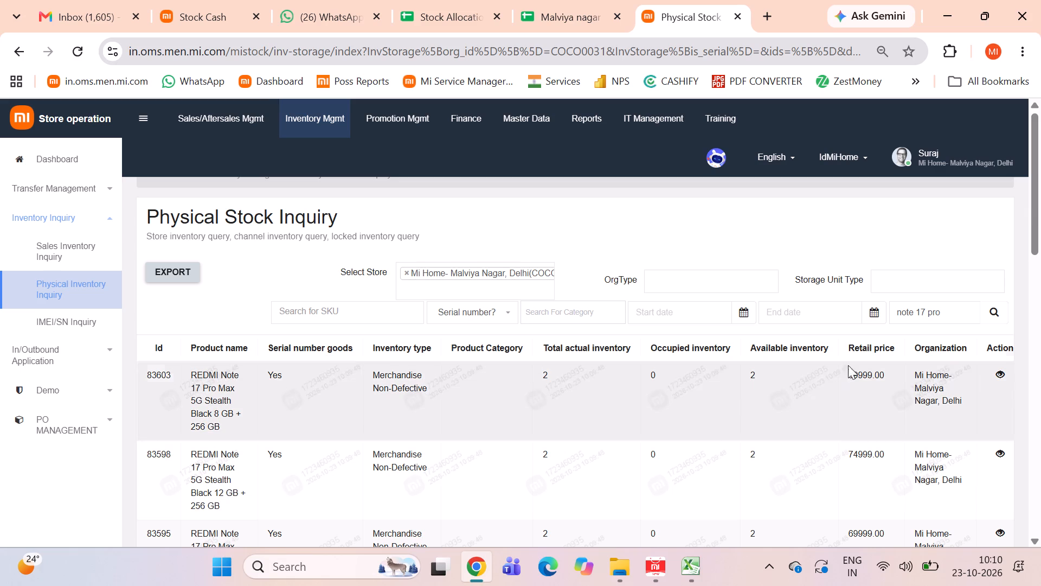
Search the Physical Stock Inquiry list for pad 8 instead of note 17 pro.
triple_click(955, 313)
key("BackSpace")
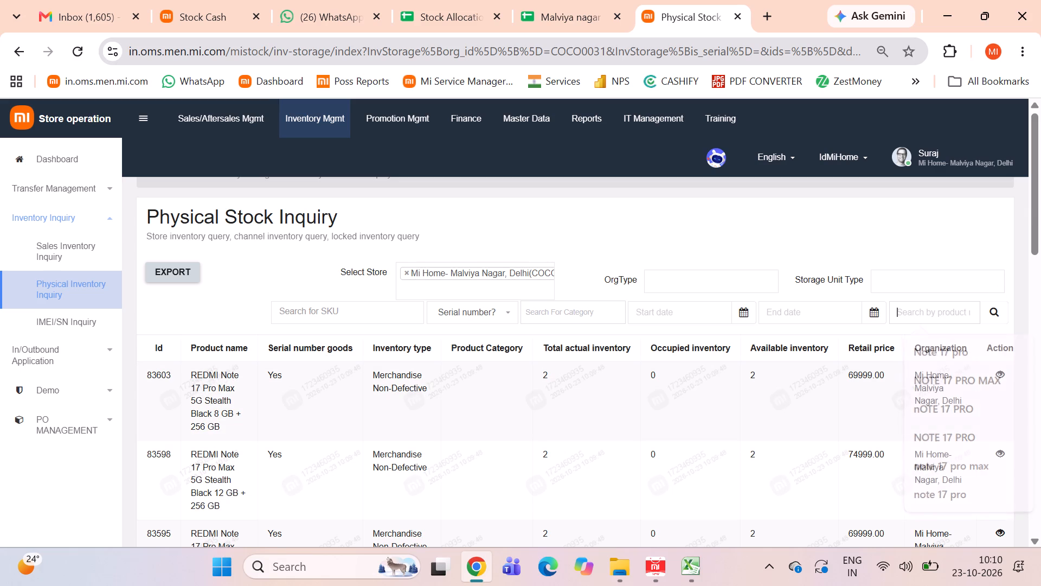
key("BackSpace")
type("pad 8")
key("Return")
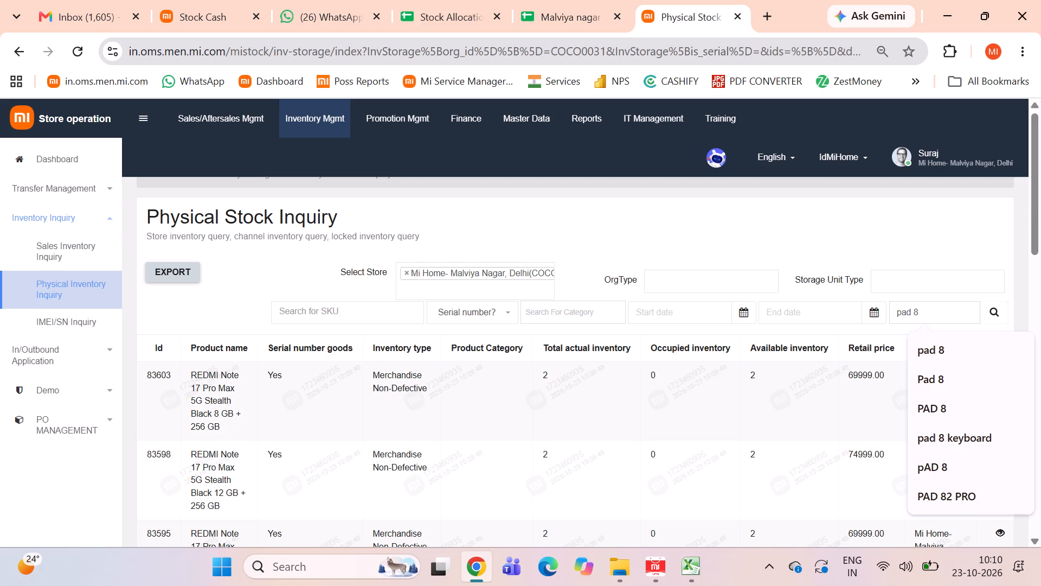
Copy SKU 72664 and Xiaomi Pad 8 Titanium Blue 8 GB + 128 GB Standard from the stock list into Excel's Book1 at B7.
scroll(587, 388, "down", 1)
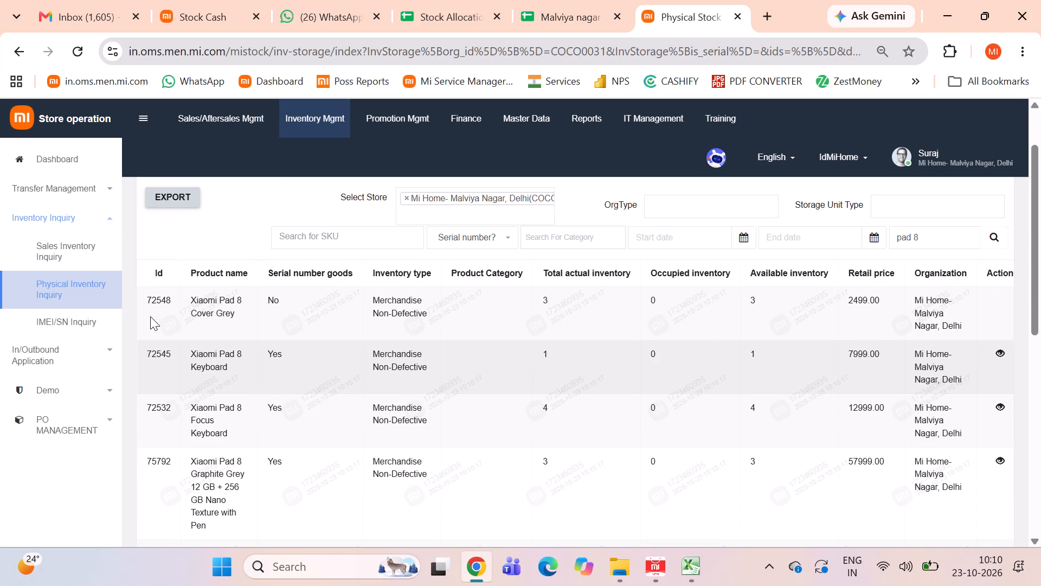
scroll(255, 445, "down", 1)
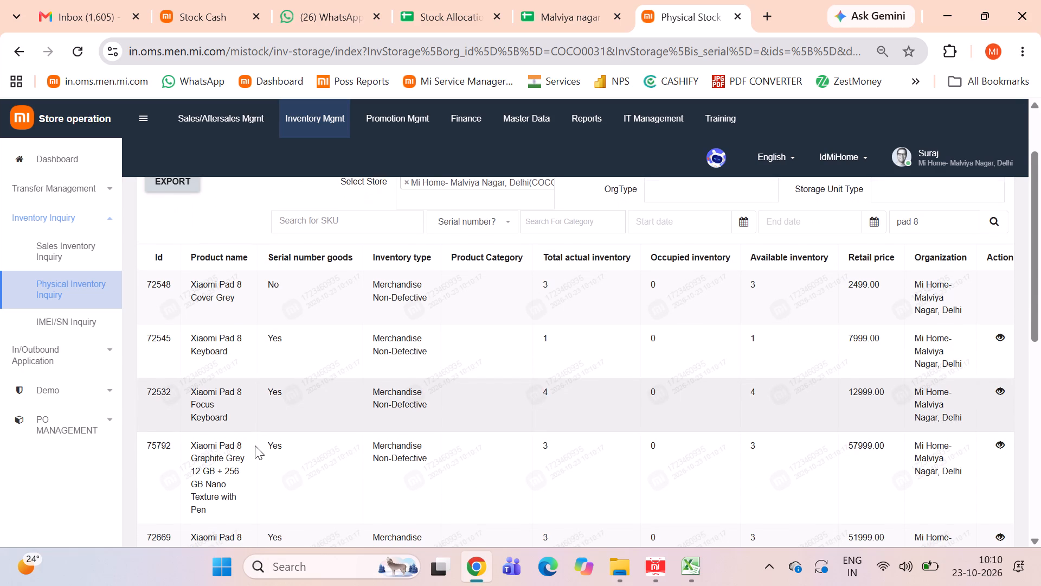
scroll(255, 445, "down", 1)
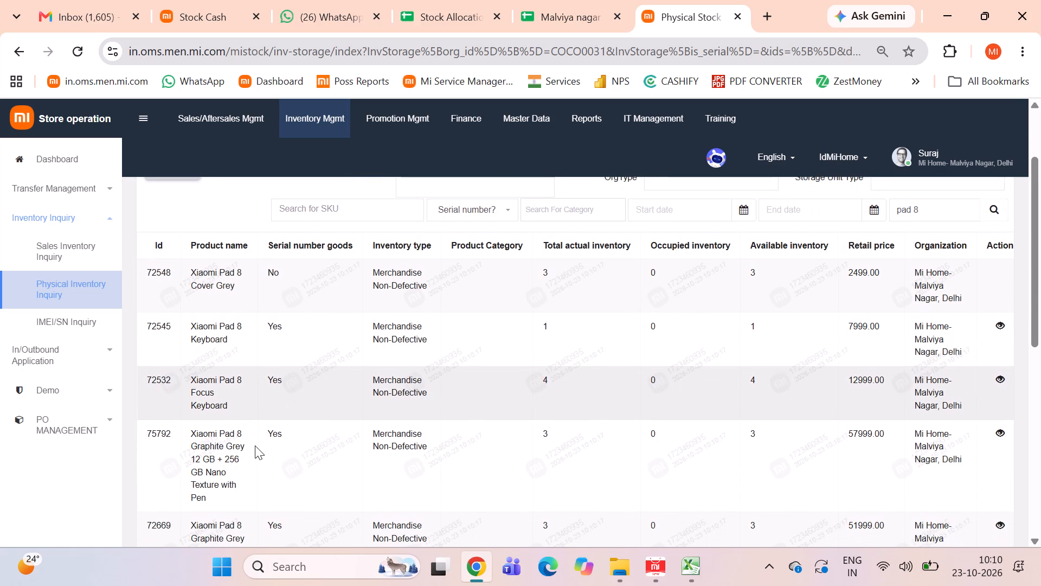
scroll(255, 445, "down", 2)
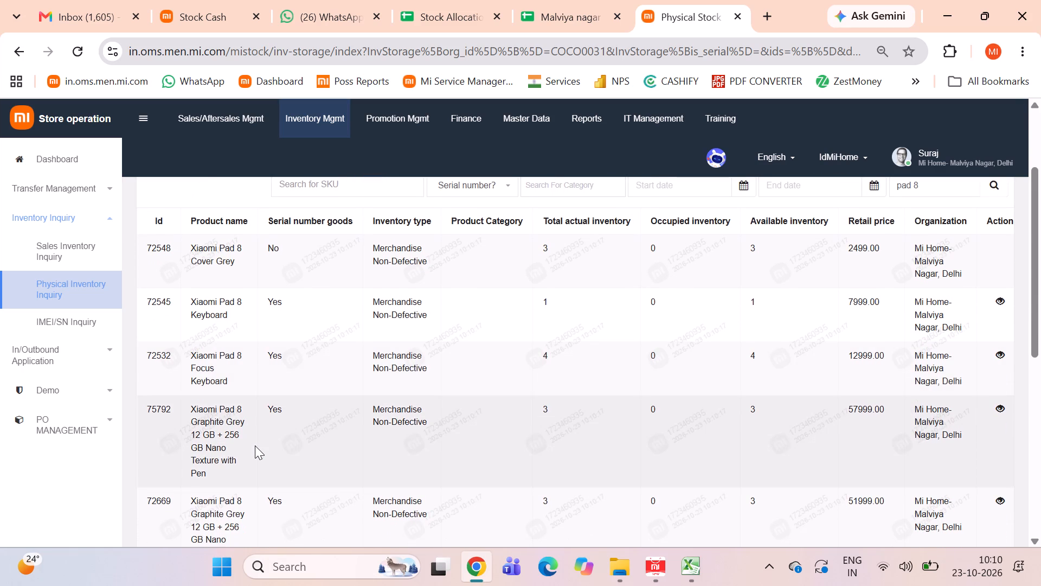
scroll(255, 445, "down", 2)
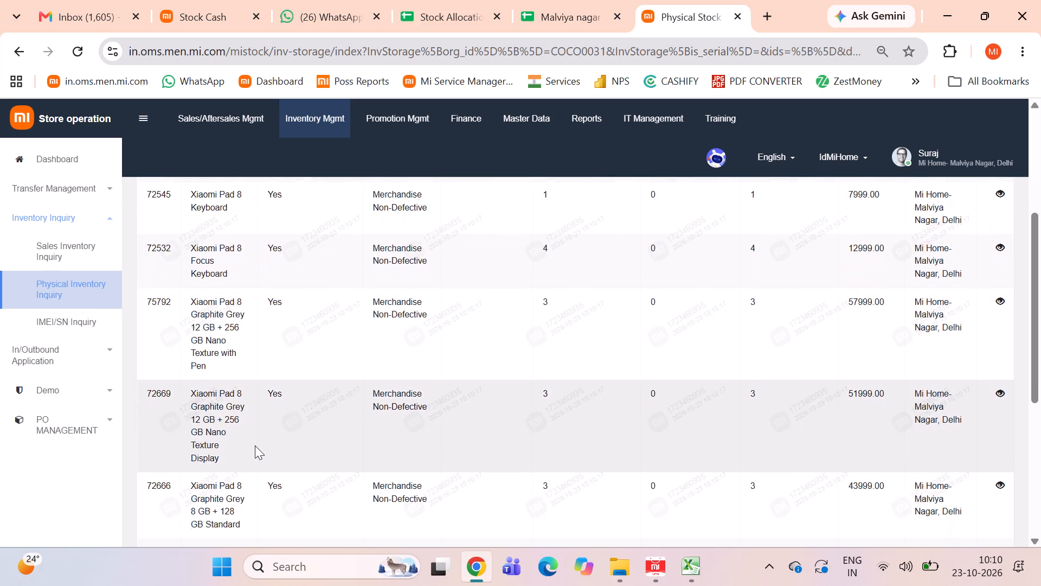
scroll(255, 445, "down", 2)
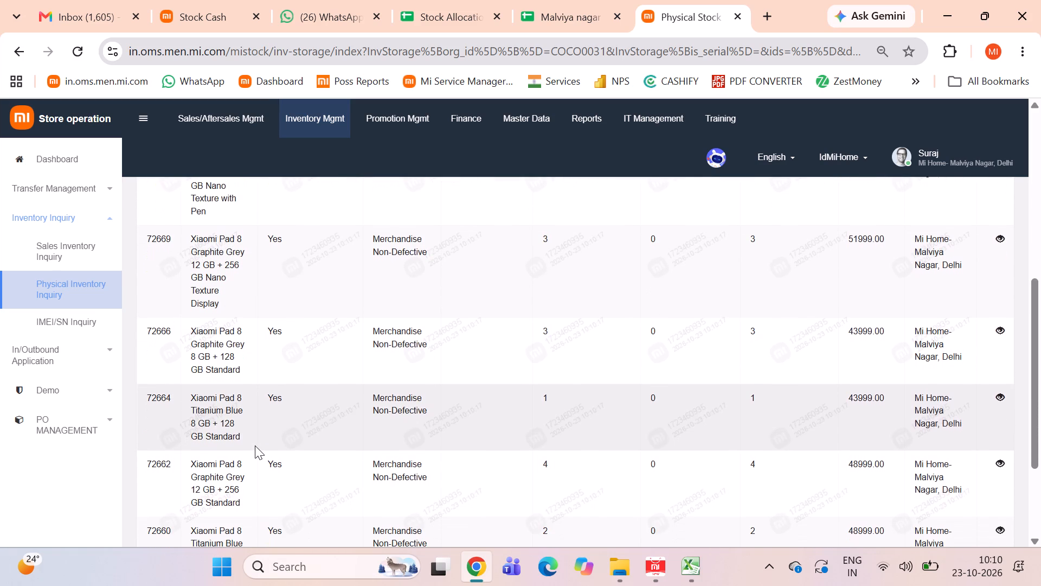
scroll(255, 445, "down", 2)
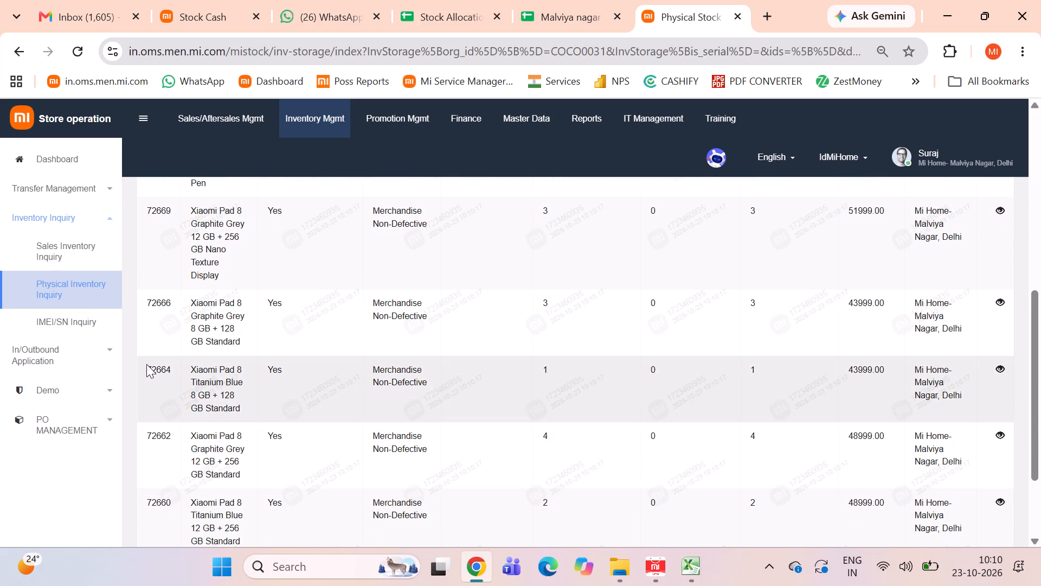
left_click_drag(146, 366, 247, 411)
key("ctrl+c")
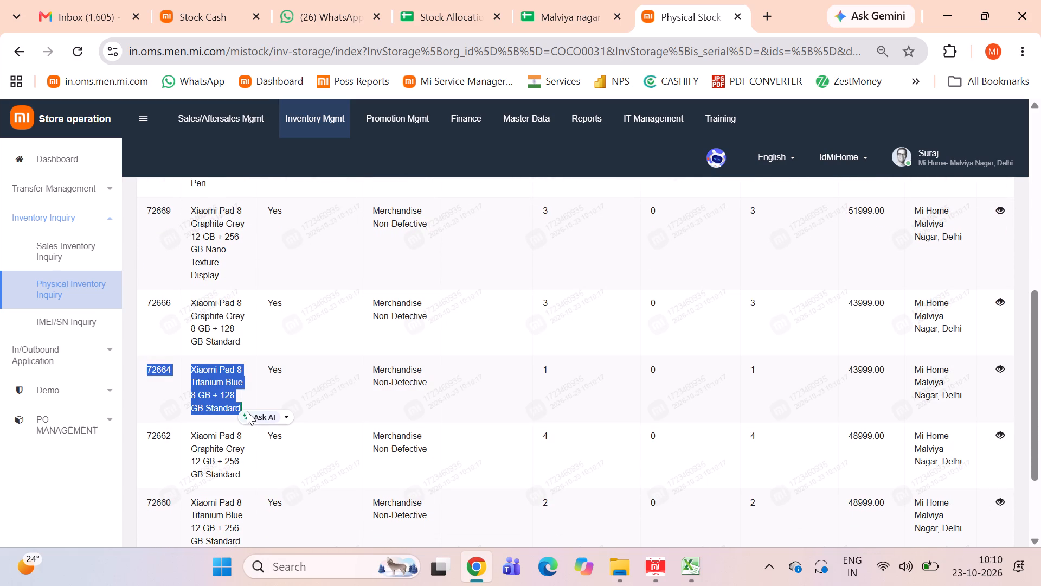
left_click(840, 473)
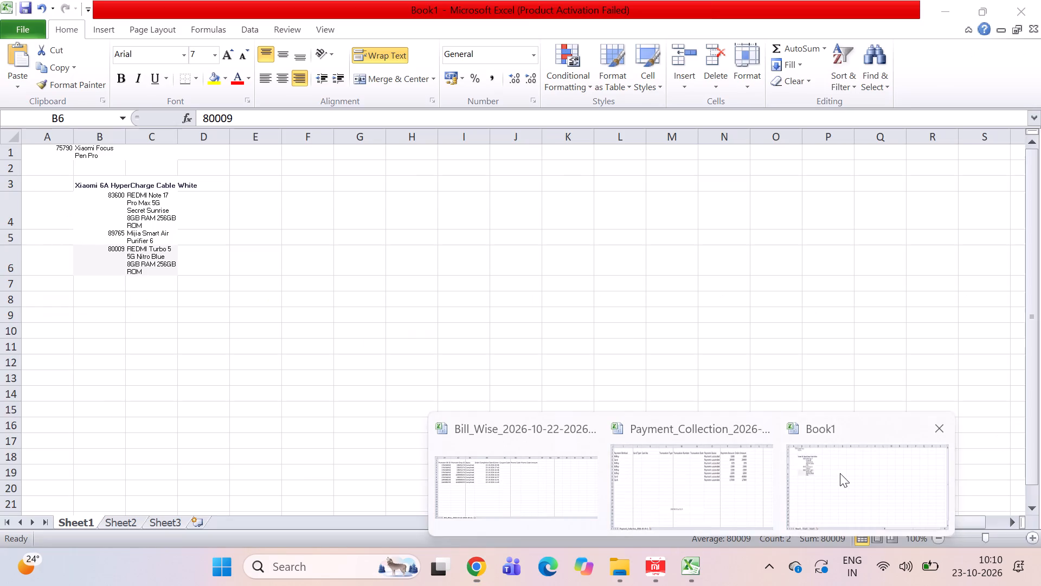
key("Down")
key("ctrl+v")
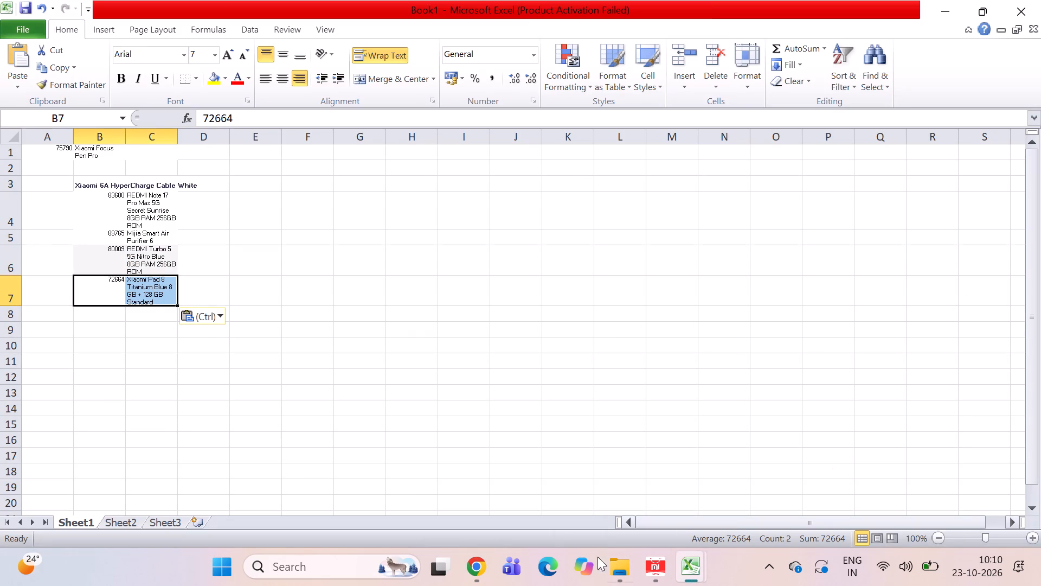
Copy SKU 72660 and Xiaomi Pad 8 Titanium Blue 12 GB + 256 GB Standard from the stock list into Excel's Book1 at B8.
left_click(480, 566)
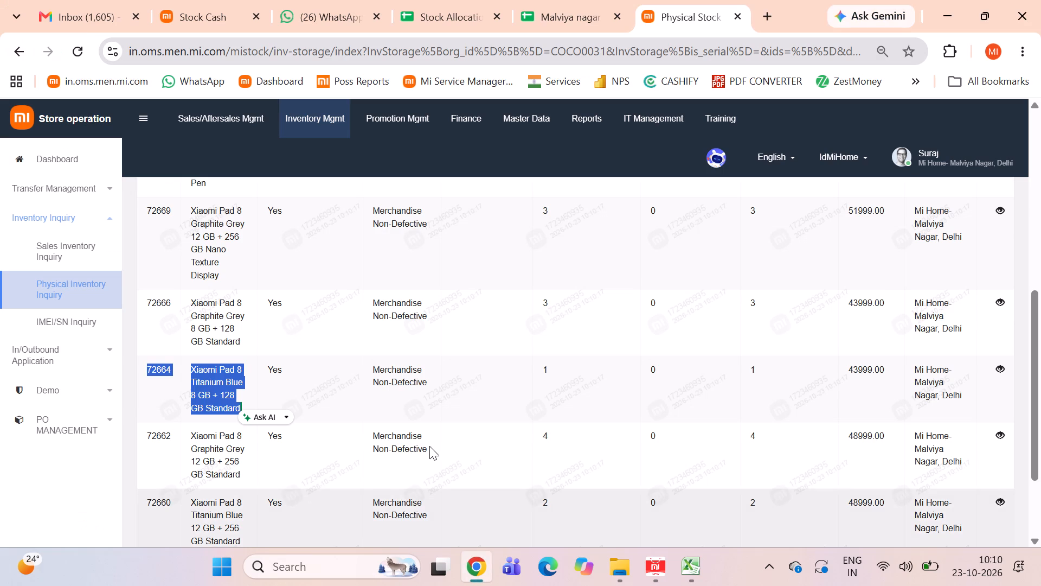
scroll(429, 446, "down", 1)
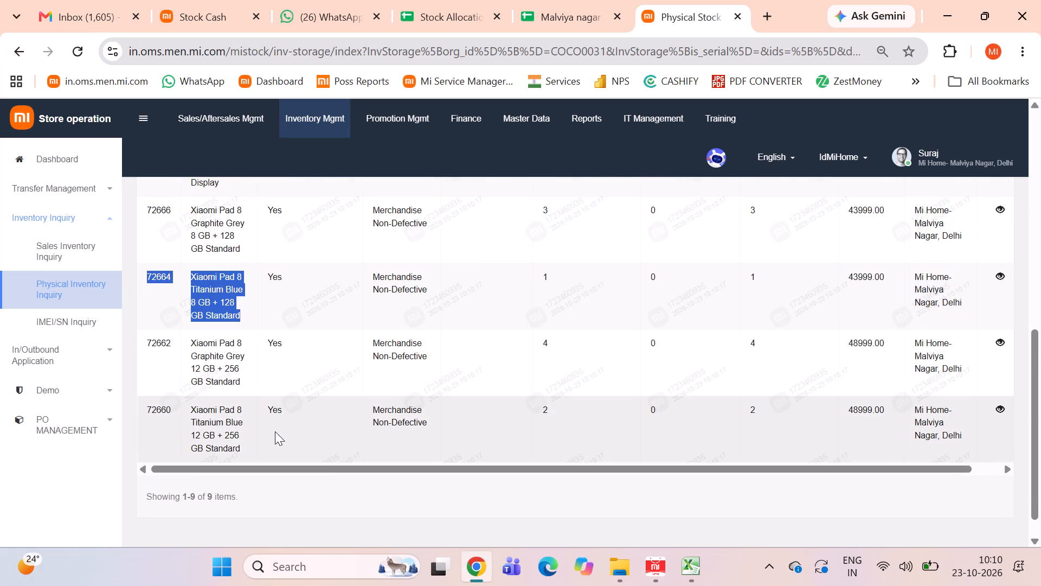
left_click_drag(146, 407, 153, 411)
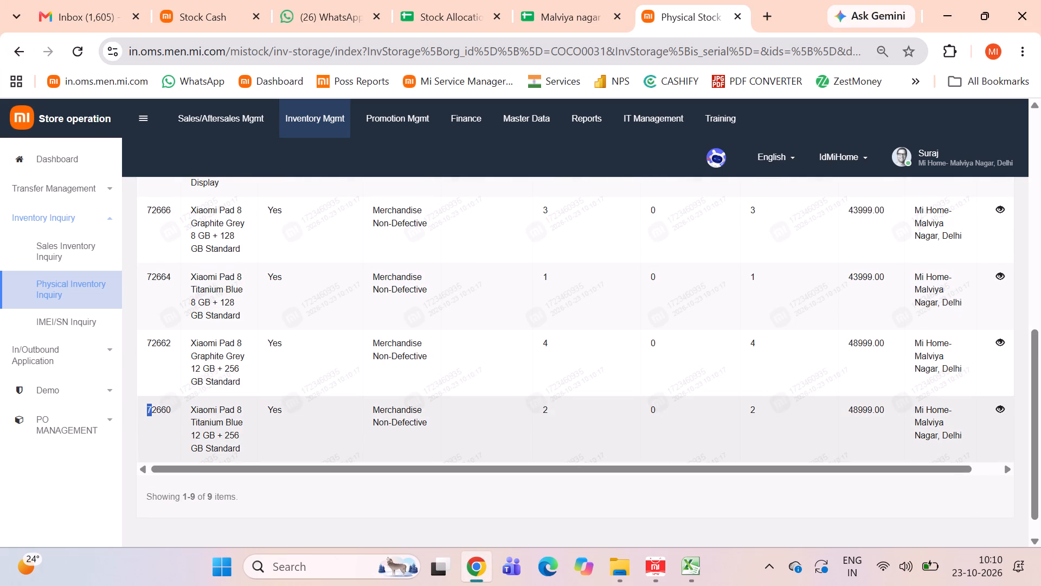
left_click_drag(153, 411, 242, 452)
key("ctrl+c")
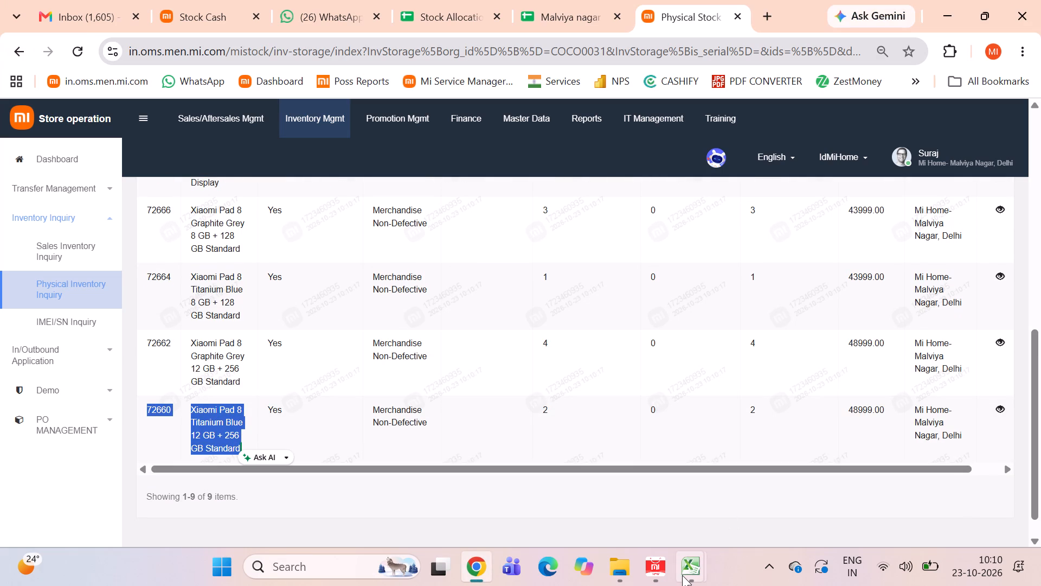
left_click(821, 498)
key("Down")
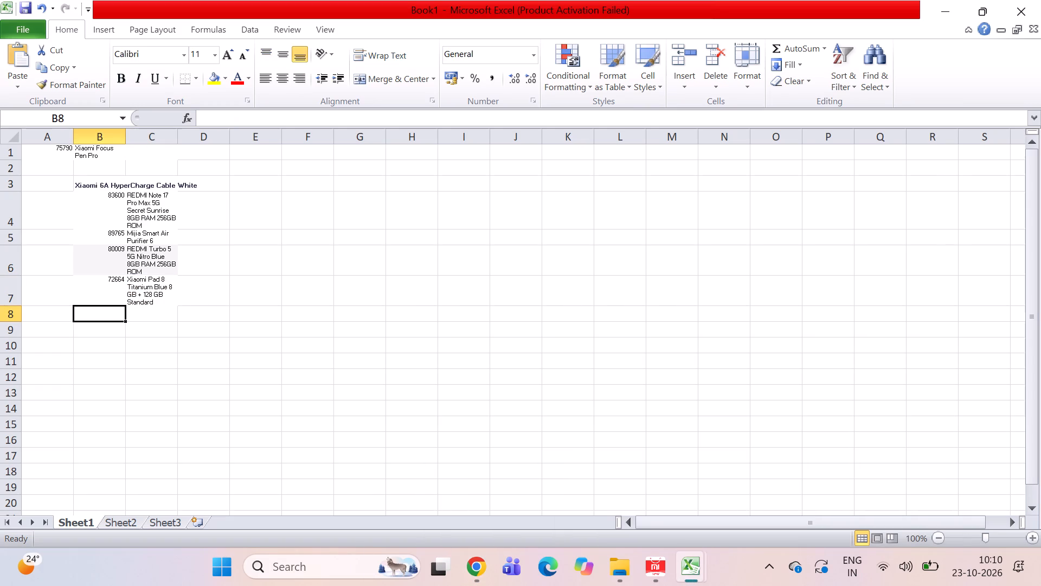
key("ctrl+v")
Copy both Xiaomi Pad 8 rows, B7:C8, from Book1 into the Stock Allocation Mi Home sheet starting at D10.
key("Up")
key("shift+Right")
key("shift+Down")
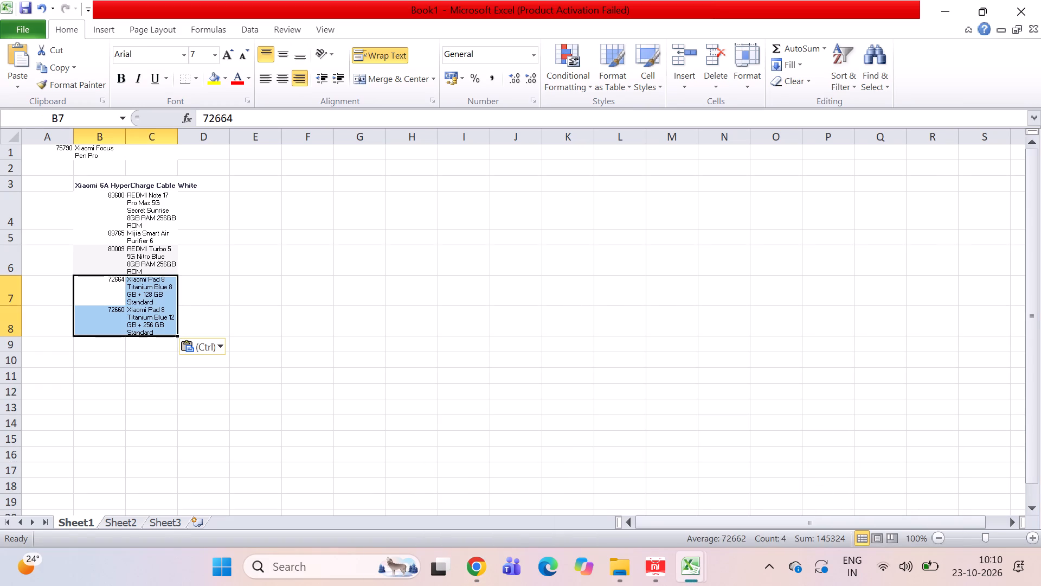
key("ctrl+c")
left_click(477, 558)
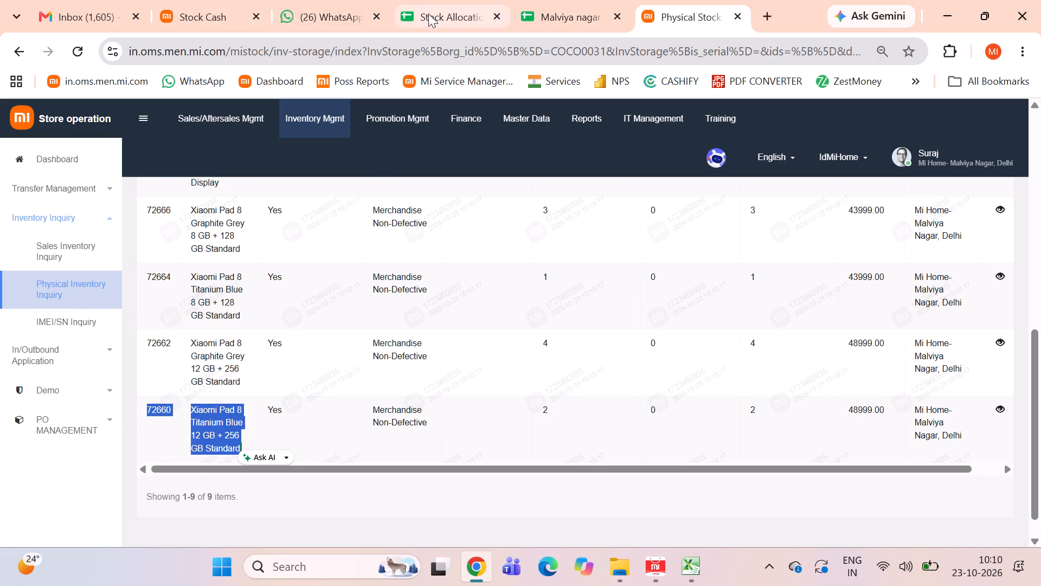
left_click(428, 14)
key("Down")
key("Up")
key("ctrl+v")
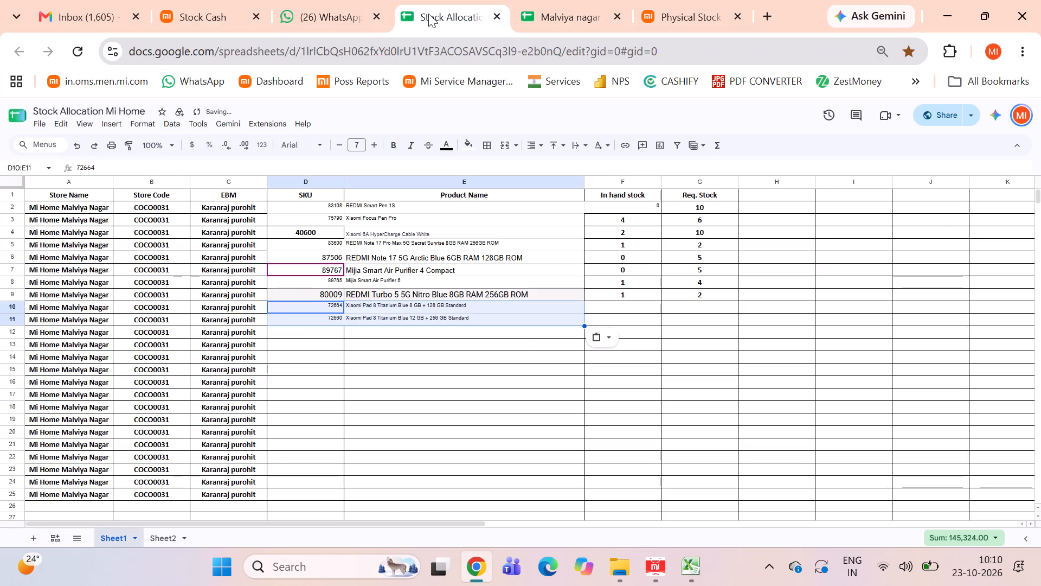
Enter in hand stock 1 and requested stock 2 for the Xiaomi Pad 8 Titanium Blue 8 GB + 128 GB in row 10.
left_click(616, 305)
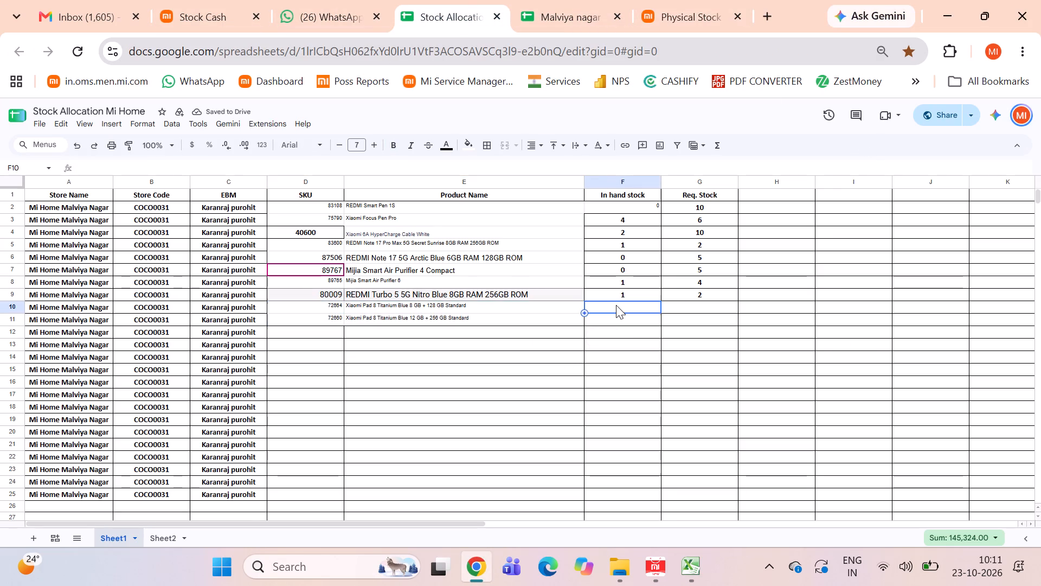
key("1")
key("Right")
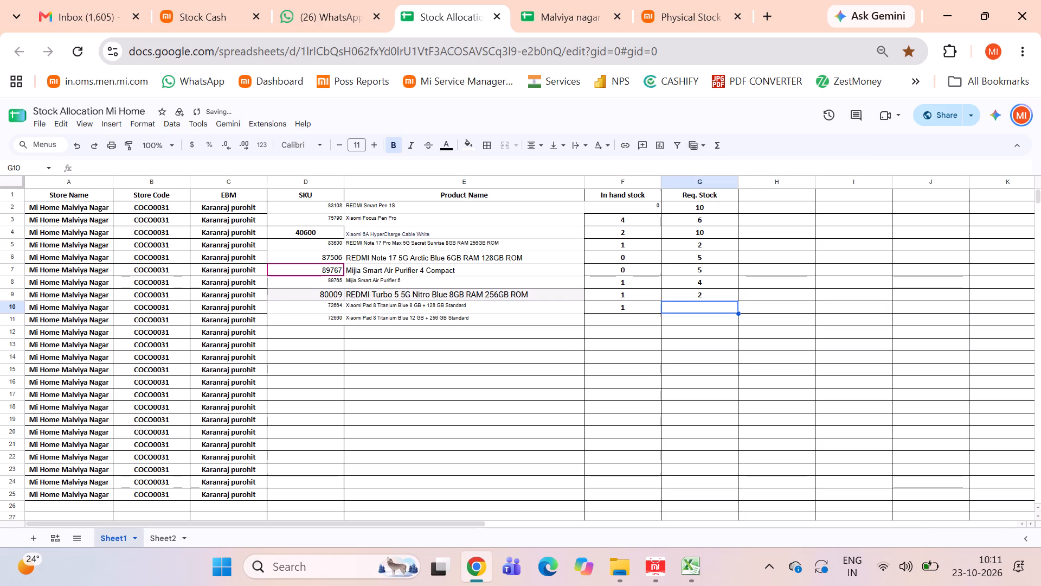
key("2")
key("Down")
Enter in hand stock 2 and requested stock 2 for the Xiaomi Pad 8 Titanium Blue 12 GB + 256 GB in row 11.
key("Left")
key("2")
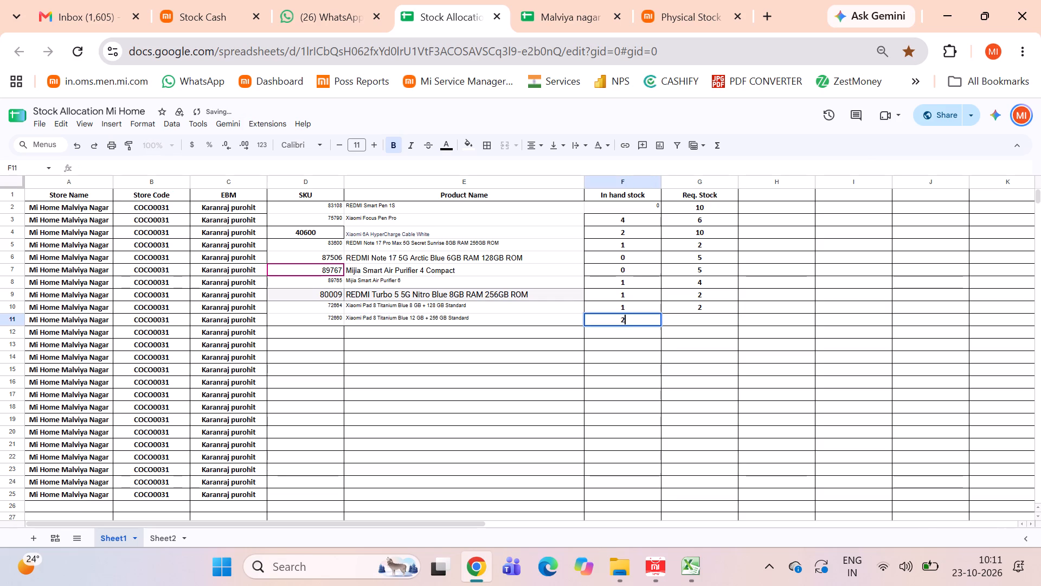
key("Right")
key("2")
key("Down")
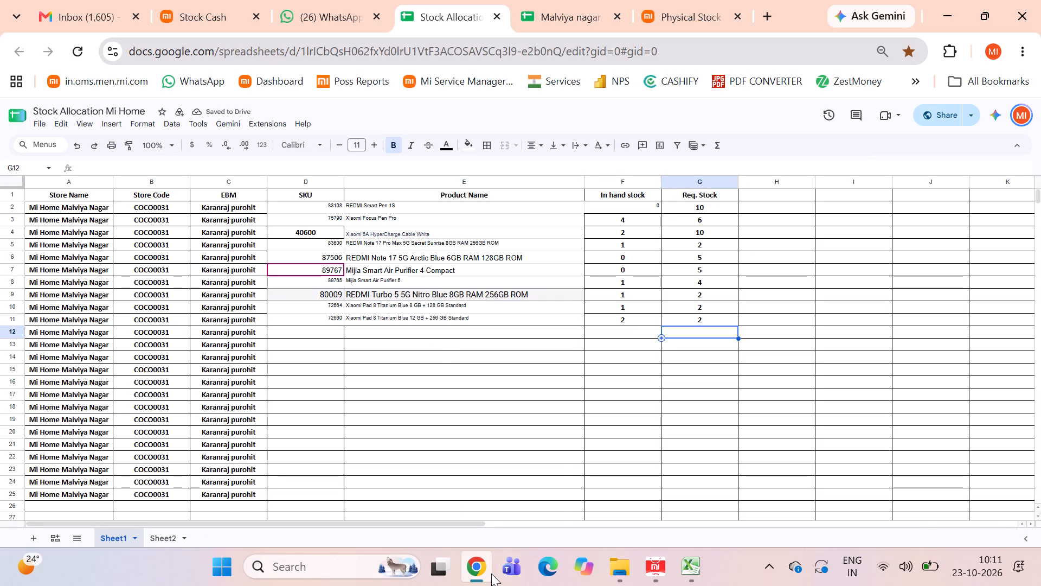
Compare the Xiaomi Pad 8 tablets and accessories in the physical stock list with the rows in the Stock Allocation Mi Home sheet.
left_click(684, 10)
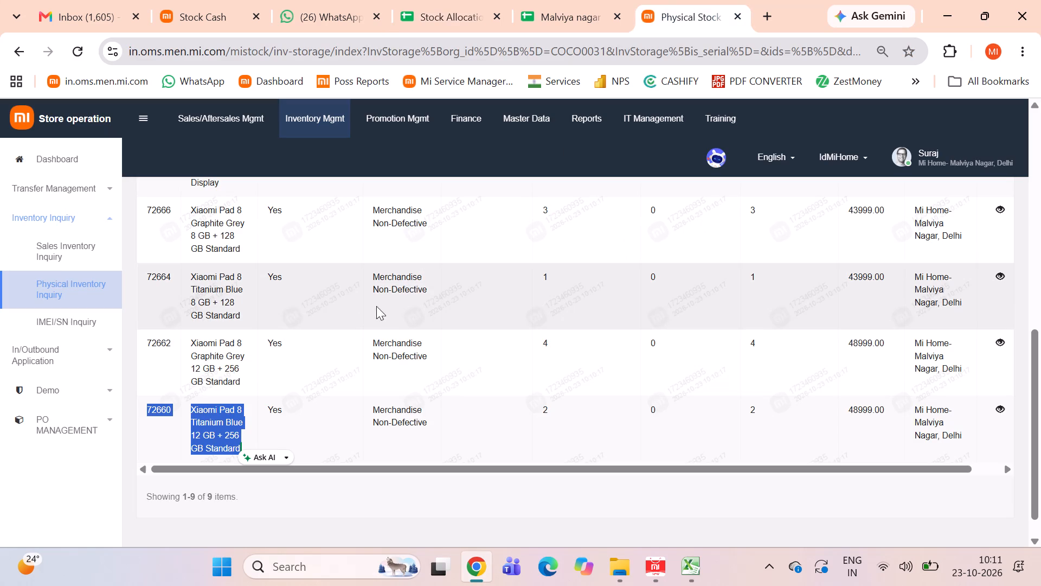
scroll(387, 324, "up", 2)
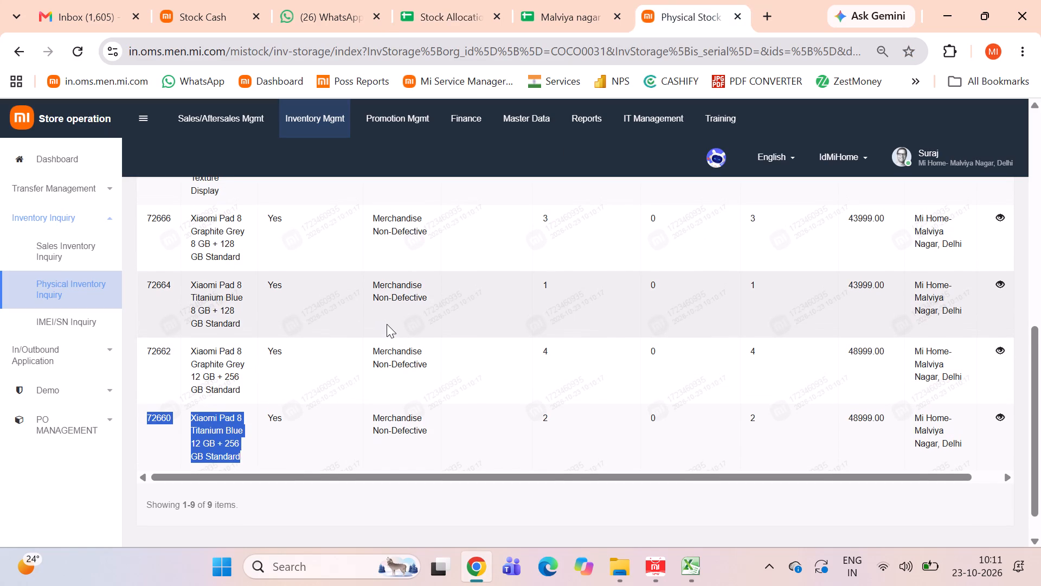
scroll(387, 324, "up", 1)
left_click(451, 18)
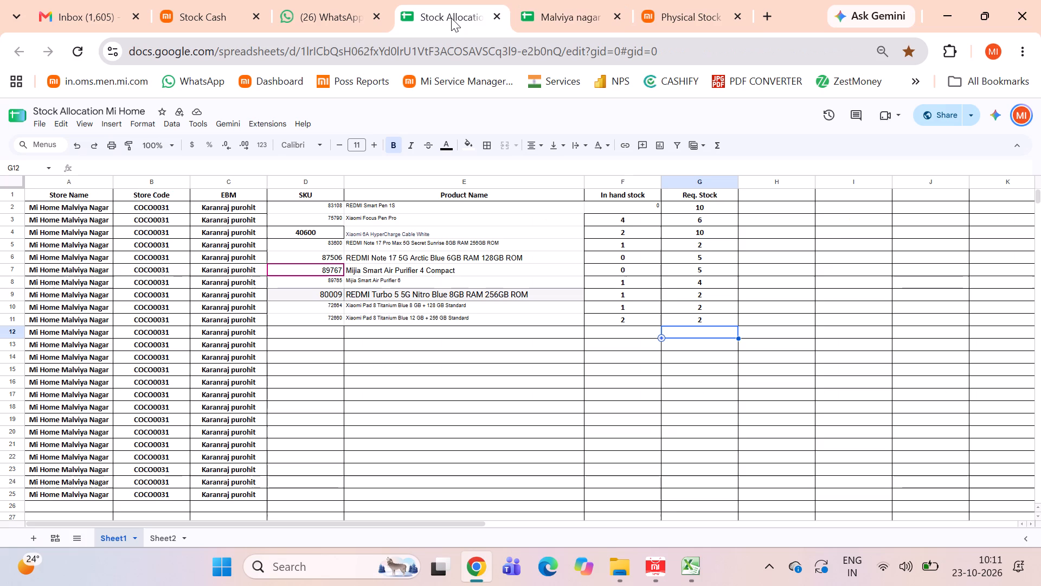
left_click(695, 2)
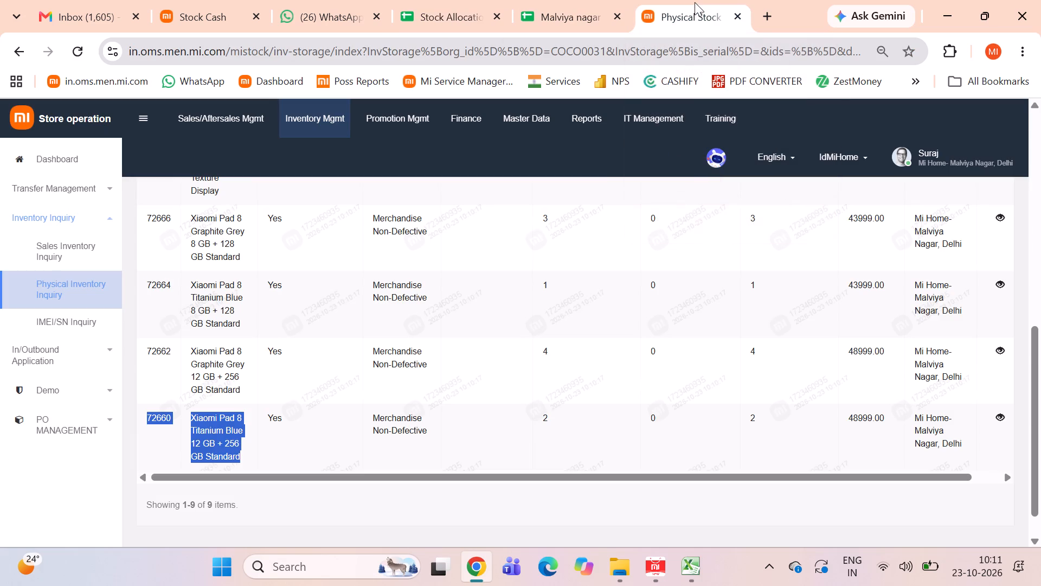
left_click(679, 324)
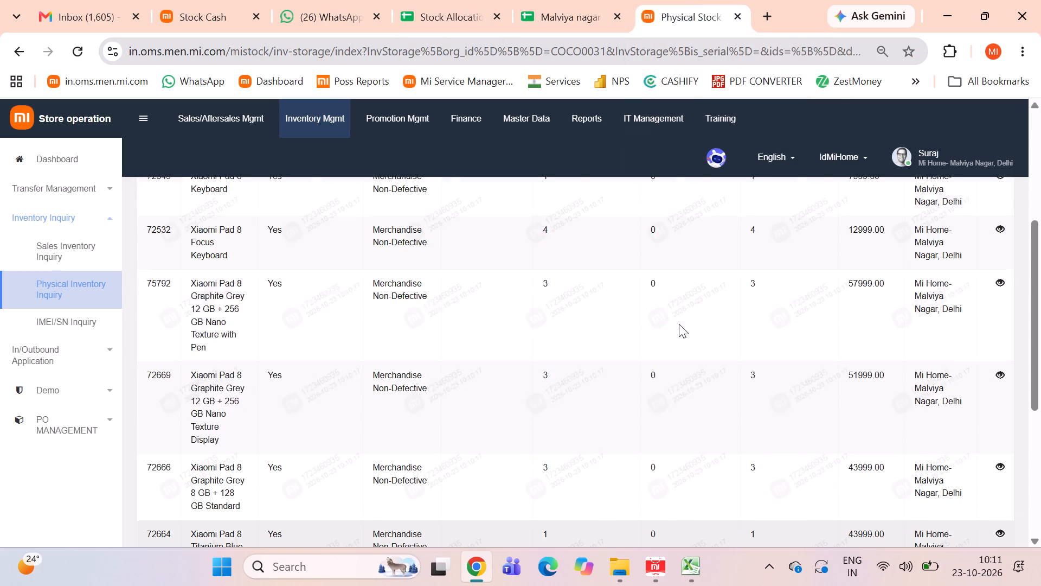
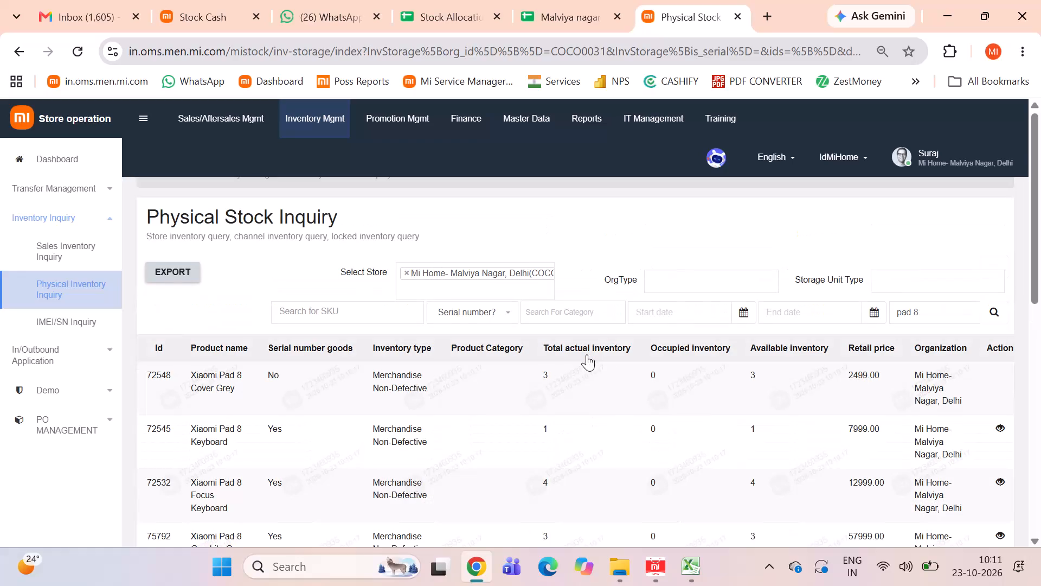
Search Malviya Nagar's Physical Stock Inquiry for "pad 2 pro".
scroll(666, 431, "up", 1)
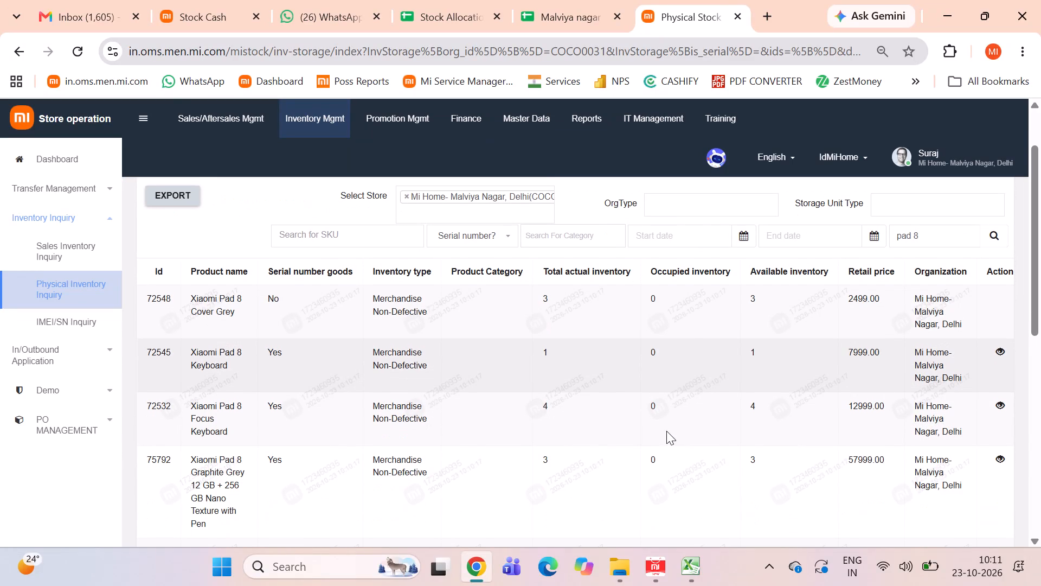
scroll(666, 431, "up", 2)
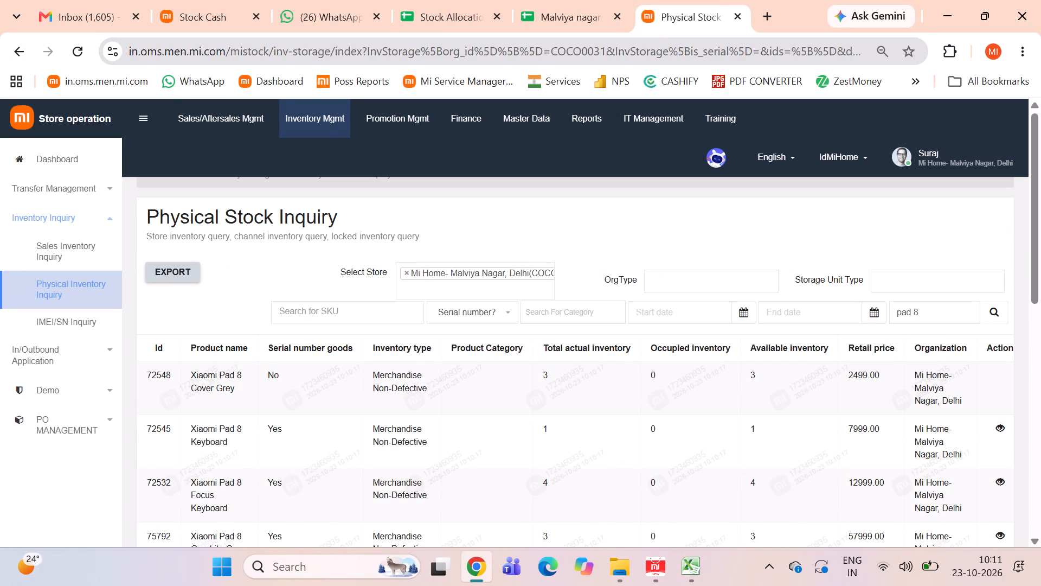
triple_click(950, 308)
left_click(950, 308)
type("pad 2 pro")
key("Return")
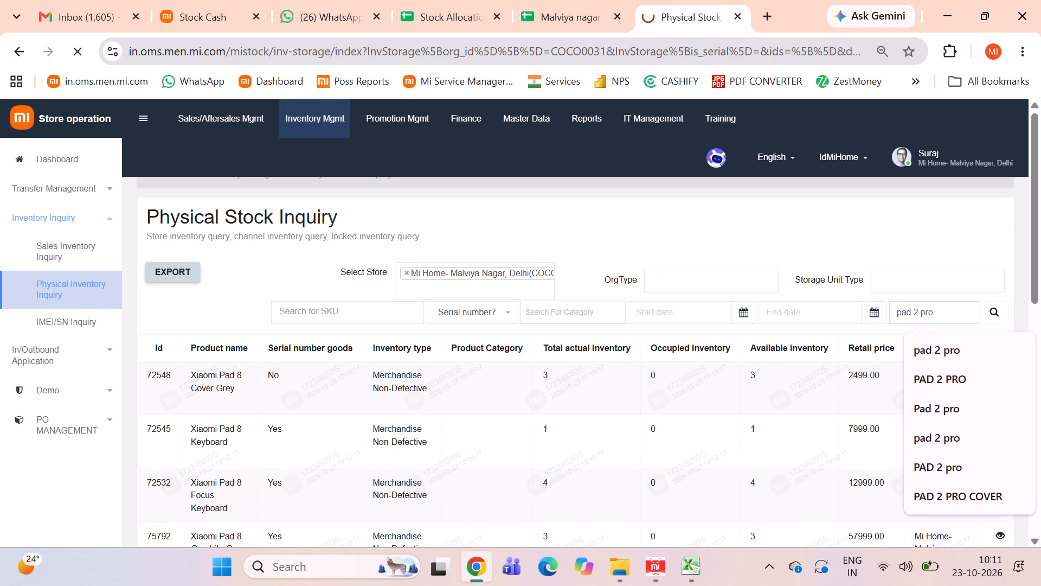
Examine which Redmi Pad 2 Pro variants, colours and storage sizes are in the physical stock list and their quantities.
scroll(392, 390, "down", 1)
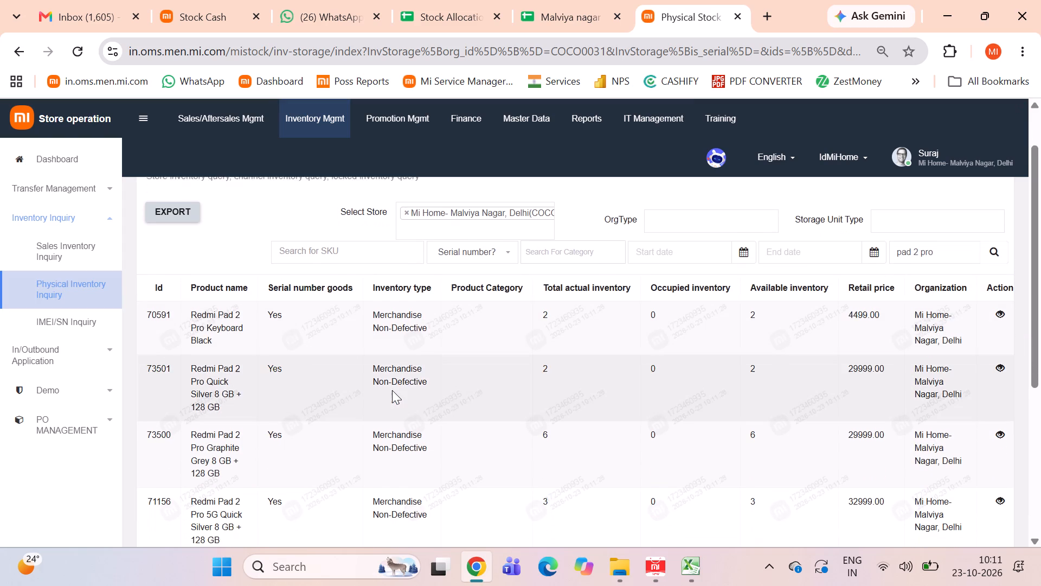
scroll(392, 390, "down", 2)
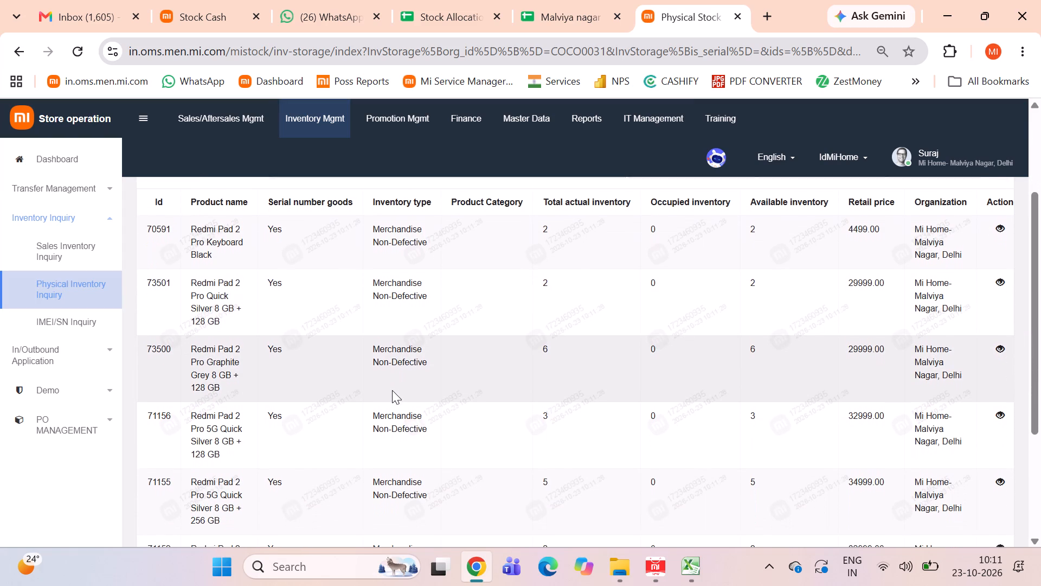
scroll(392, 390, "down", 2)
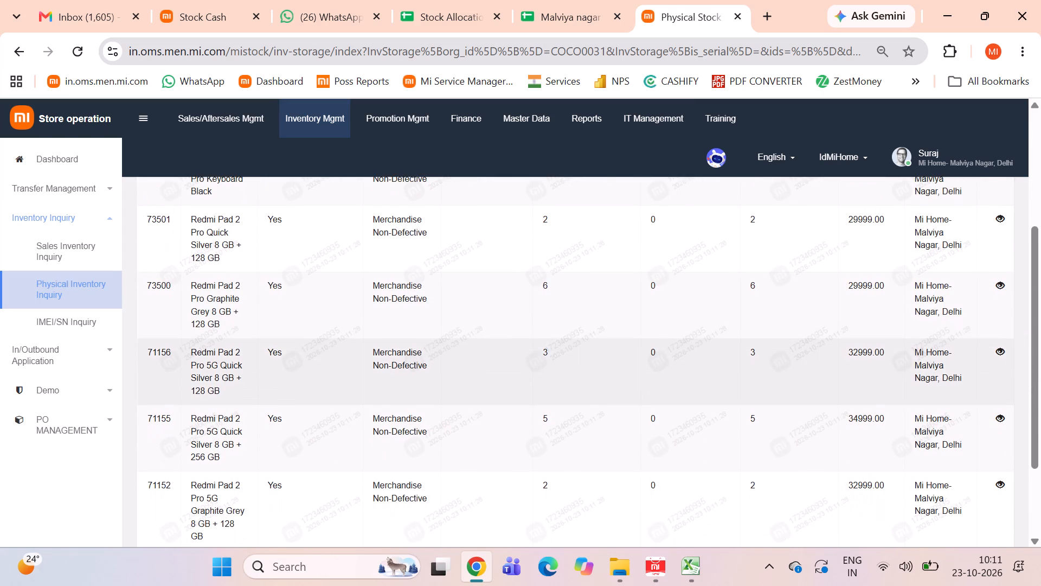
scroll(392, 390, "down", 2)
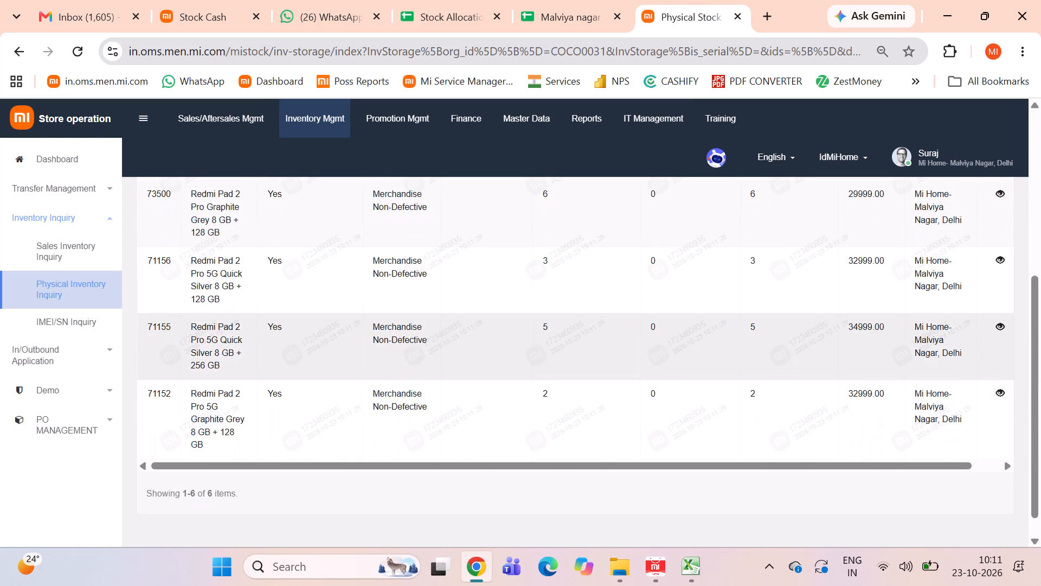
scroll(392, 390, "up", 1)
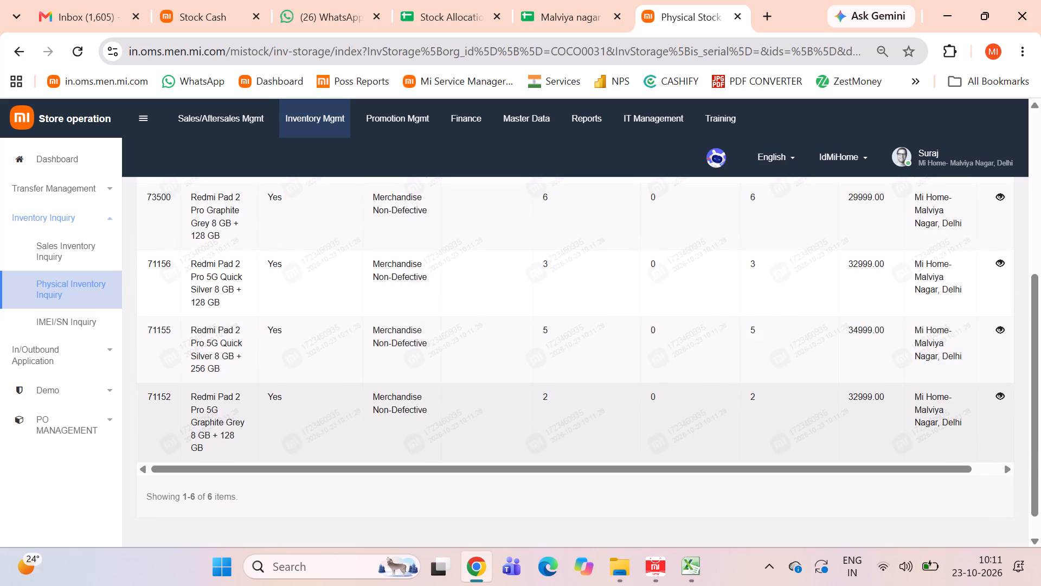
scroll(392, 390, "up", 4)
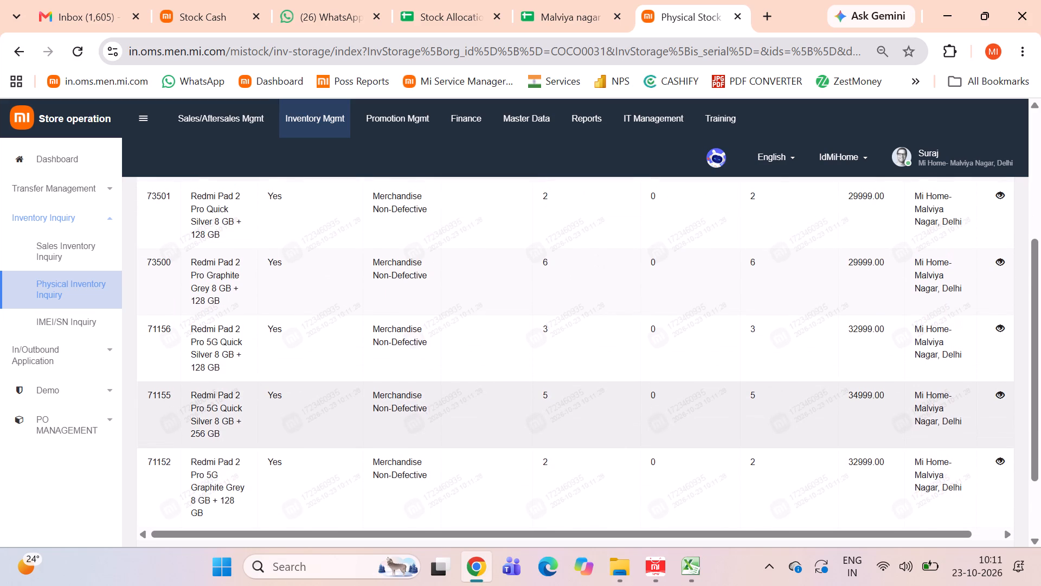
scroll(392, 390, "up", 1)
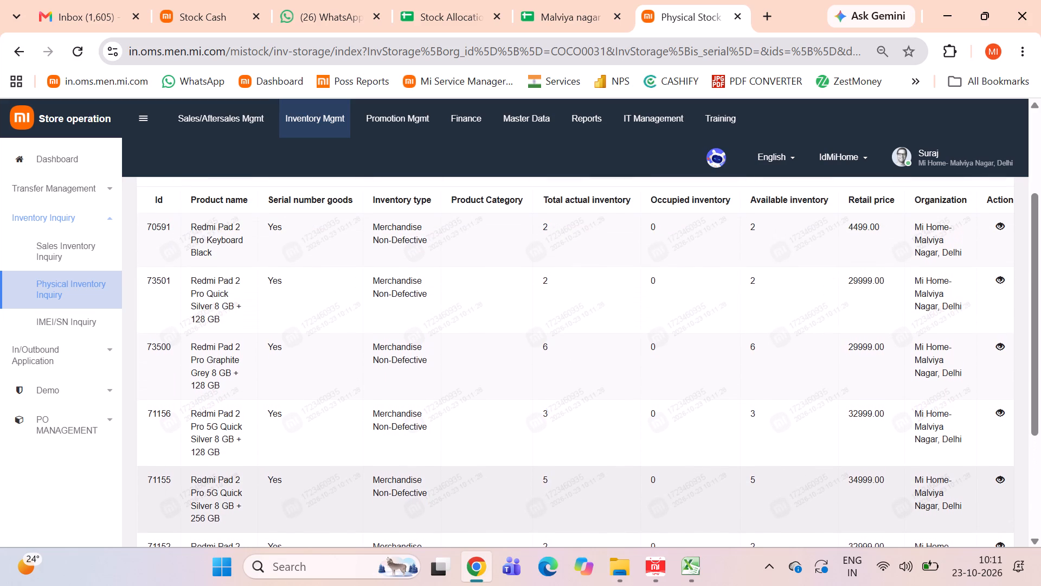
scroll(392, 390, "up", 1)
scroll(392, 390, "down", 2)
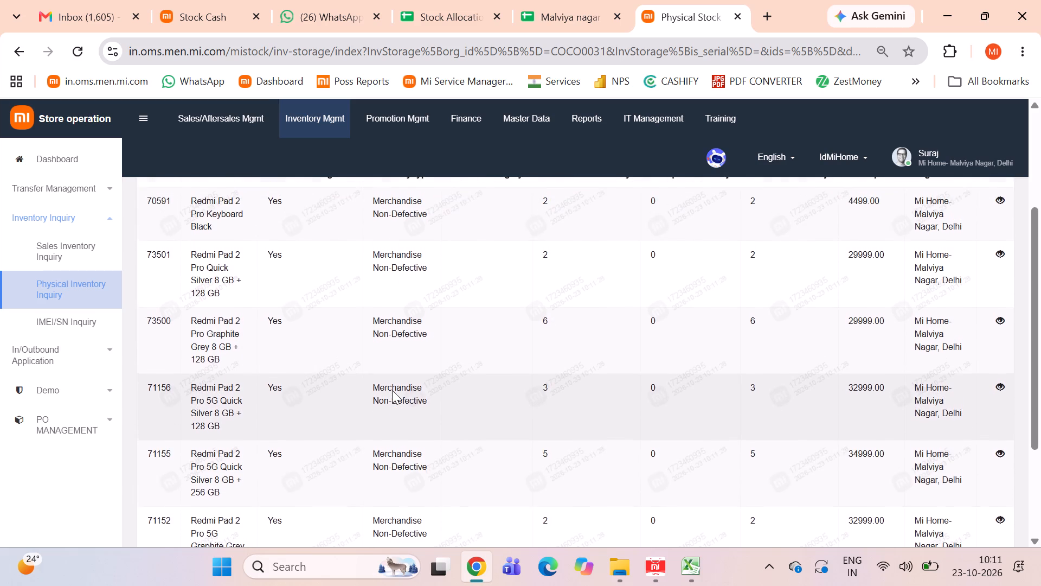
scroll(392, 390, "down", 2)
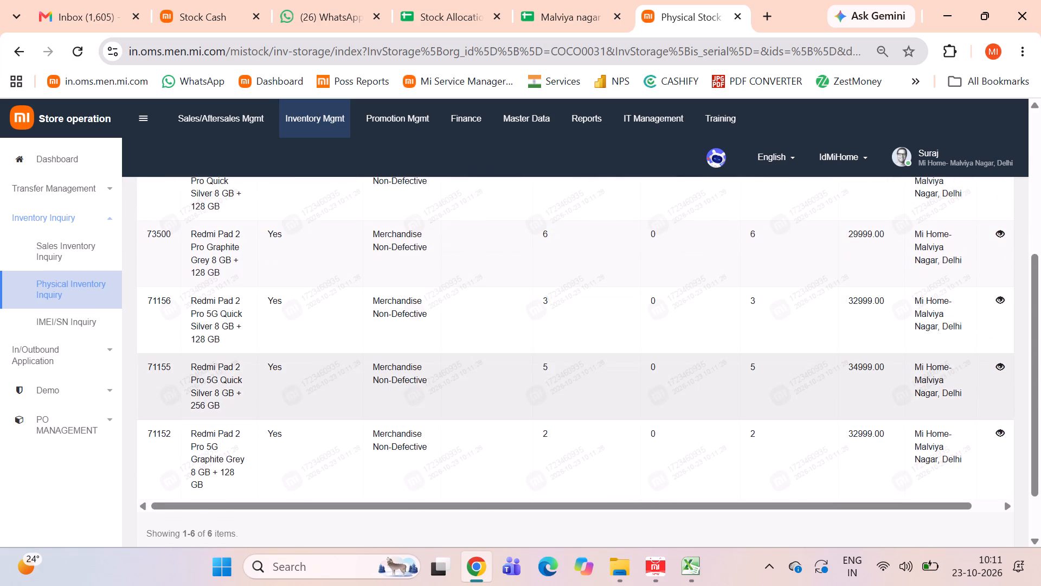
scroll(392, 390, "down", 1)
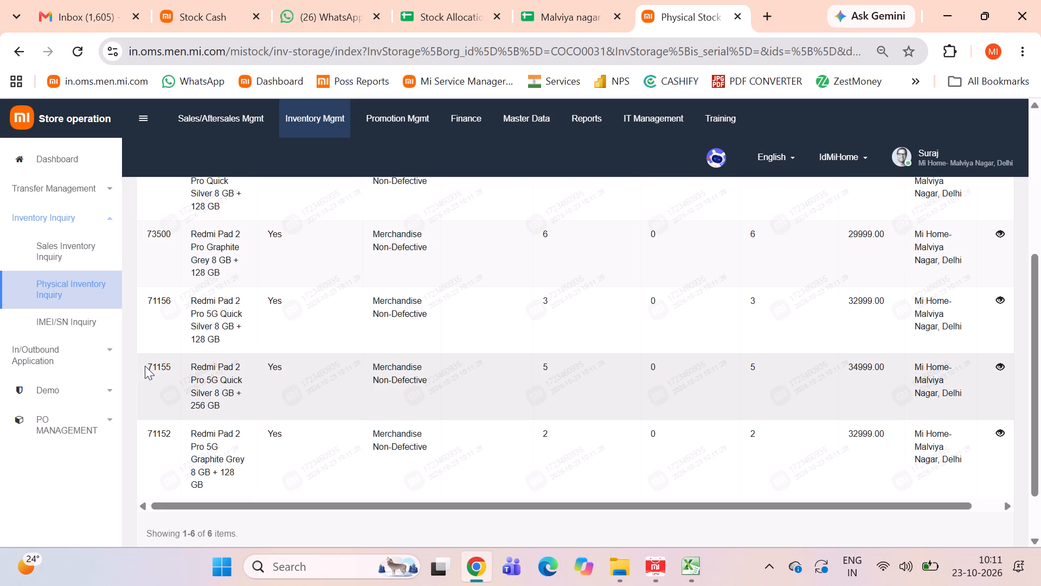
Copy the name "Redmi Pad 2 Pro 5G" from the stock list and search for it in the Malviya nagar DWM DSR MASTER FILE sheet.
left_click_drag(145, 366, 176, 380)
left_click(176, 380)
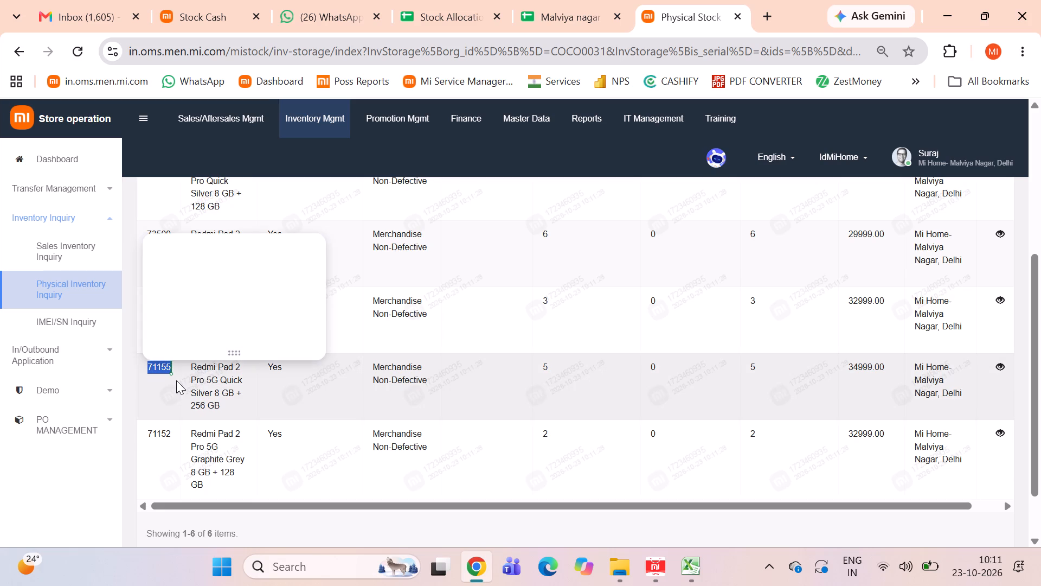
left_click(176, 380)
left_click_drag(191, 365, 200, 379)
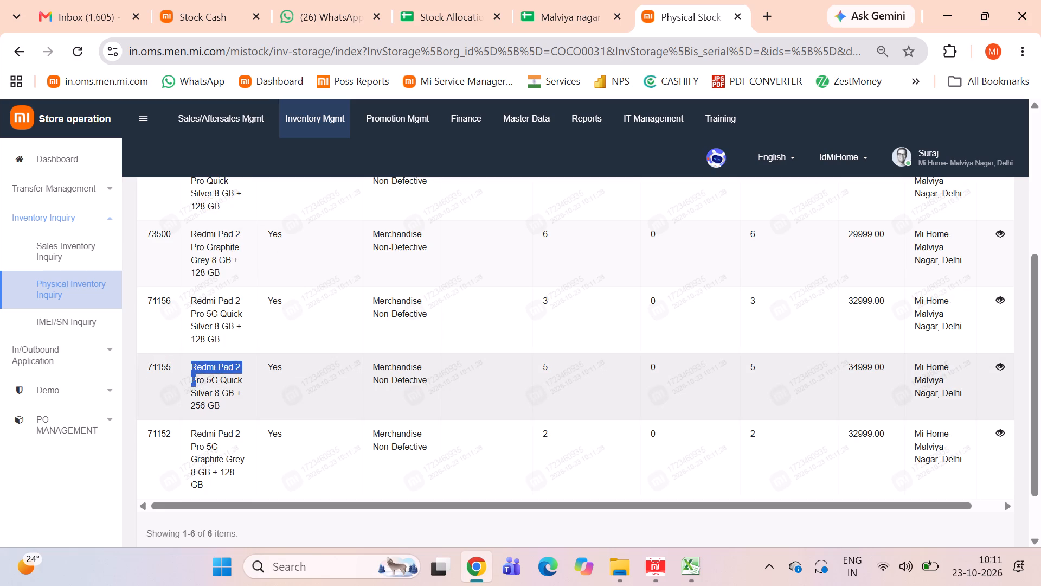
left_click_drag(200, 379, 220, 380)
key("ctrl+c")
left_click(537, 5)
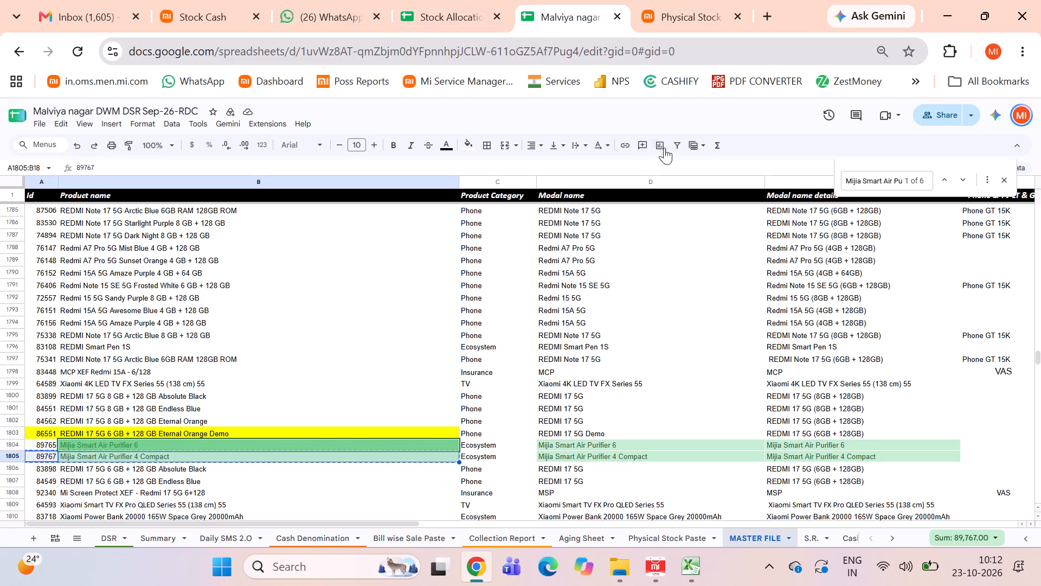
triple_click(914, 176)
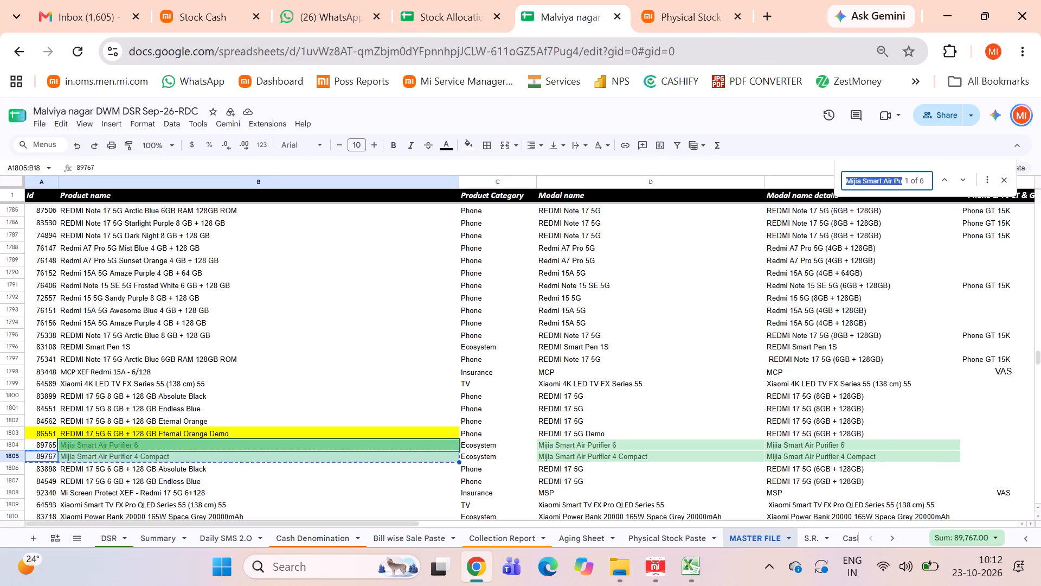
key("ctrl+v")
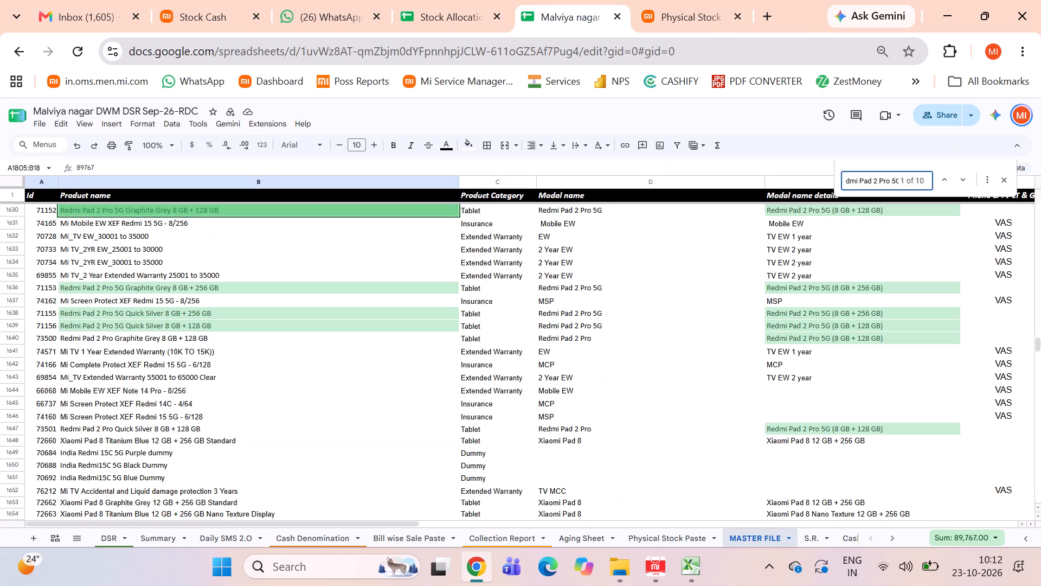
key("Return")
key("Return")
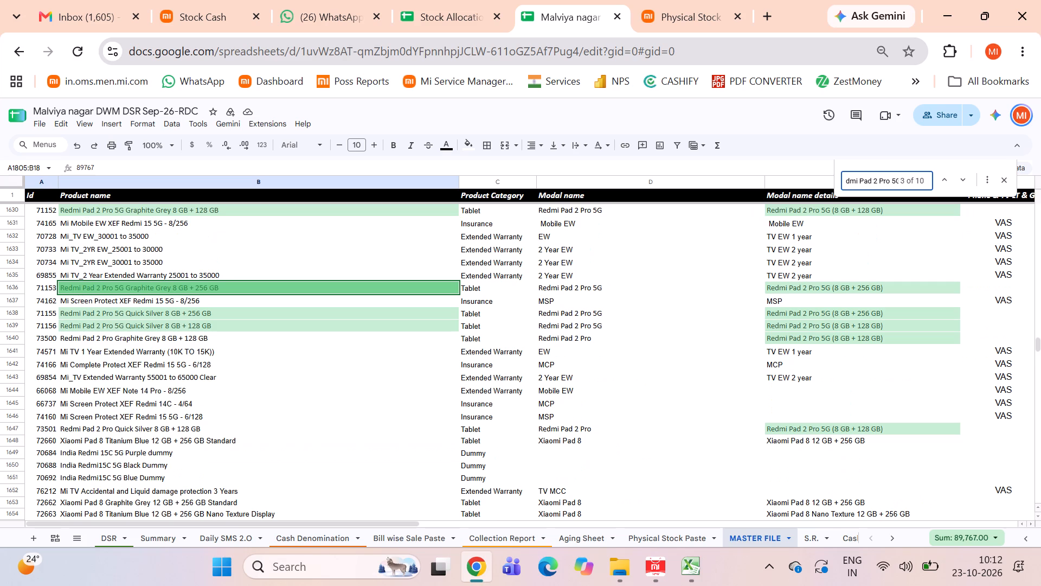
Copy the ID and name of the Redmi Pad 2 Pro 5G Graphite Grey 8 GB + 256 GB into D12:E12 of Stock Allocation Mi Home.
key("Left")
left_click(46, 283)
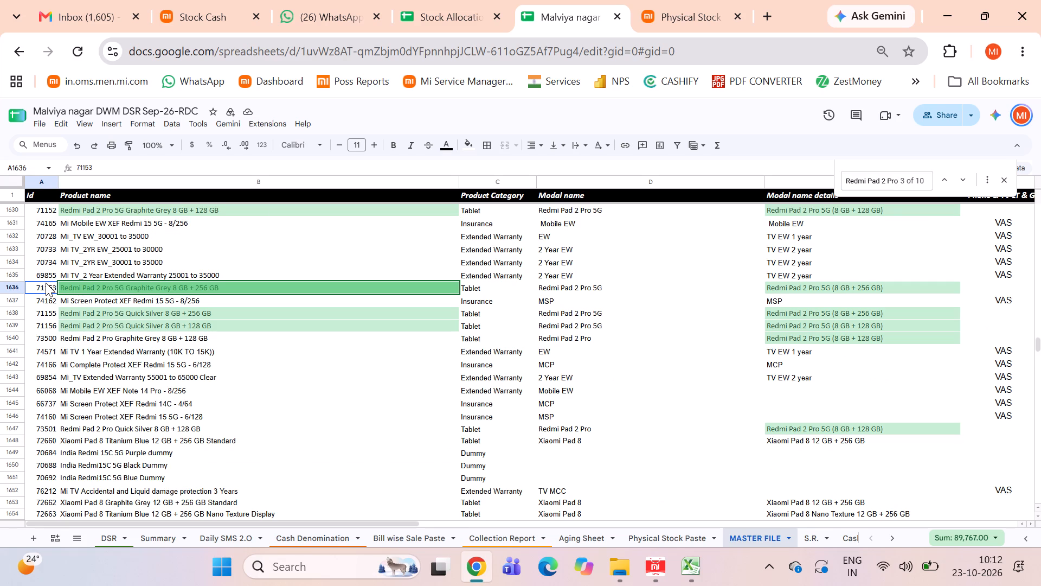
key("shift+Right")
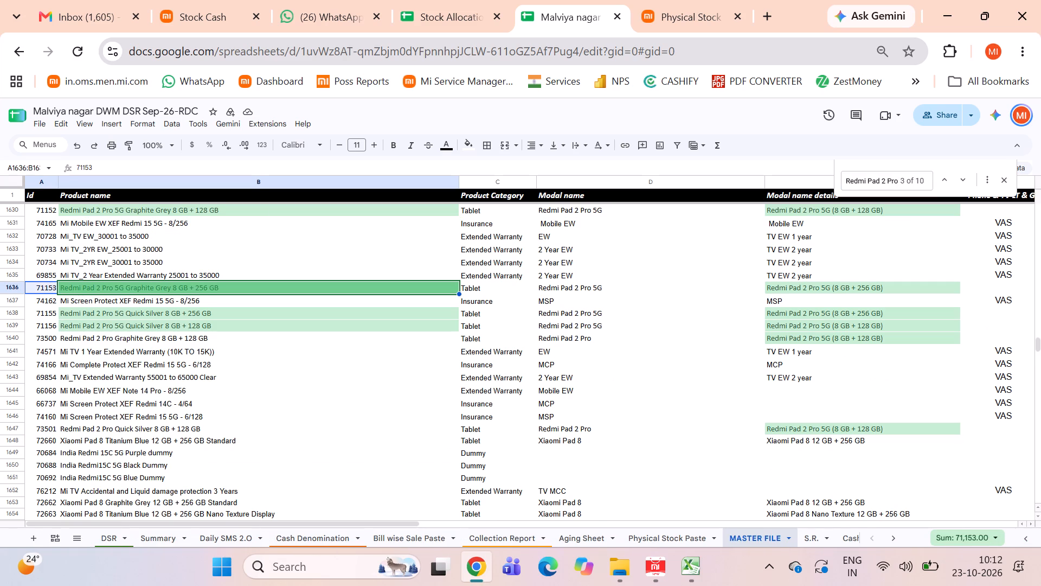
key("ctrl+c")
left_click(458, 0)
key("Down")
key("Down")
key("Down")
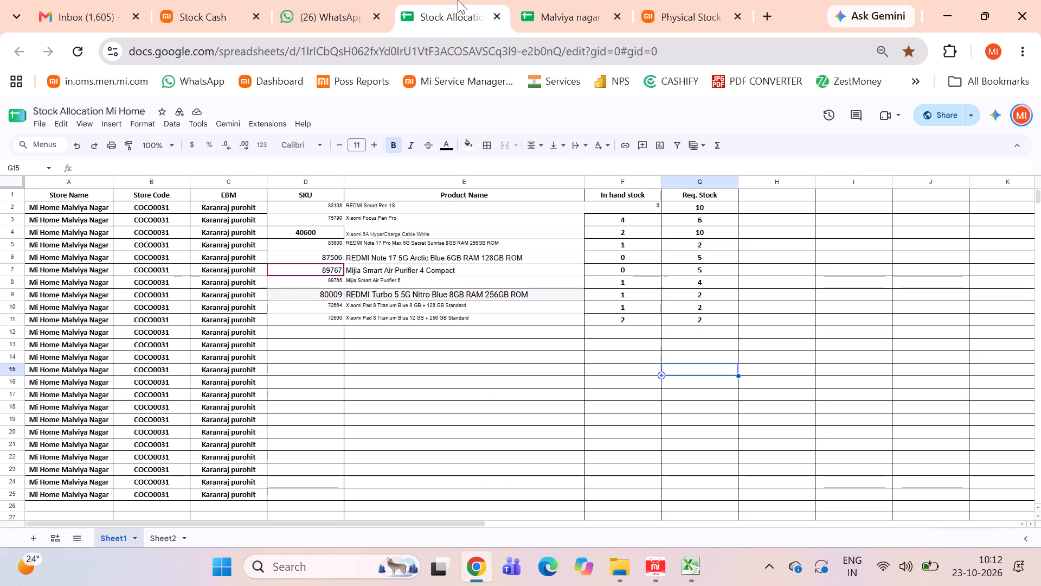
key("Left")
key("Left")
key("Left")
key("Up")
key("Up")
key("Up")
key("ctrl+v")
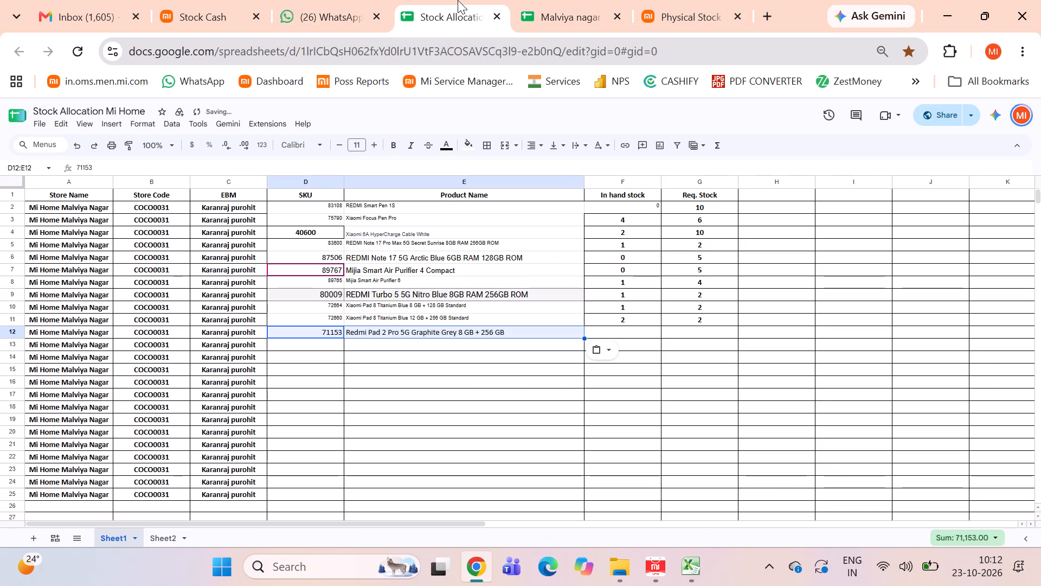
Enter in hand stock 0 and requested stock 5 for the Redmi Pad 2 Pro 5G Graphite Grey 8 GB + 256 GB in row 12.
key("Right")
key("Right")
key("0")
key("Right")
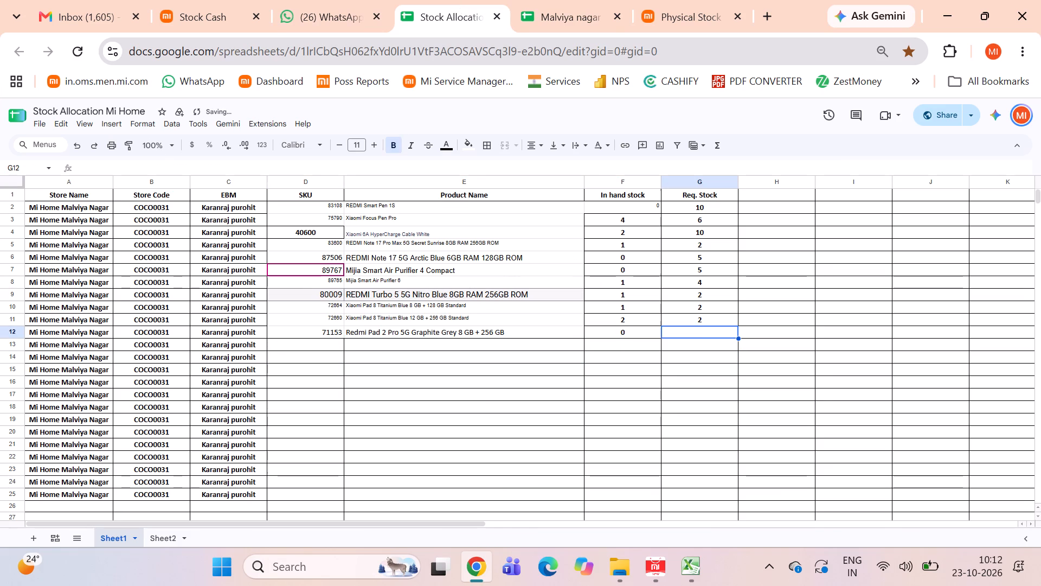
key("5")
key("Left")
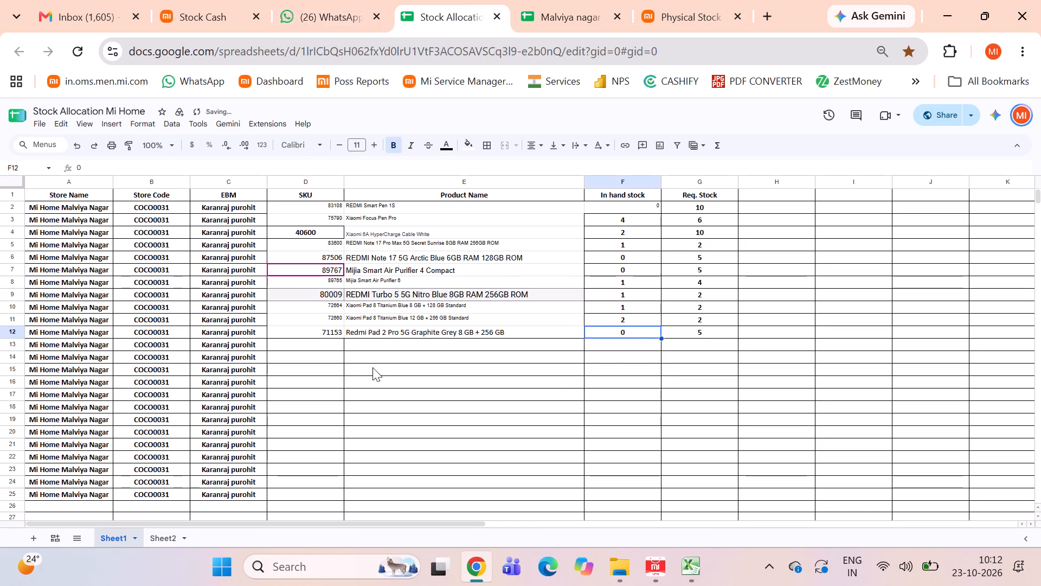
Copy the SKU 71153 from D12 and switch to HIPOS.
left_click(329, 331)
key("ctrl+c")
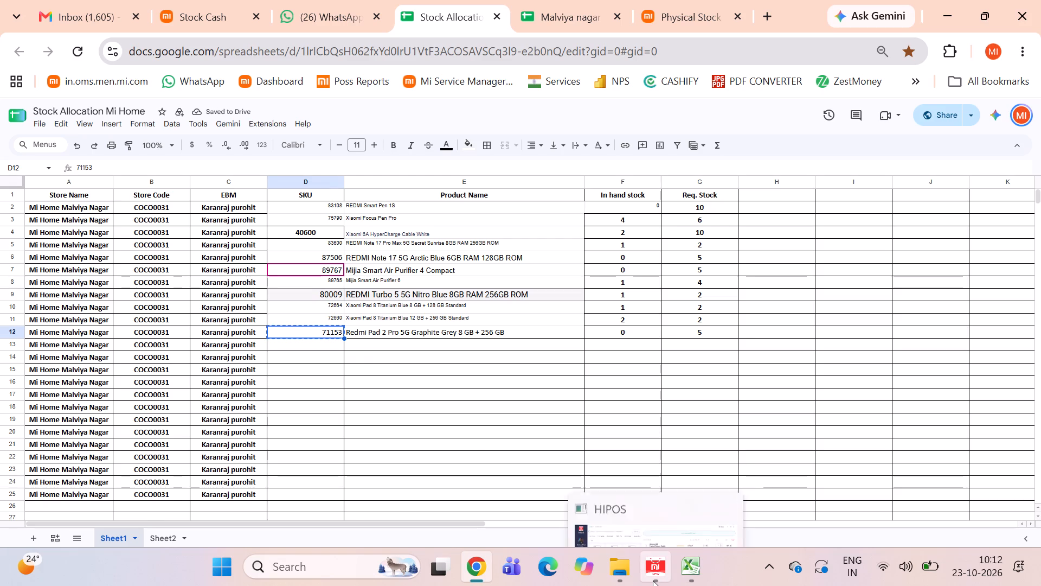
left_click(653, 581)
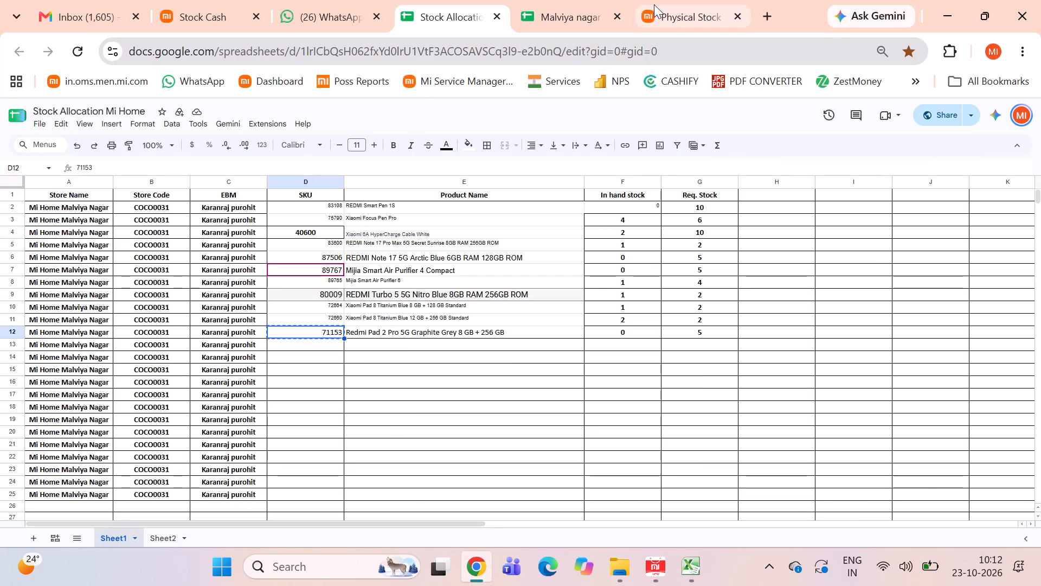
Return to the MASTER FILE sheet and clear the Redmi Pad 2 Pro 5G search.
left_click(549, 1)
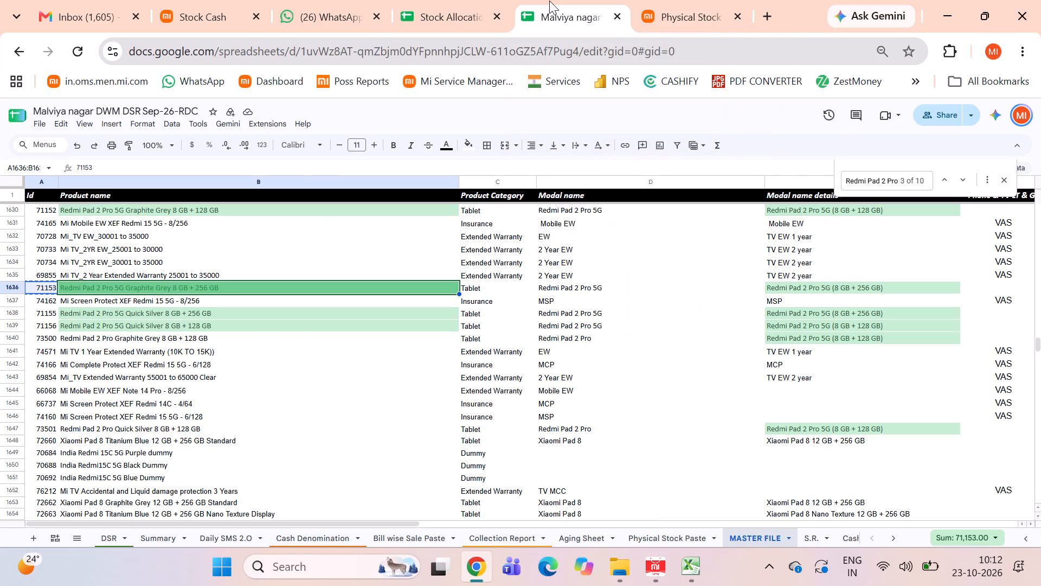
key("Return")
key("Return")
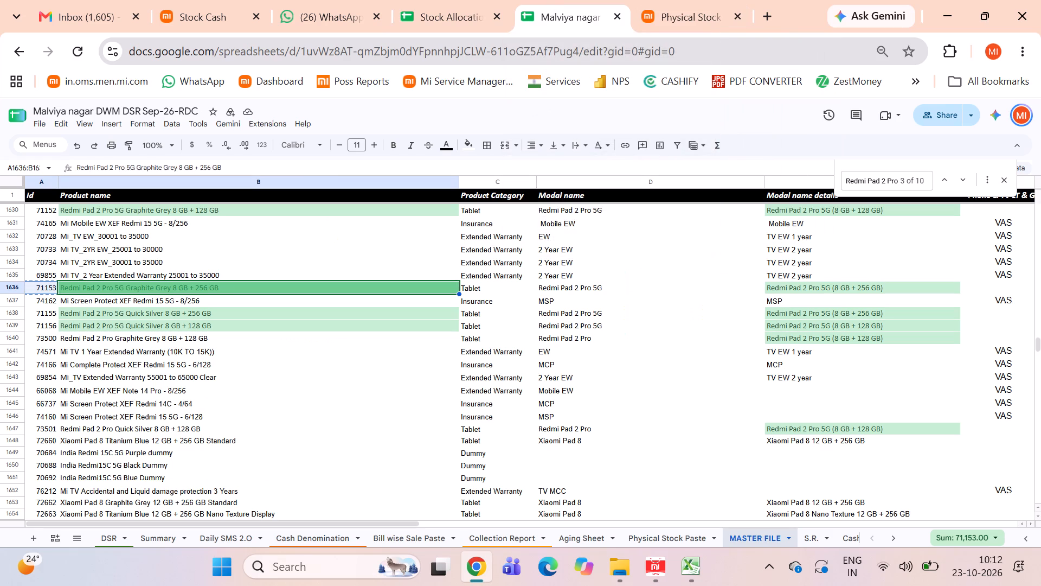
key("Return")
key("Return")
key("Return")
key("Return")
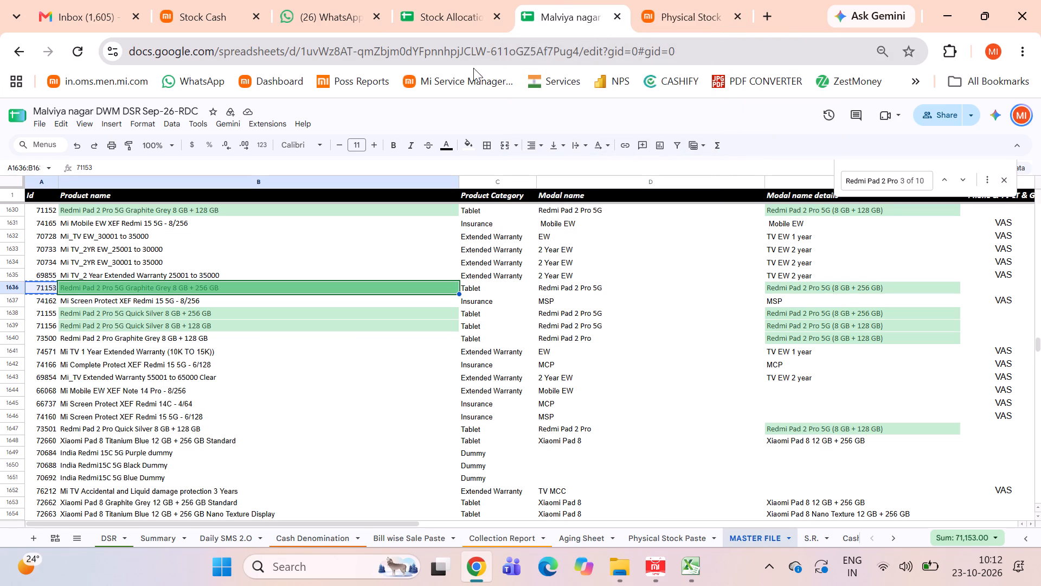
left_click(999, 181)
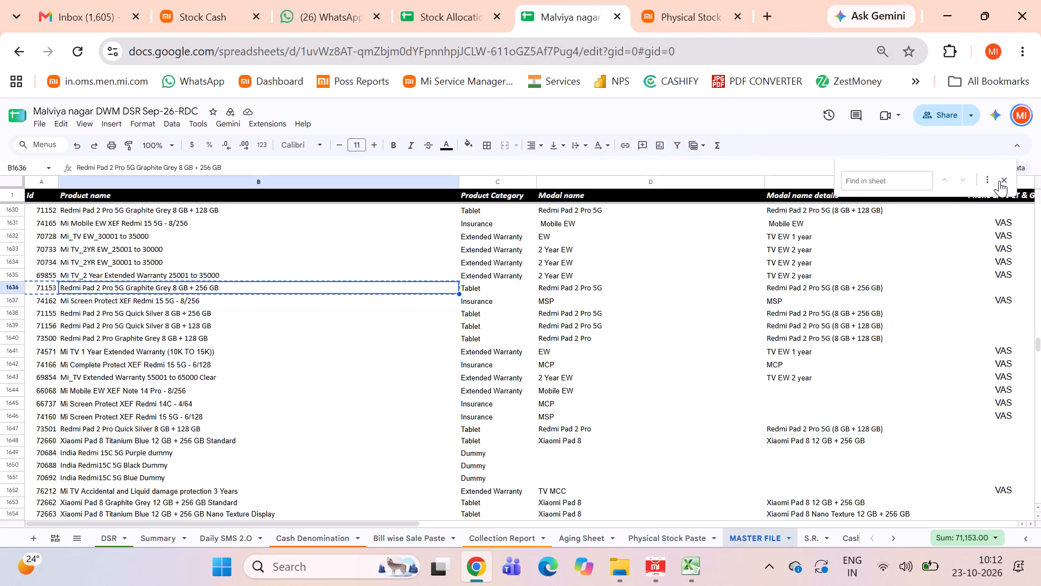
Return to Physical Stock Inquiry, review the pad 2 pro stock for Malviya Nagar, and shorten the search term to pad 2.
left_click(684, 10)
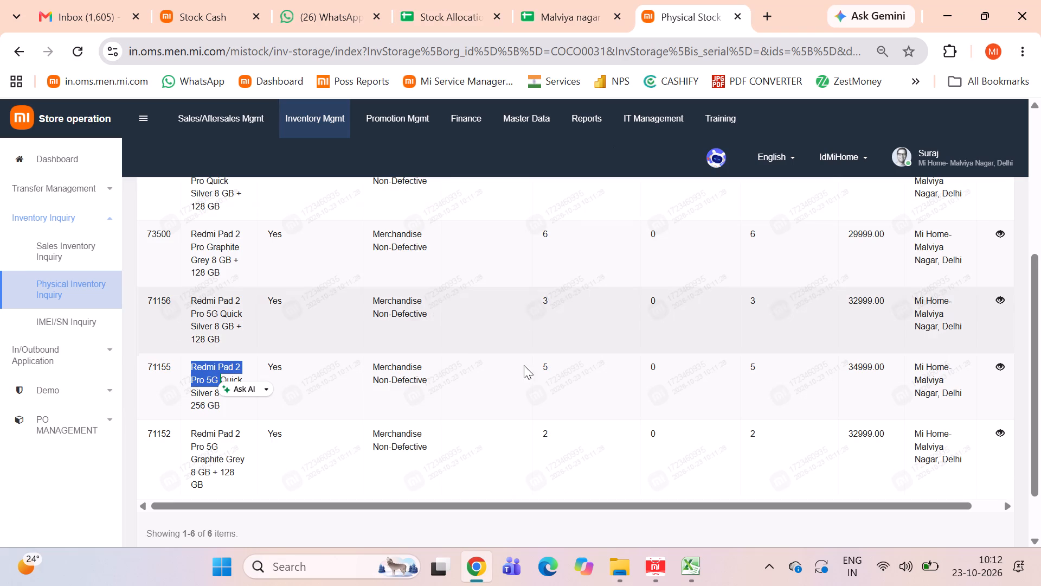
left_click(471, 380)
scroll(471, 380, "up", 1)
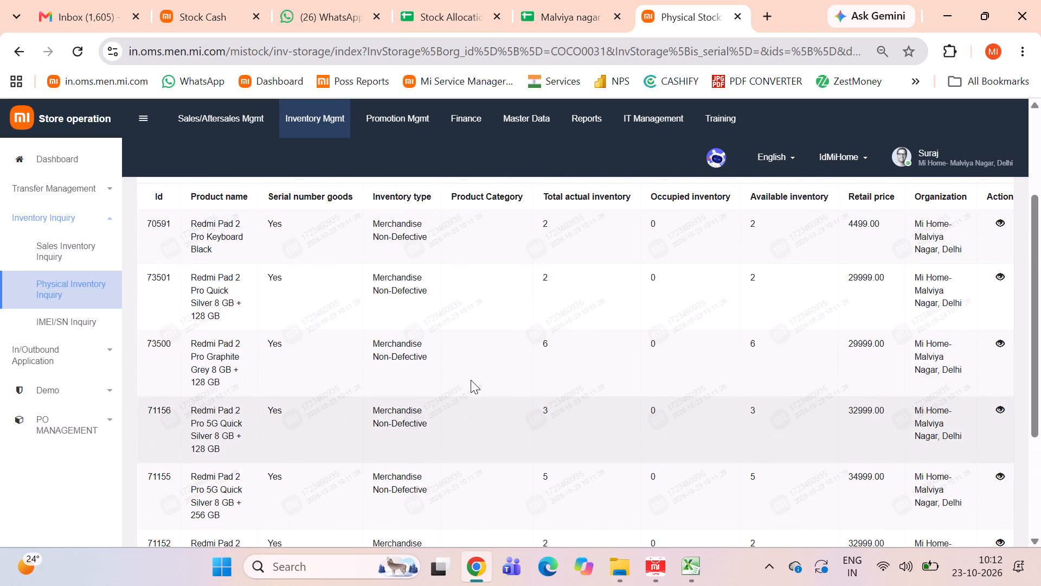
scroll(471, 380, "up", 5)
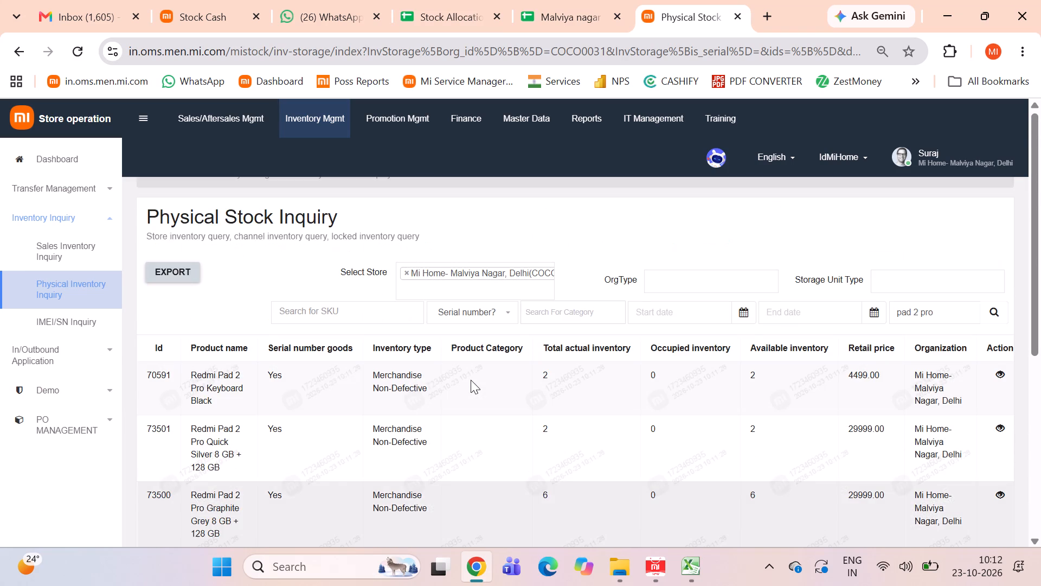
scroll(471, 380, "down", 1)
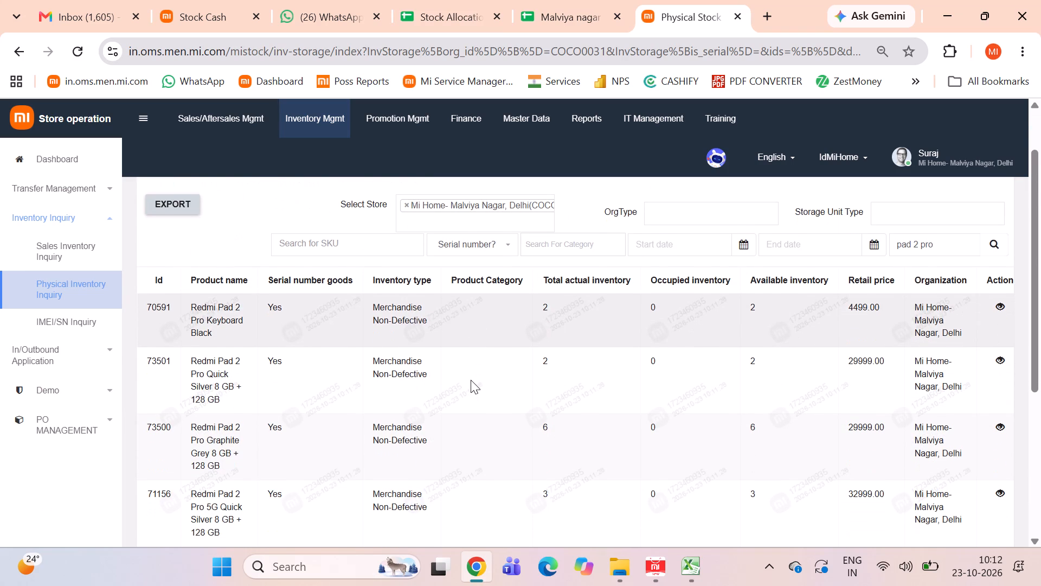
scroll(471, 380, "down", 1)
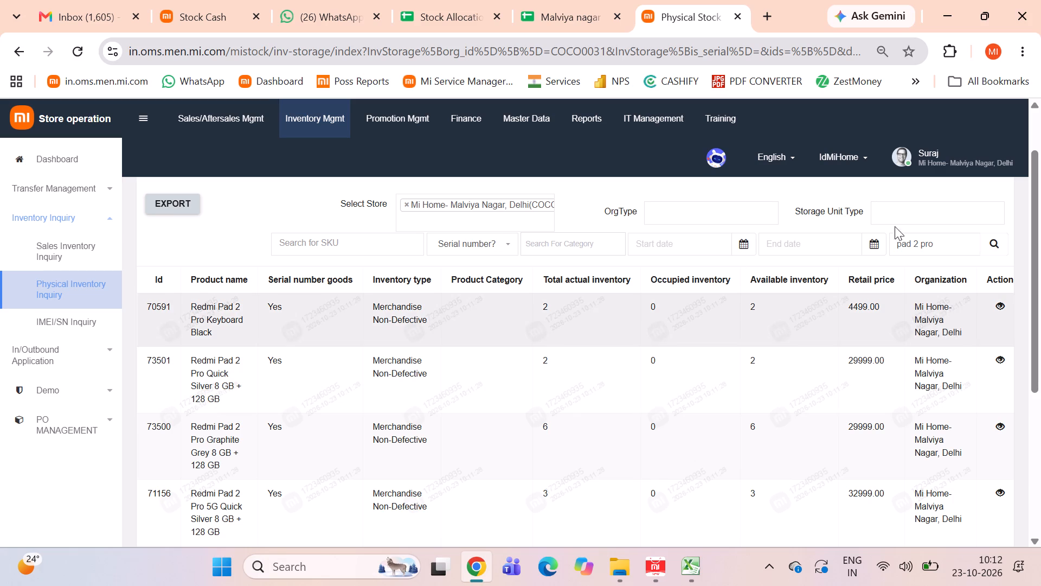
left_click(946, 247)
key("BackSpace")
key("BackSpace")
key("BackSpace")
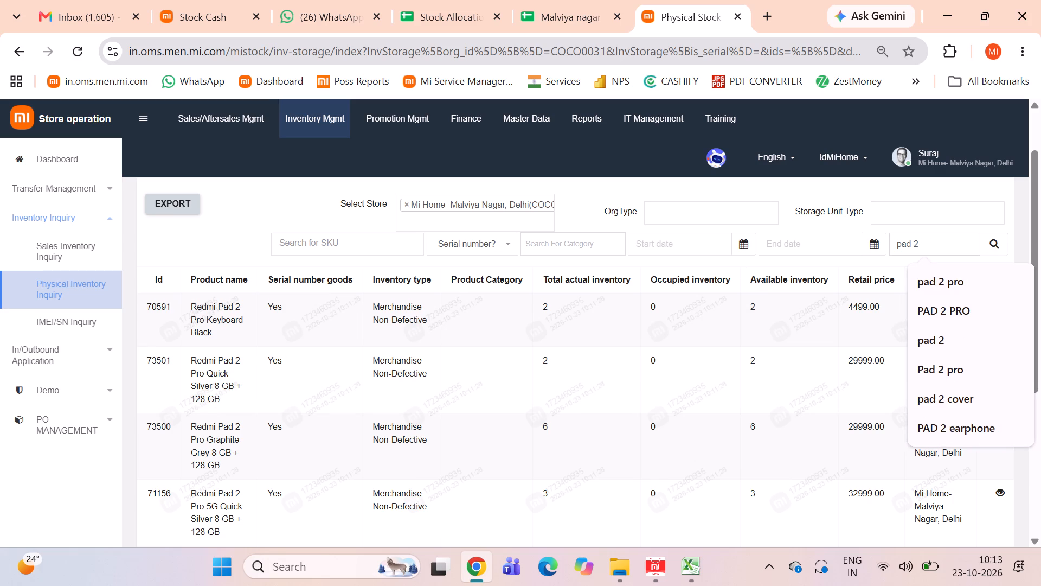
Search the Malviya Nagar physical inventory for pad 2 and review the available stock of each listed product.
key("Return")
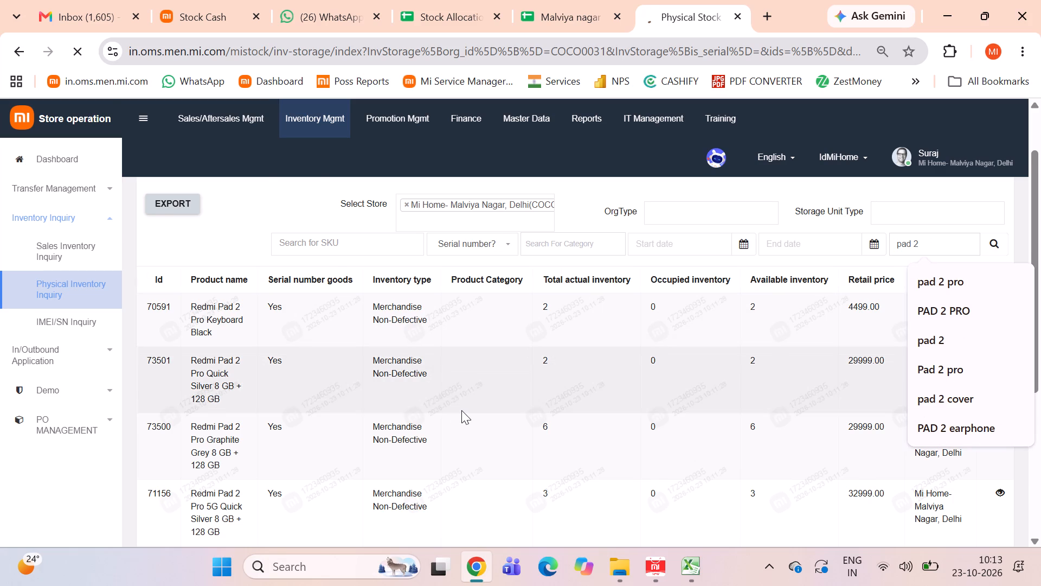
left_click(461, 410)
scroll(461, 410, "down", 2)
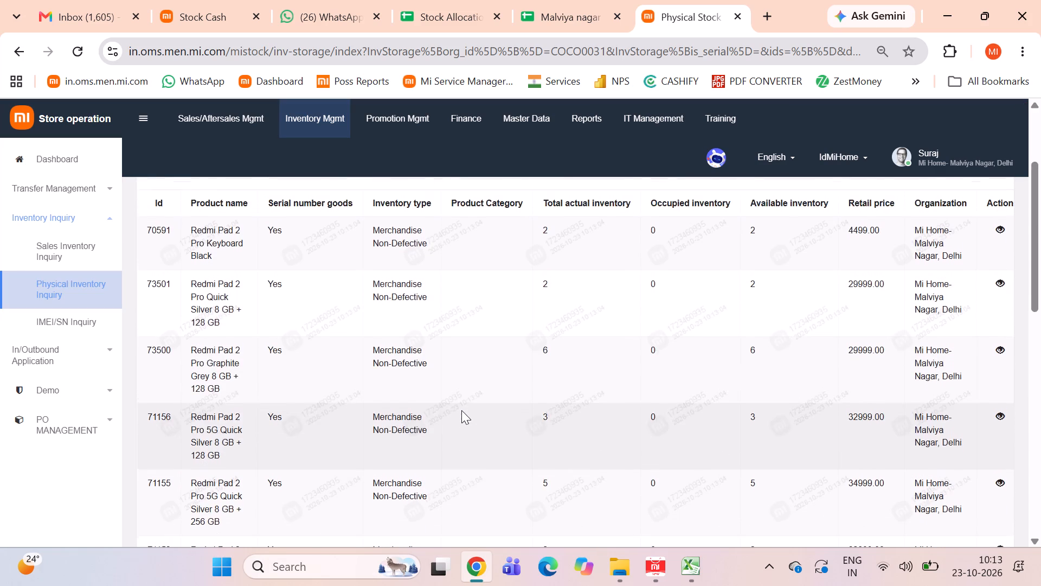
scroll(461, 410, "down", 1)
scroll(461, 410, "right", 2)
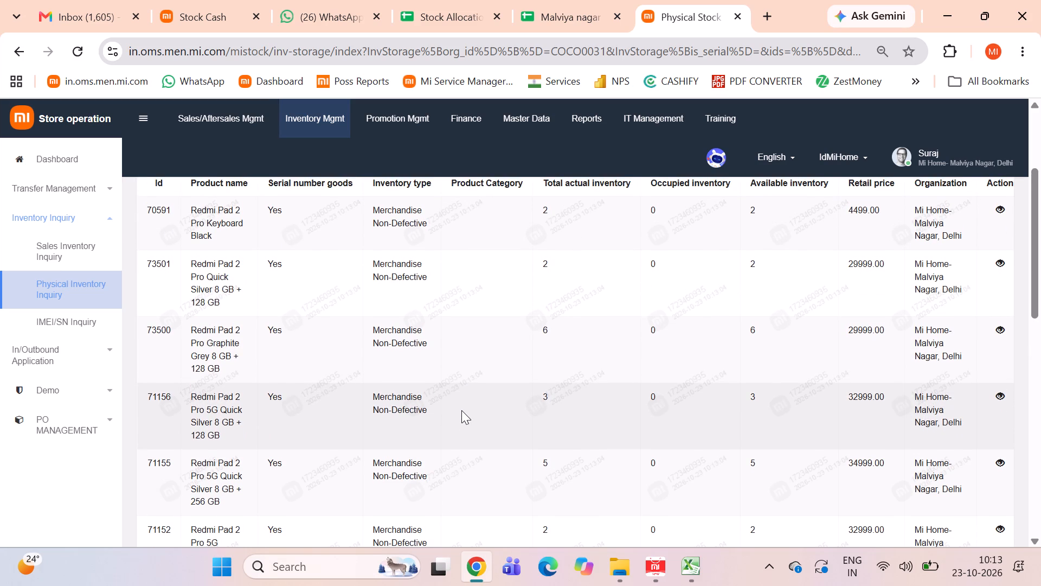
scroll(461, 410, "down", 1)
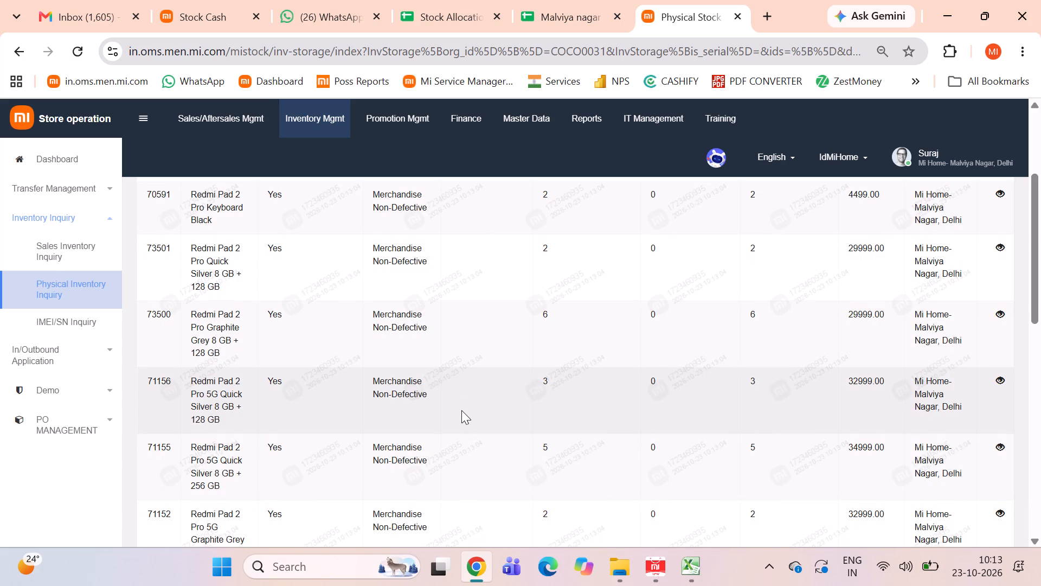
scroll(461, 410, "down", 2)
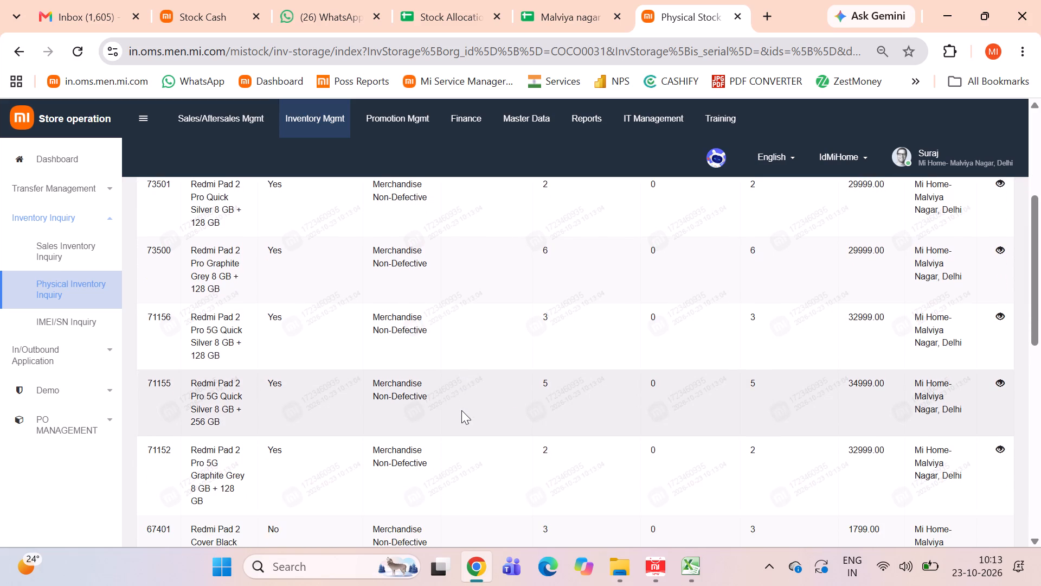
scroll(461, 410, "down", 3)
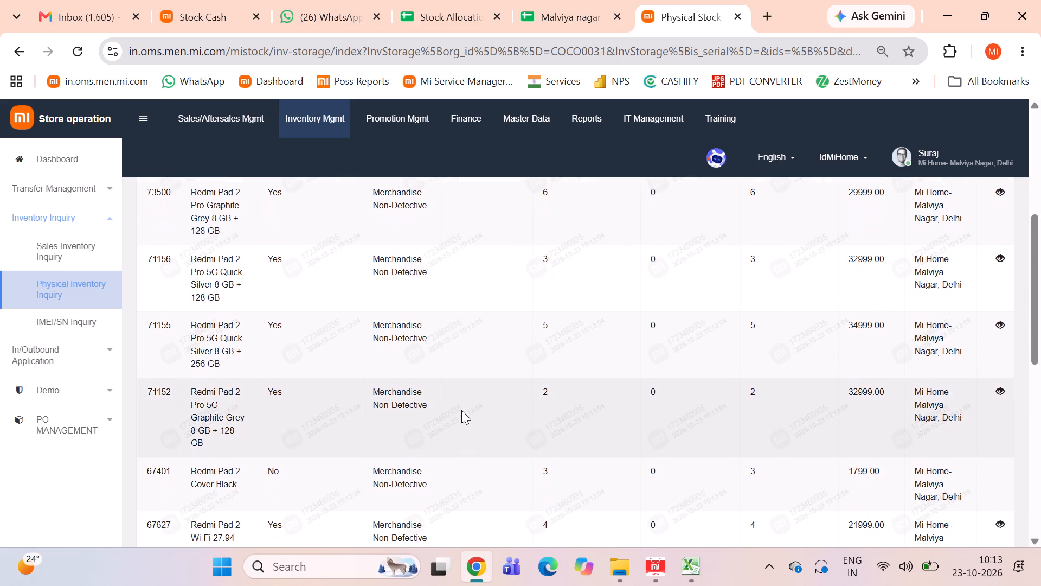
scroll(461, 410, "down", 1)
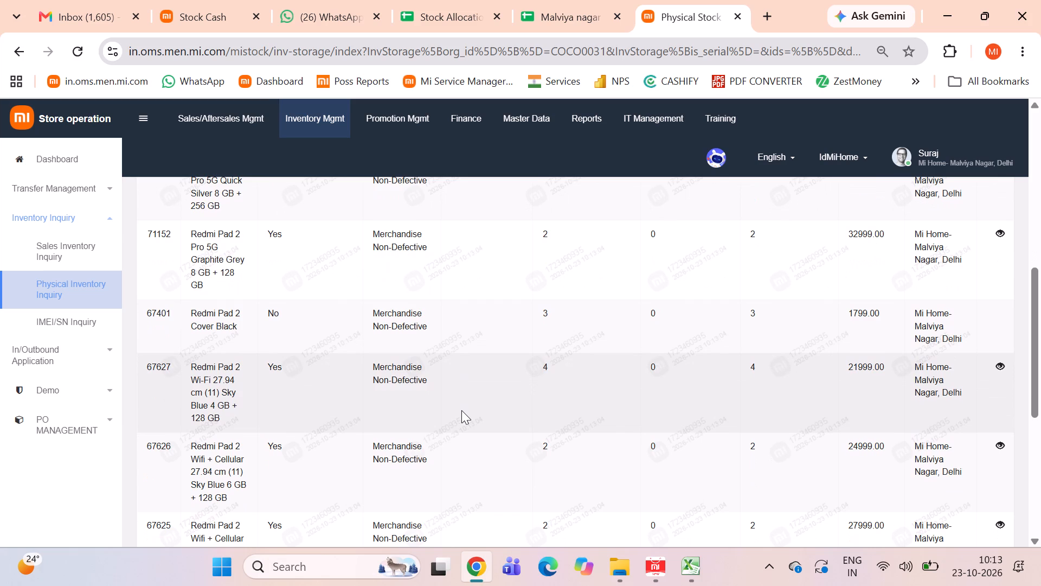
scroll(461, 410, "down", 2)
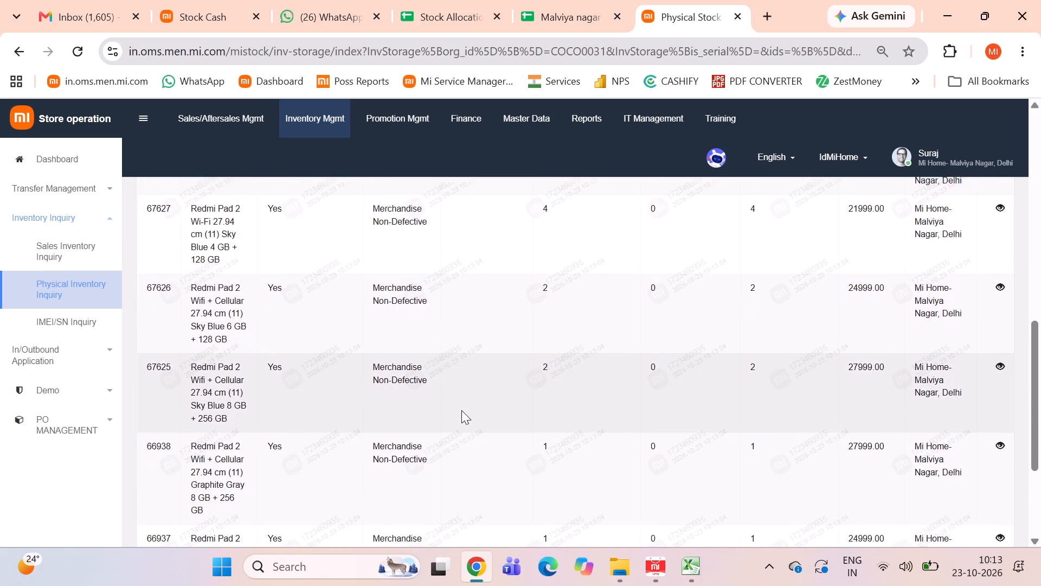
scroll(461, 410, "down", 1)
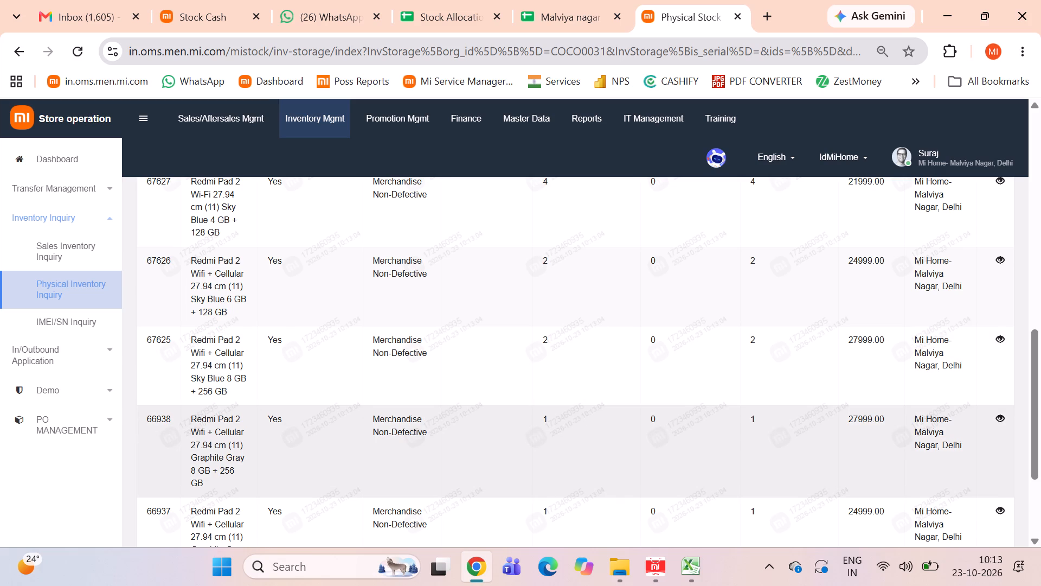
scroll(147, 422, "down", 1)
Copy the ID and name of the 66937 Redmi Pad 2 Graphite Gray 6 GB + 128 GB into row 9 of Book1 in Excel.
scroll(147, 422, "up", 1)
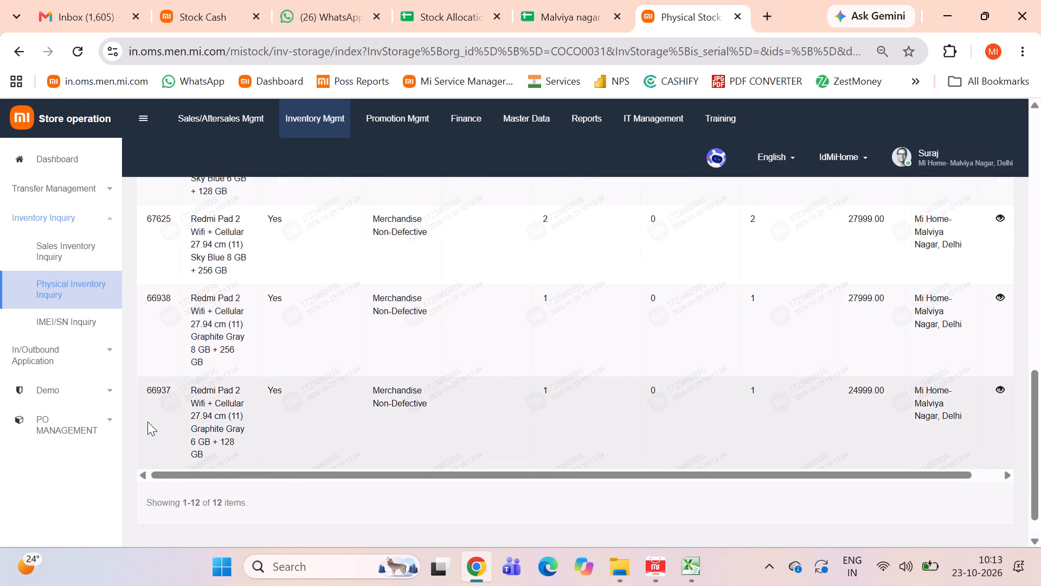
scroll(147, 422, "up", 1)
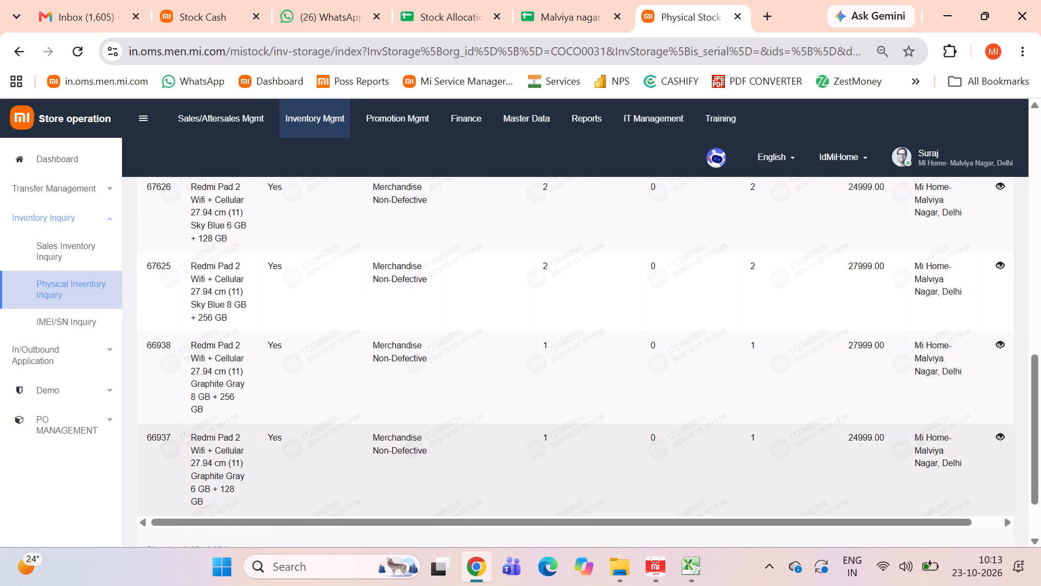
left_click_drag(148, 433, 232, 500)
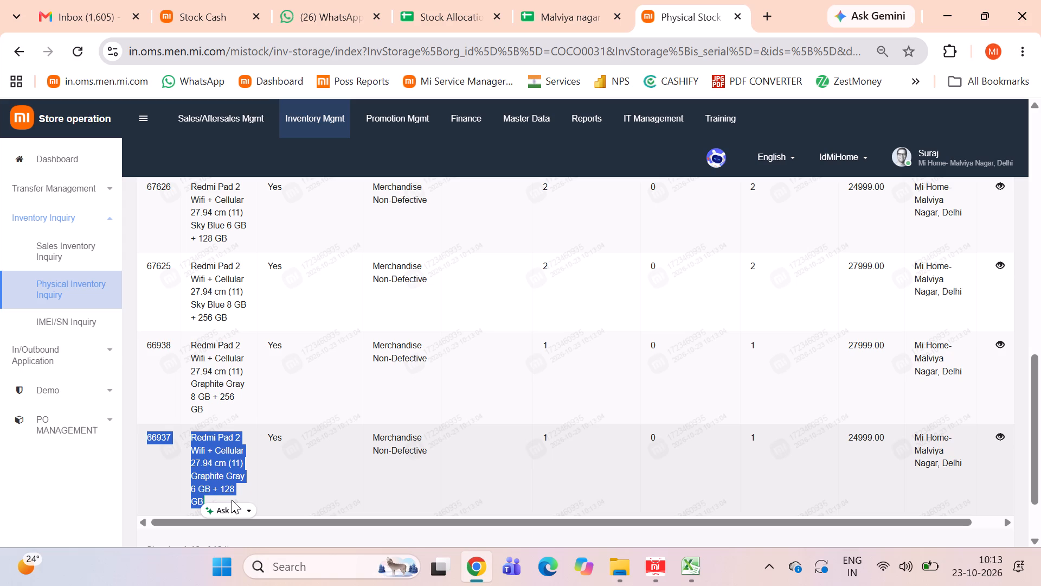
key("ctrl+c")
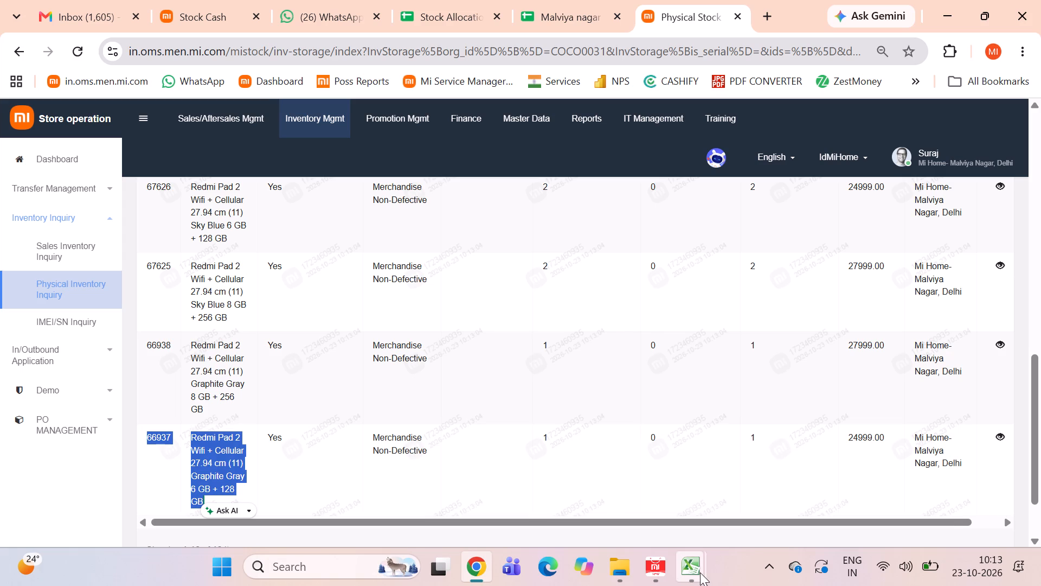
left_click(838, 498)
key("Down")
key("Down")
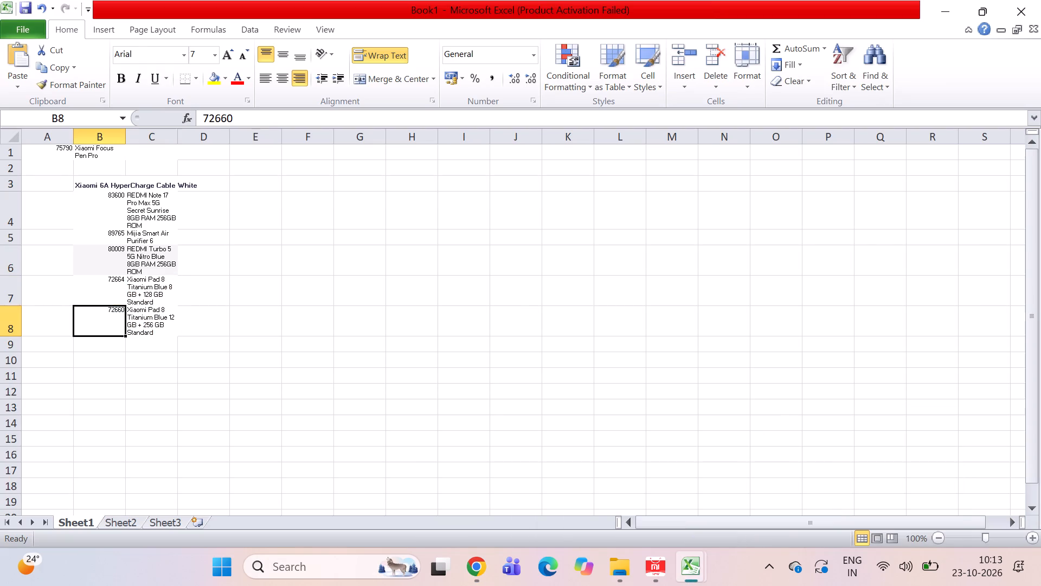
key("ctrl+v")
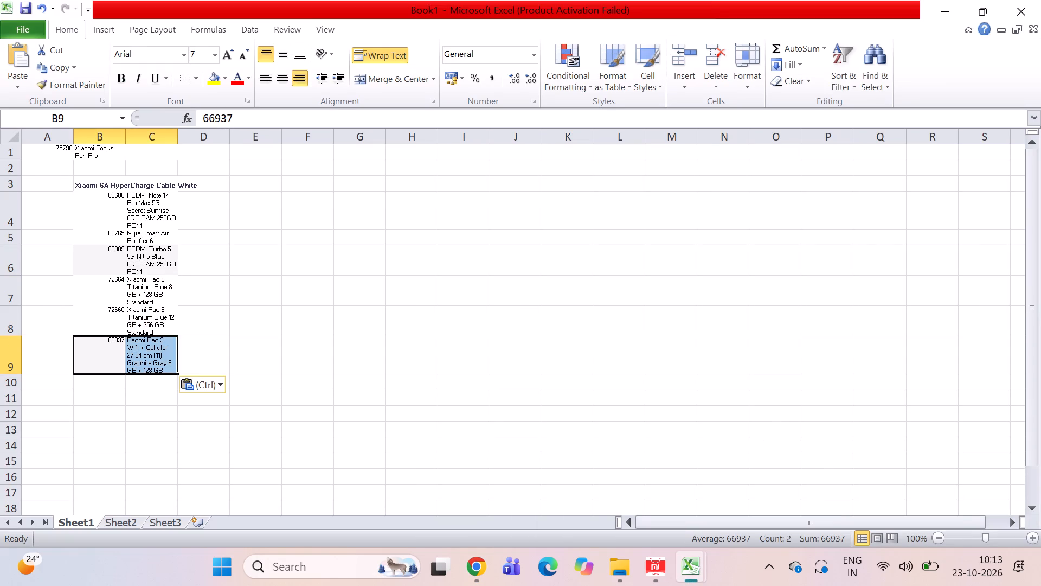
Copy the ID and name of the 66938 Redmi Pad 2 Graphite Gray 8 GB + 256 GB from the inventory page into Book1 row 10.
left_click(491, 559)
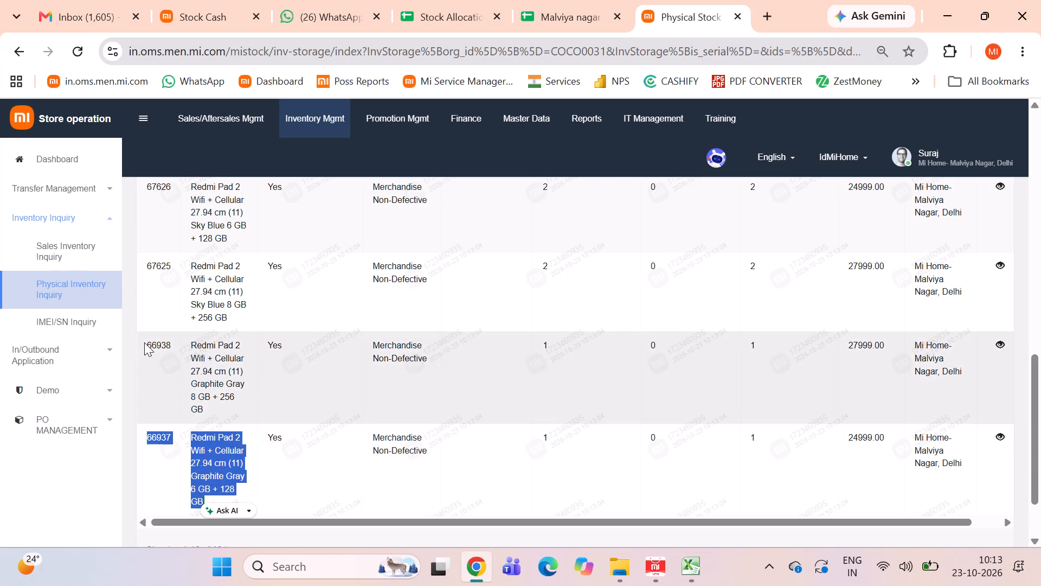
left_click_drag(144, 342, 234, 405)
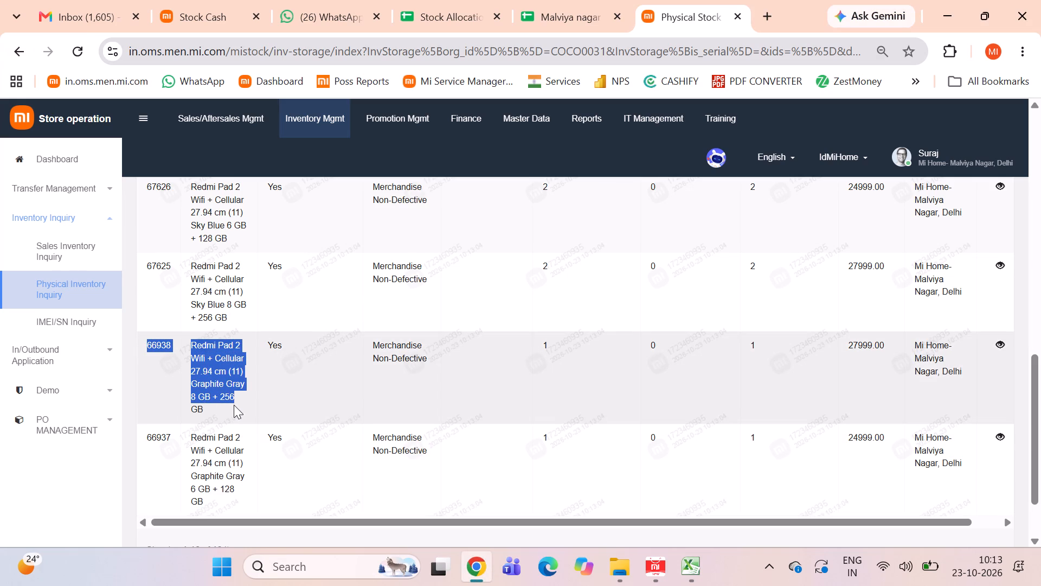
left_click_drag(234, 405, 234, 410)
key("ctrl+c")
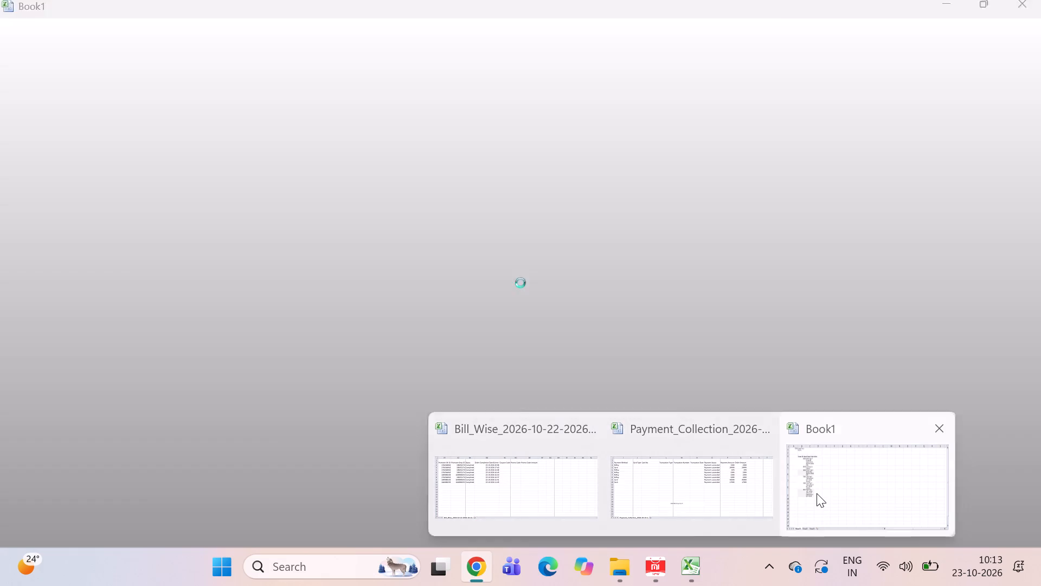
left_click(817, 493)
key("Down")
key("ctrl+v")
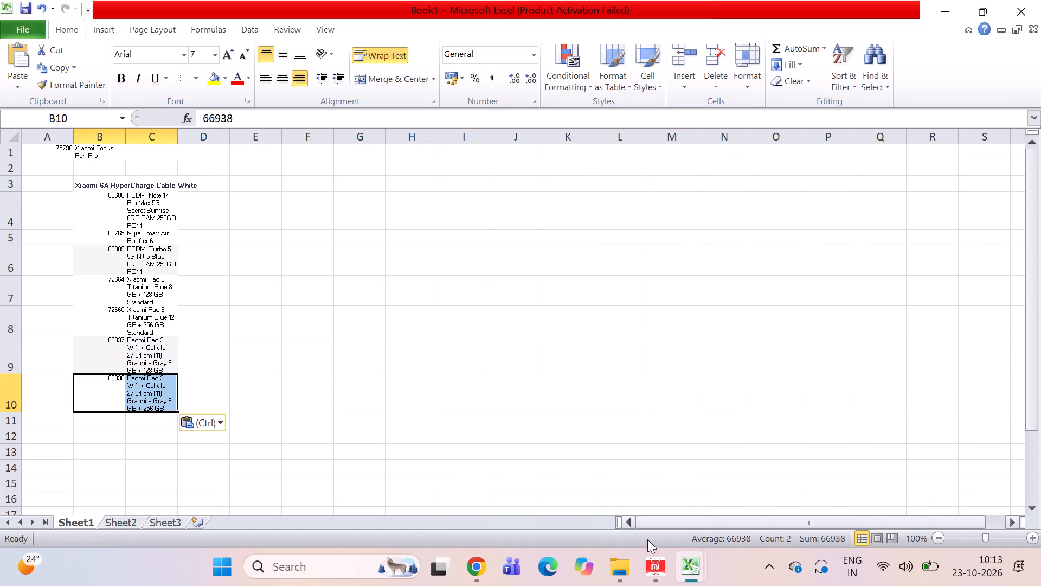
Return to the inventory page in Chrome and recheck the stock of the remaining Redmi Pad 2 variants.
left_click(482, 561)
scroll(314, 412, "up", 1)
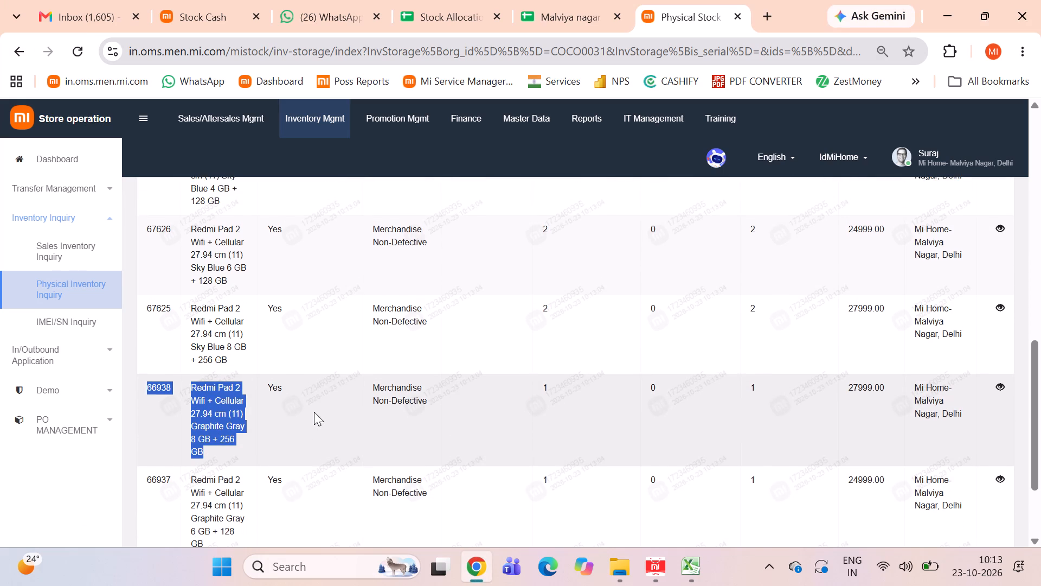
scroll(314, 412, "up", 1)
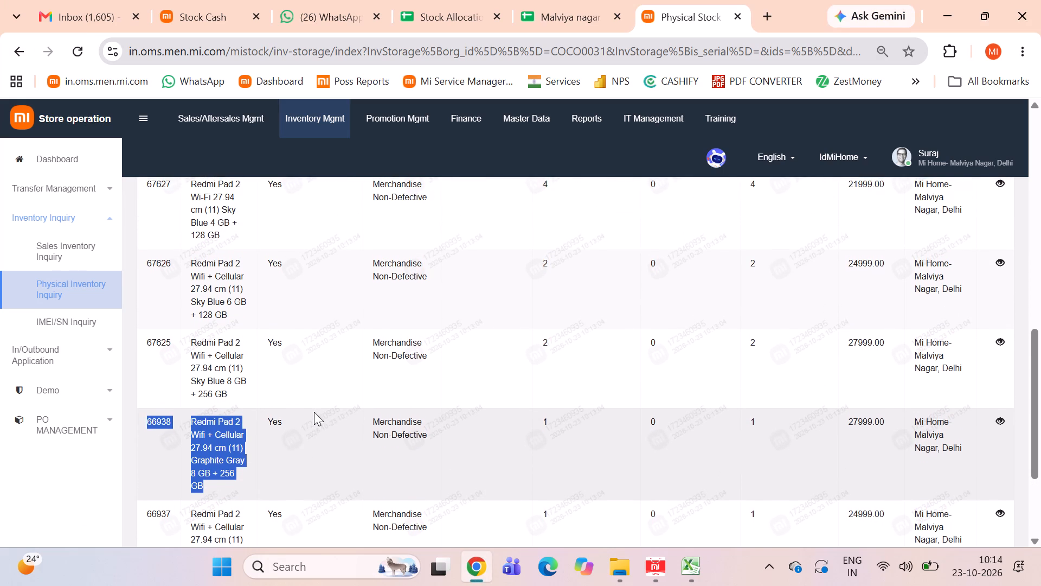
scroll(314, 412, "up", 4)
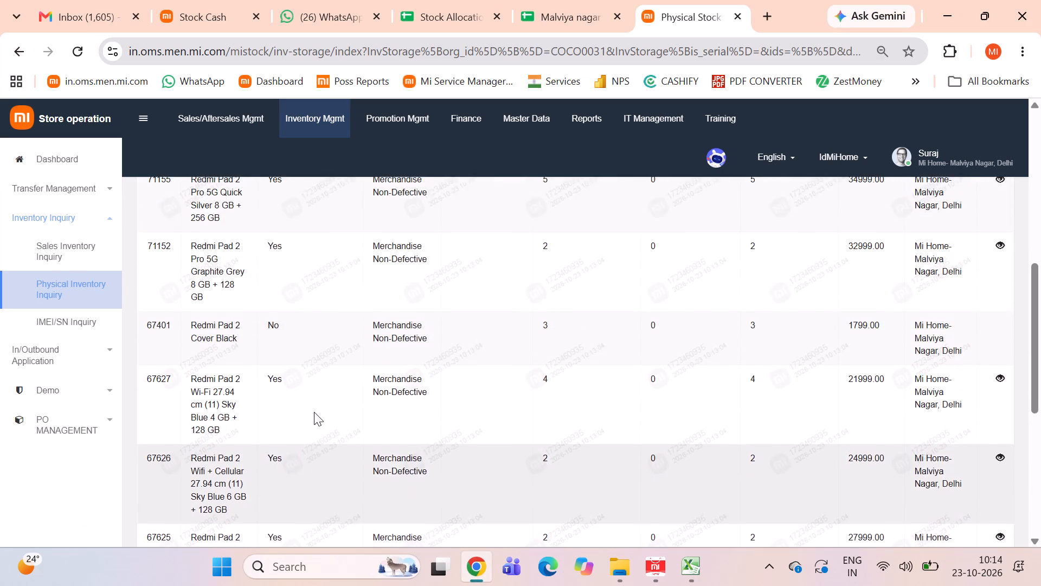
scroll(314, 412, "up", 1)
scroll(314, 412, "down", 6)
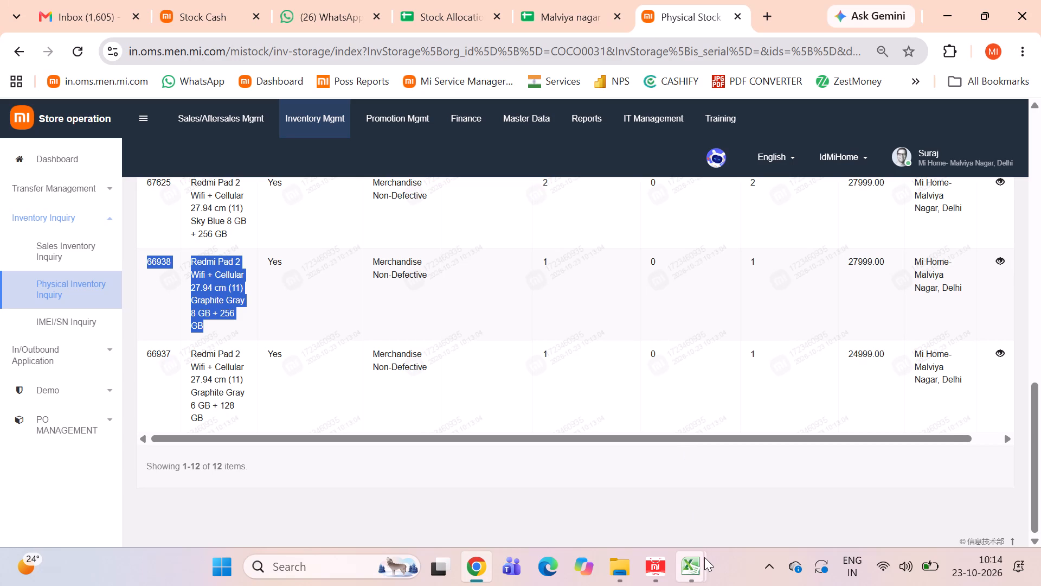
Switch to Book1 in Excel and select the SKU 66937 in B9.
left_click(818, 488)
key("Up")
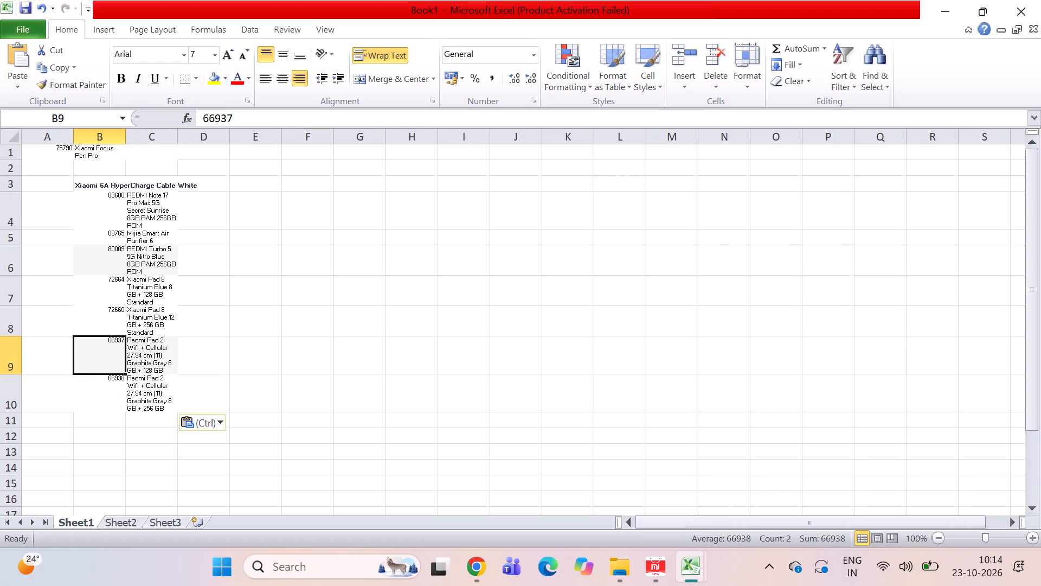
Copy B9:C10, the two Redmi Pad 2 Wifi + Cellular Graphite Gray products, from the Excel workbook into D13:E14 of Stock Allocation Mi Home.
key("shift+Right")
key("shift+Down")
key("ctrl+c")
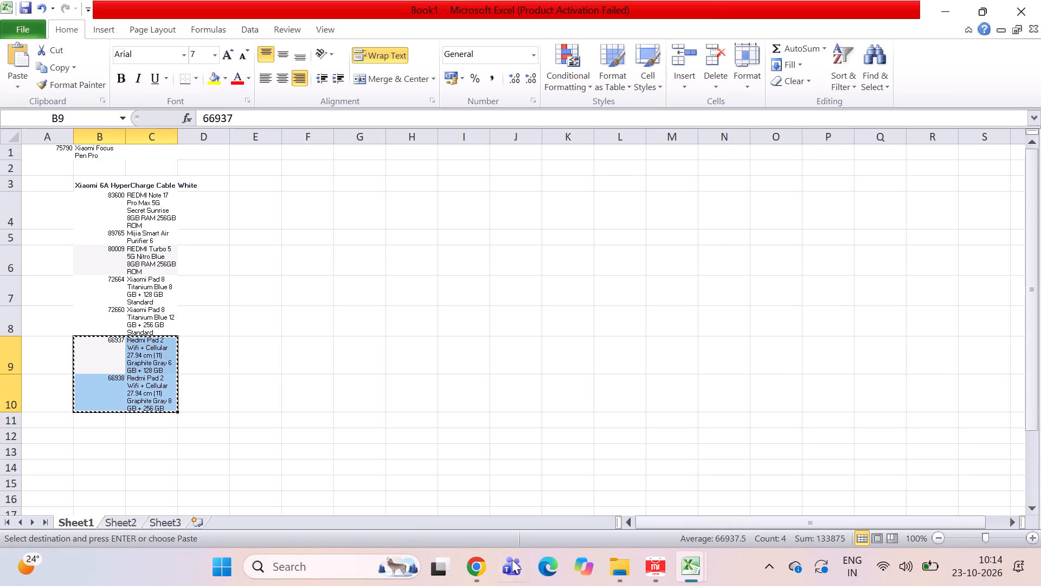
left_click(480, 570)
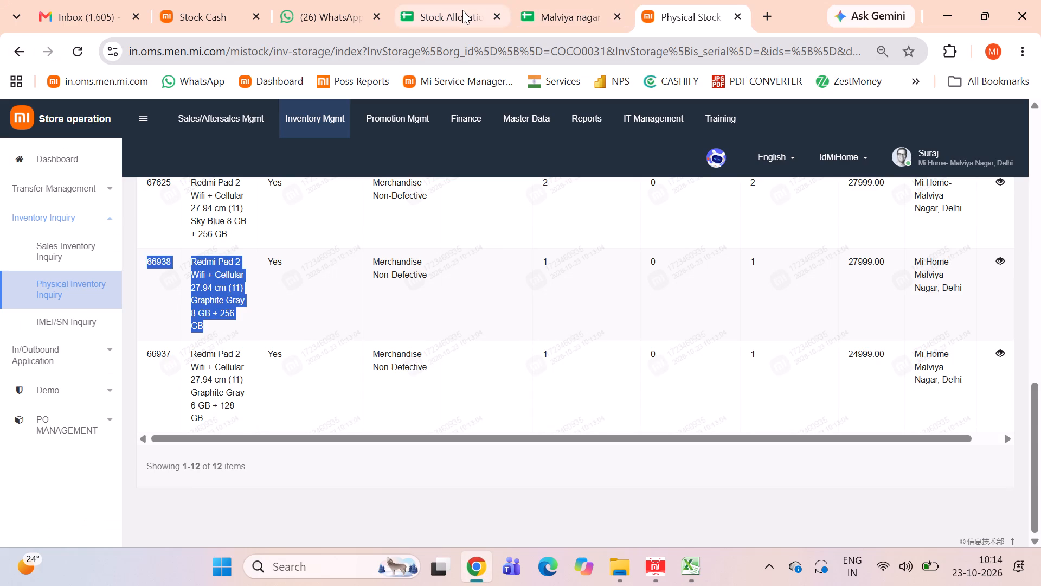
left_click(462, 10)
left_click(332, 340)
left_click(331, 343)
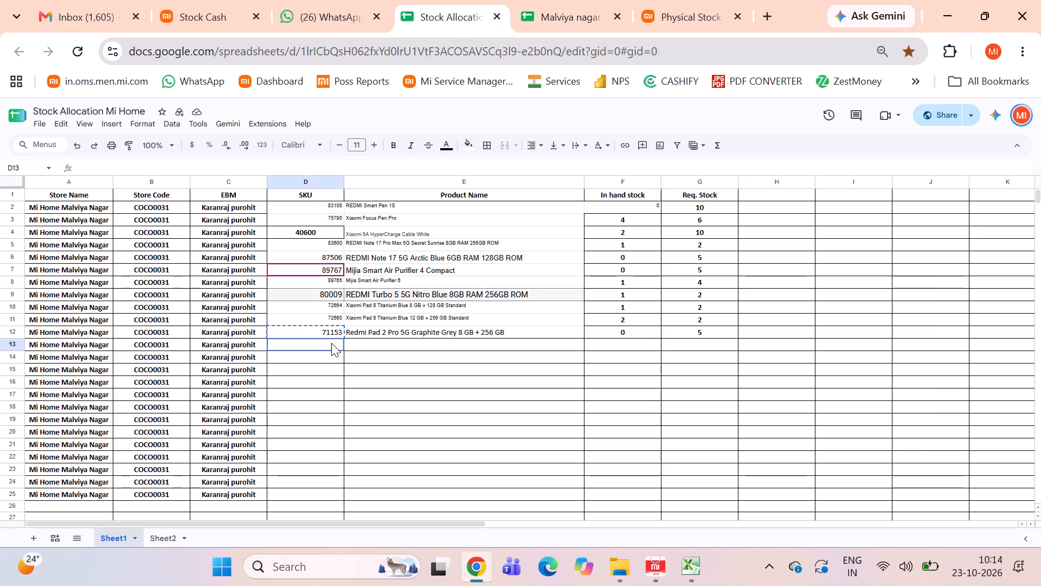
key("ctrl+v")
Enter in hand stock 1 for both Redmi Pad 2 Wifi + Cellular products in rows 13 and 14.
key("Right")
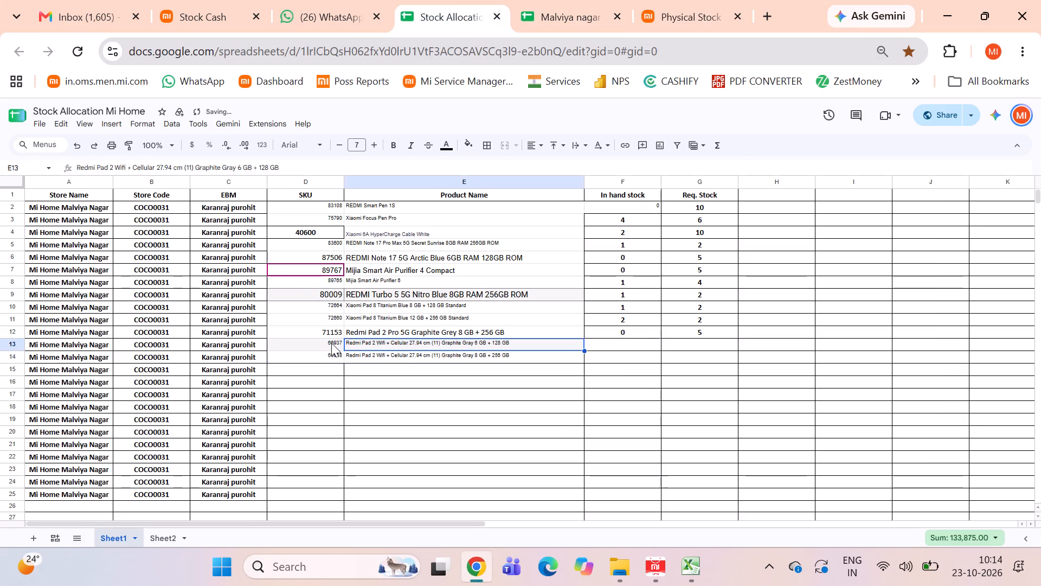
key("Right")
key("Right")
key("Left")
key("1")
key("Down")
key("1")
key("Down")
Enter requested stock 2 for both Redmi Pad 2 Wifi + Cellular products in rows 13 and 14.
key("Right")
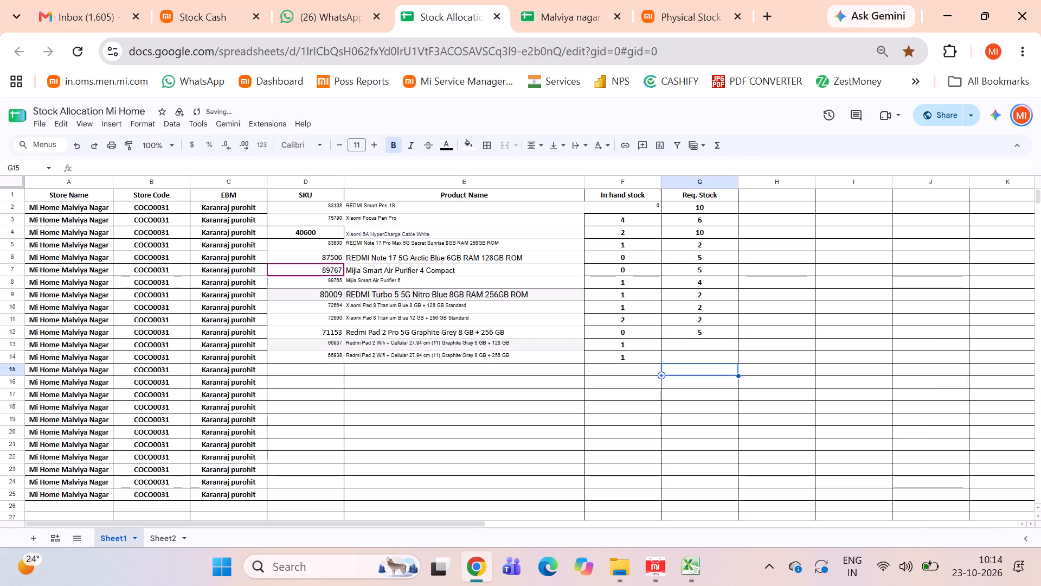
key("Right")
key("Up")
key("Up")
key("Left")
key("2")
key("Down")
key("2")
key("Down")
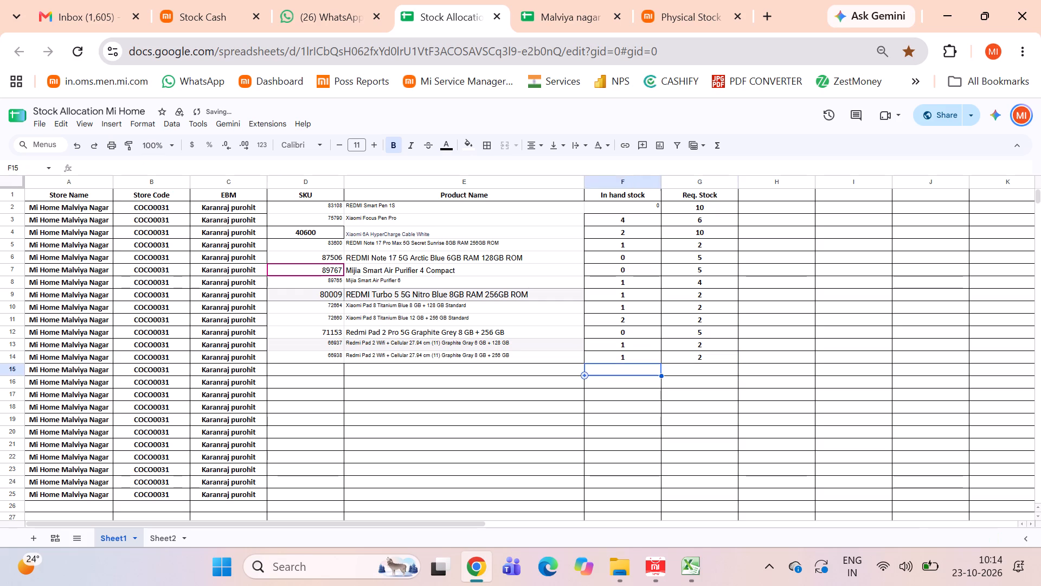
Make the SKU, product name and stock entries in D2:G14 bold.
key("Left")
key("Left")
key("Left")
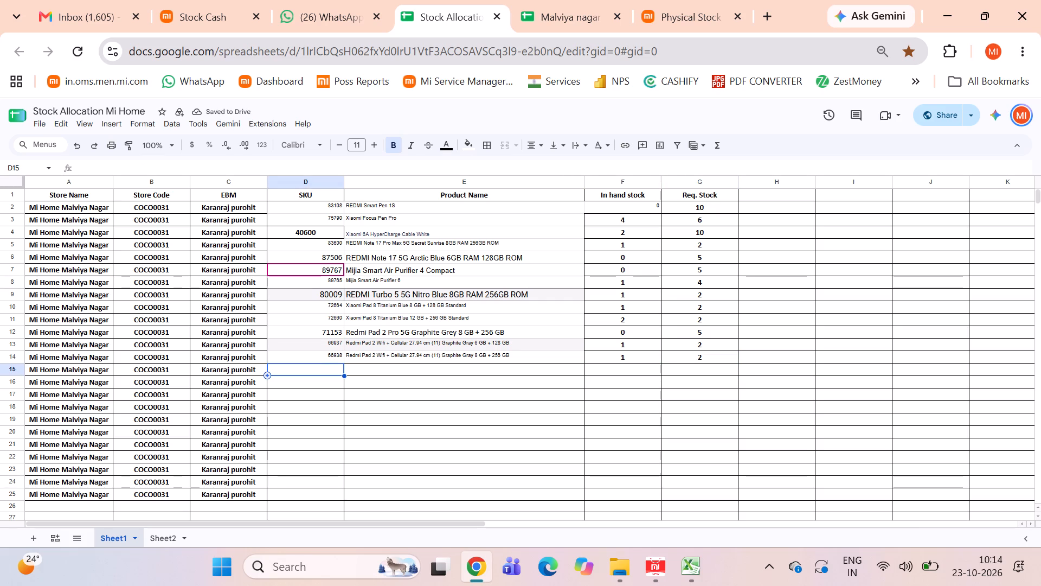
key("Up")
key("Up")
key("Up")
key("Up")
key("Up")
key("Up")
key("Up")
key("Up")
key("Up")
key("Up")
key("Up")
key("Up")
key("Up")
key("Up")
key("Up")
key("Up")
key("Up")
key("Up")
key("Down")
key("Left")
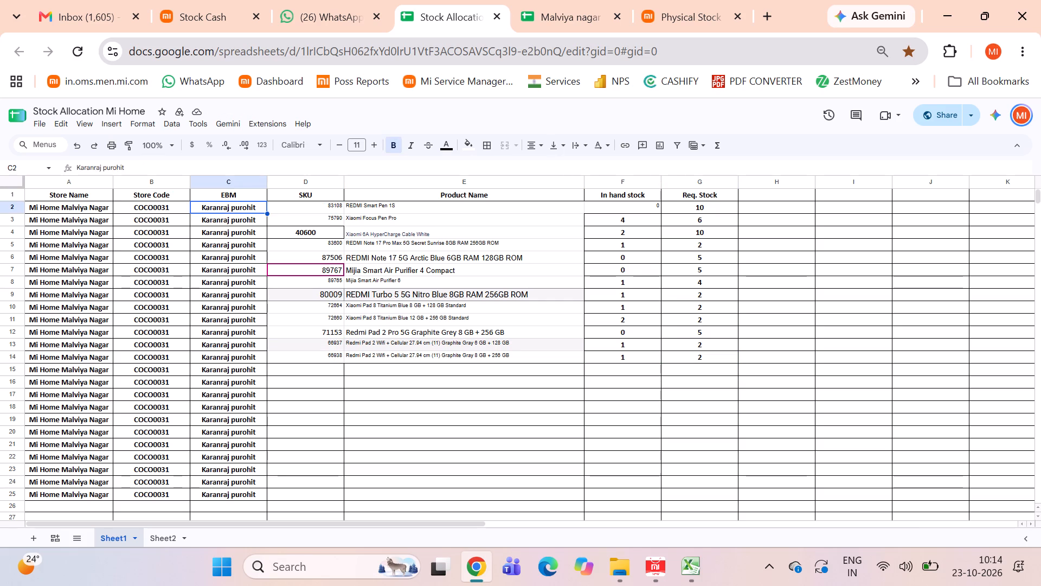
key("Right")
key("shift+Right")
key("shift+Right")
key("shift+Right")
key("shift+Down")
key("shift+Down")
key("ctrl+shift+Down")
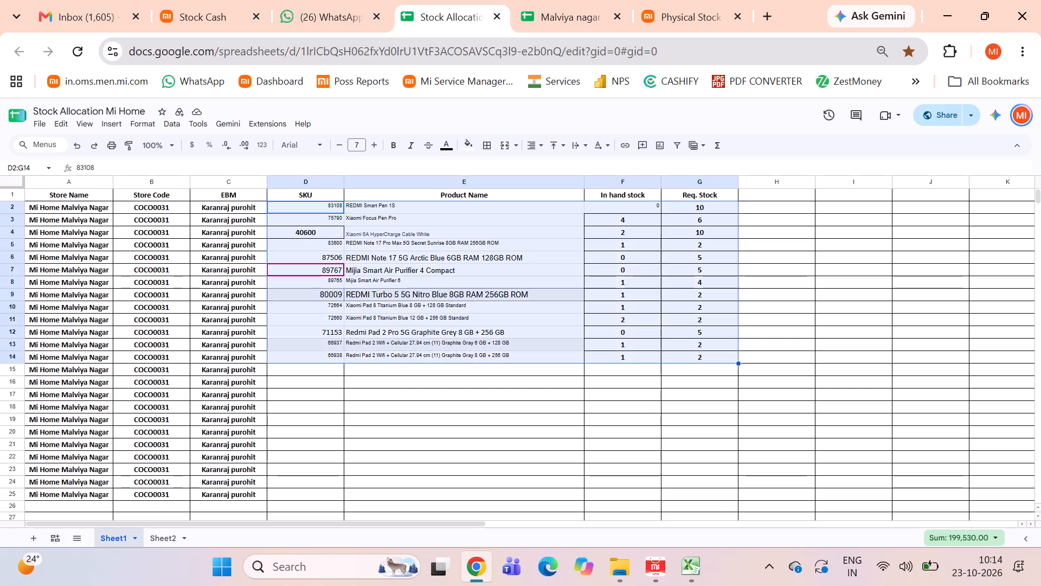
left_click(393, 143)
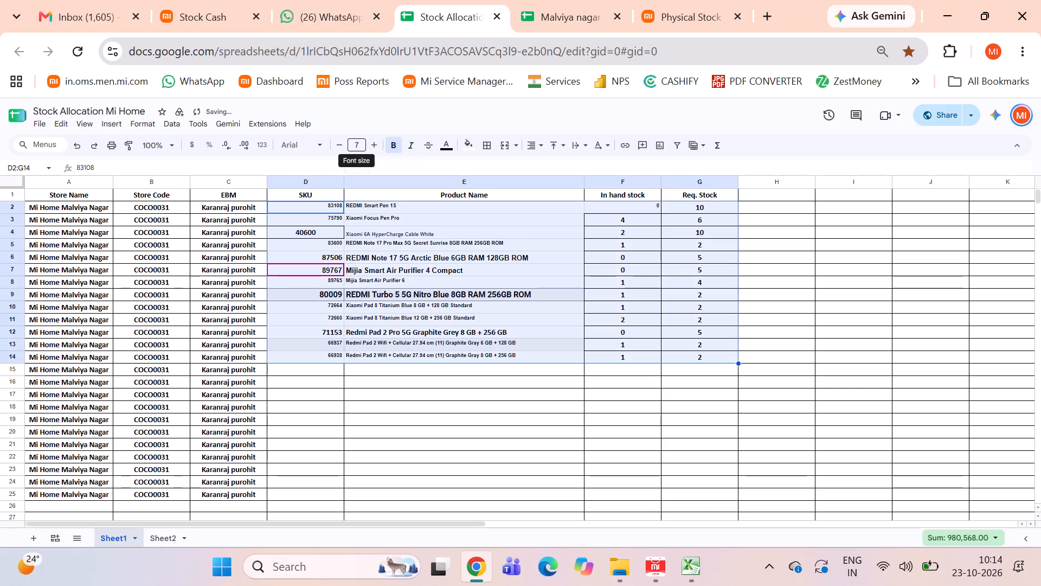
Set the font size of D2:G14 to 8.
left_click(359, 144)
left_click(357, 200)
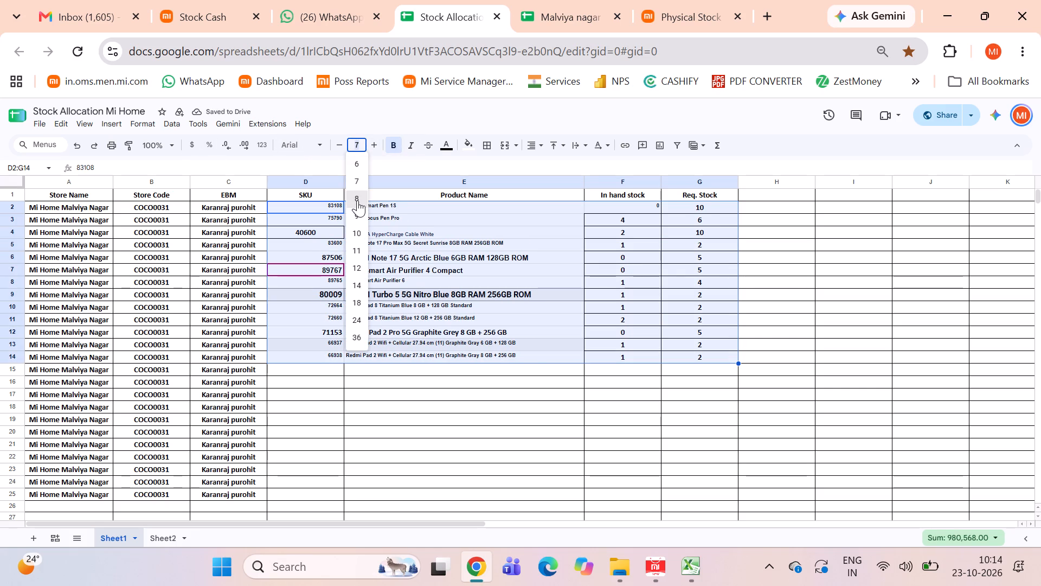
Centre the contents of D2:G14 horizontally and apply all borders to the range.
left_click(530, 144)
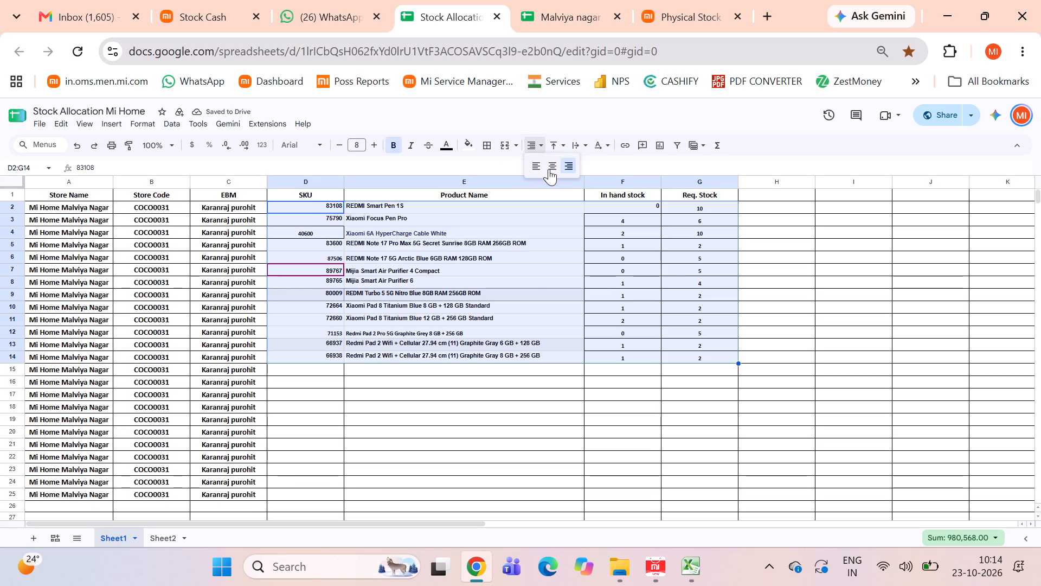
left_click(550, 168)
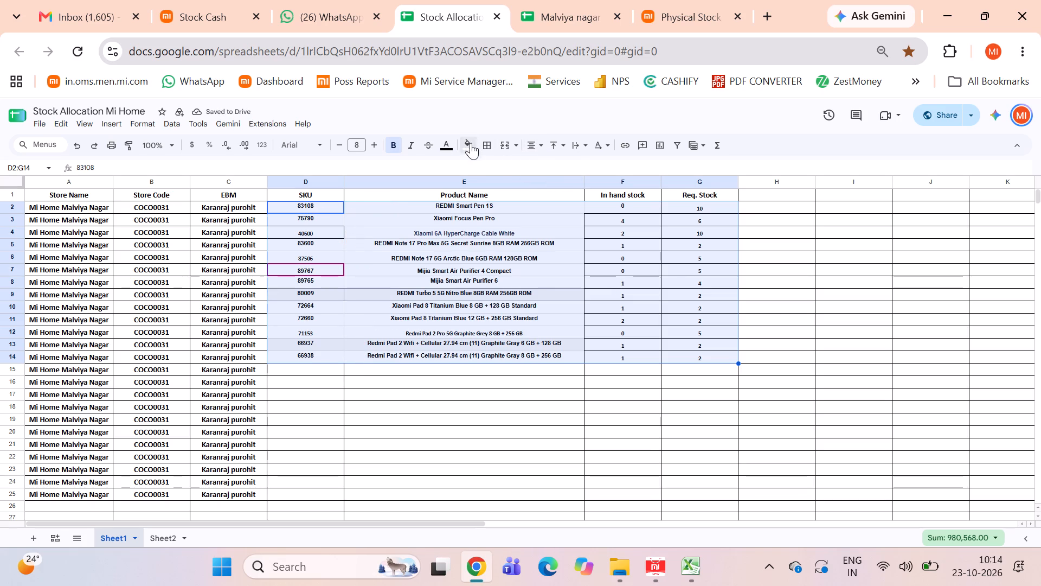
left_click(489, 144)
left_click(491, 170)
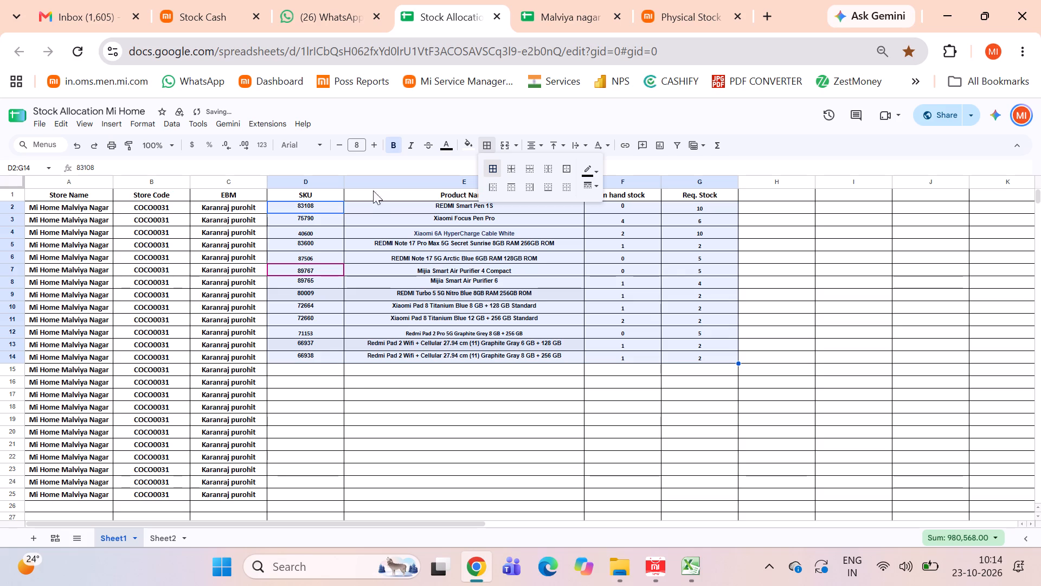
Set the font size of the whole allocation table below the header, A2:G25, to 11.
left_click(312, 251)
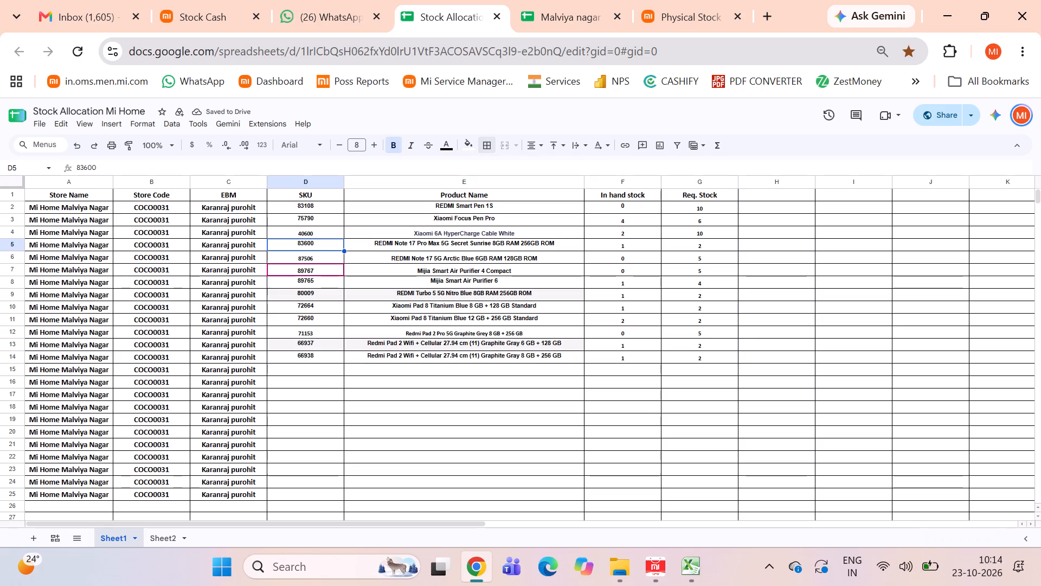
key("Up")
key("Up")
key("Up")
key("Up")
key("Down")
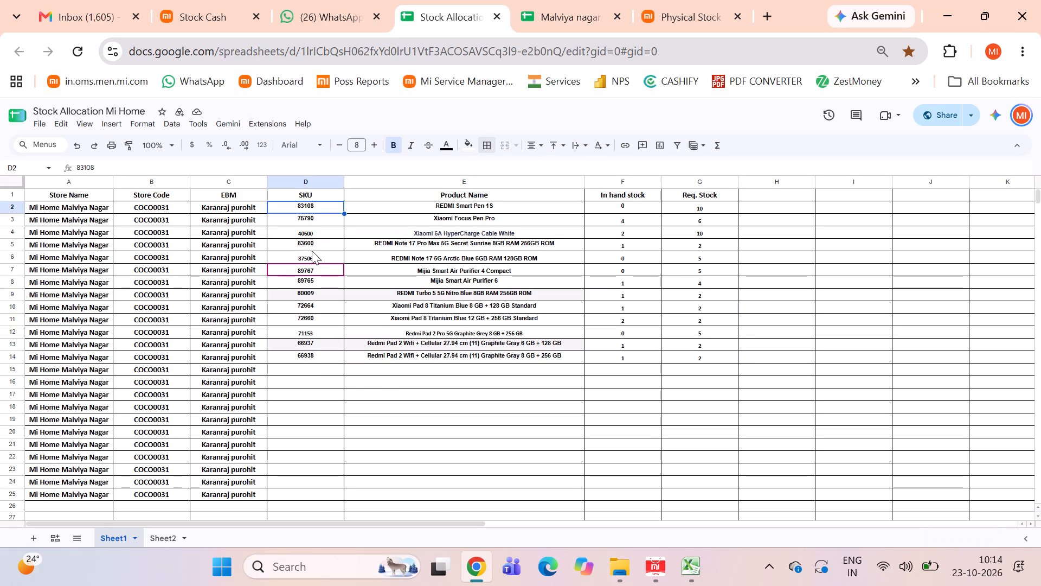
key("Left")
key("Left")
key("Left")
key("Left")
key("shift+Right")
key("shift+Right")
key("shift+Right")
key("shift+Right")
key("shift+Right")
key("shift+Right")
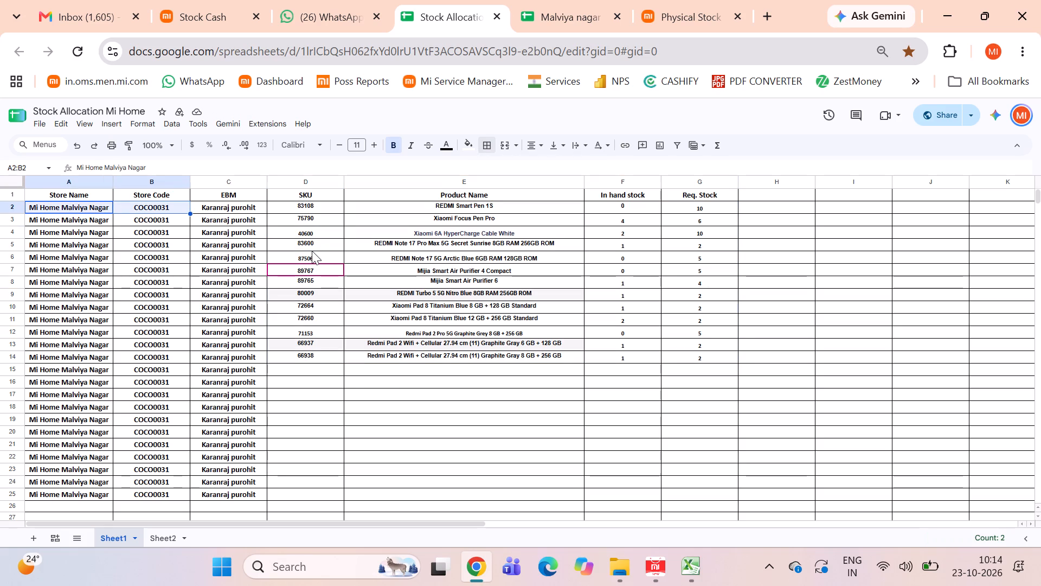
key("ctrl+shift+Down")
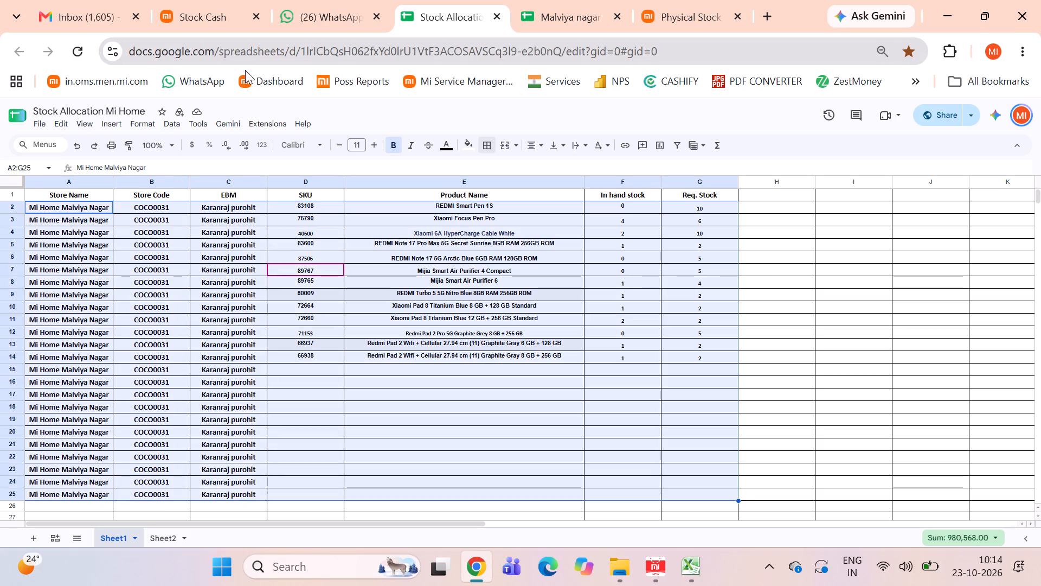
left_click(364, 142)
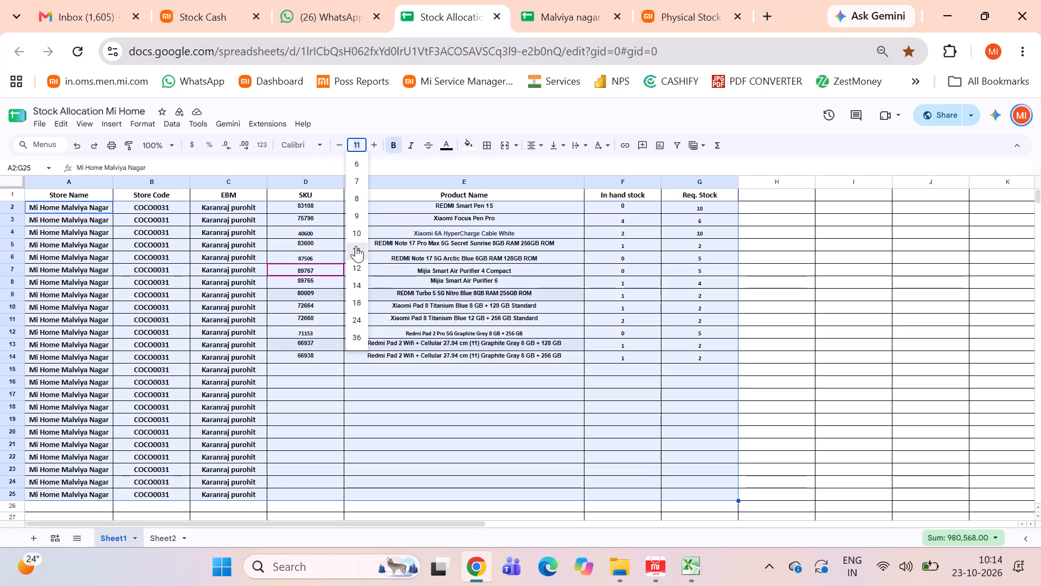
left_click(356, 246)
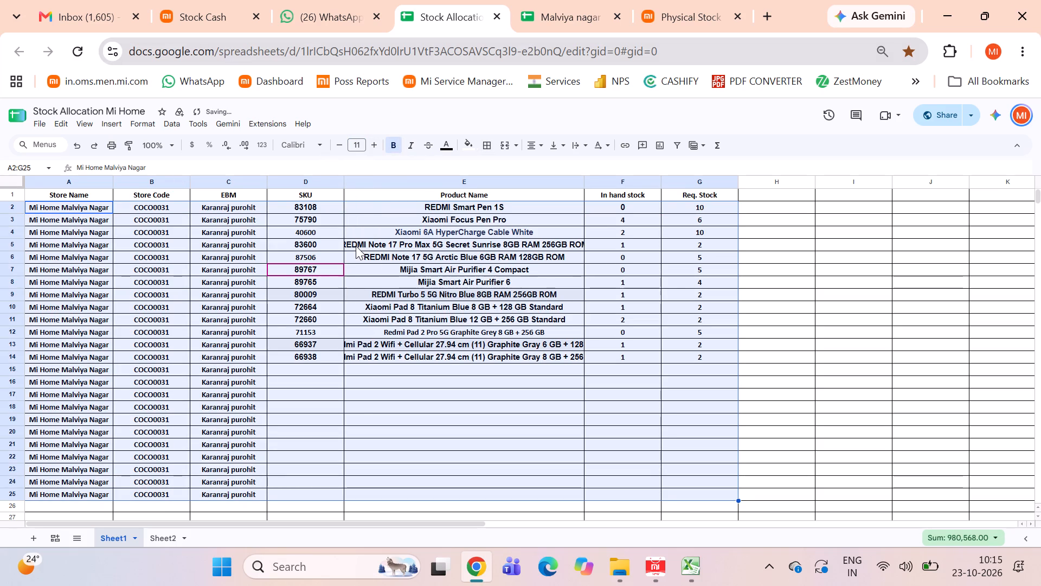
Fit the Product Name column width to its contents.
double_click(582, 180)
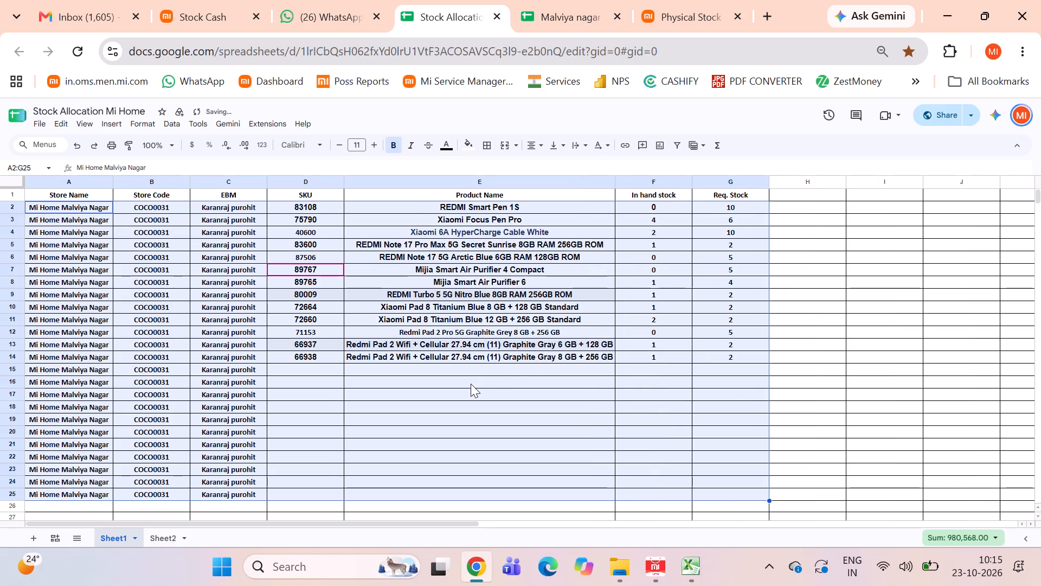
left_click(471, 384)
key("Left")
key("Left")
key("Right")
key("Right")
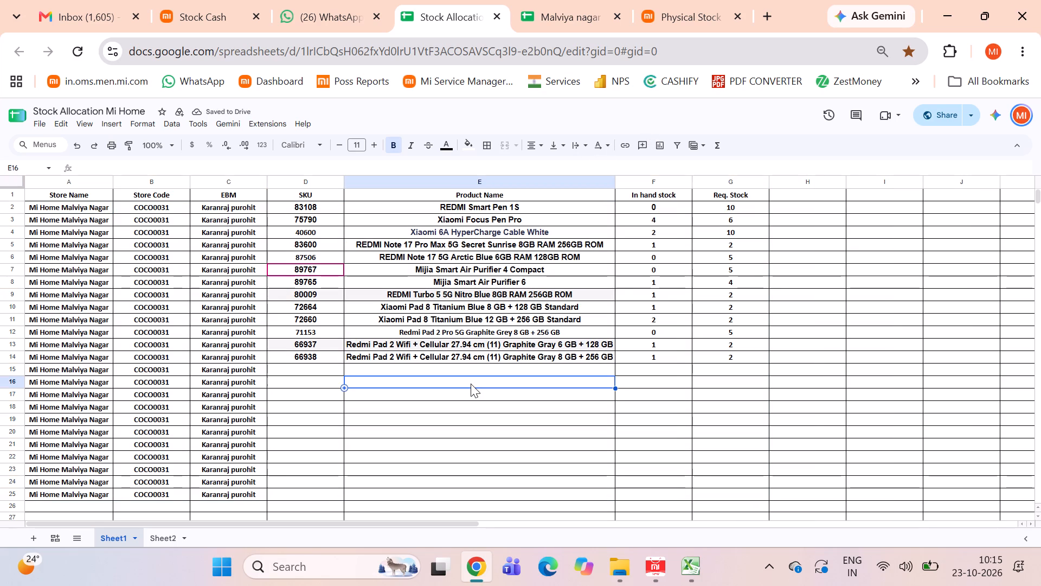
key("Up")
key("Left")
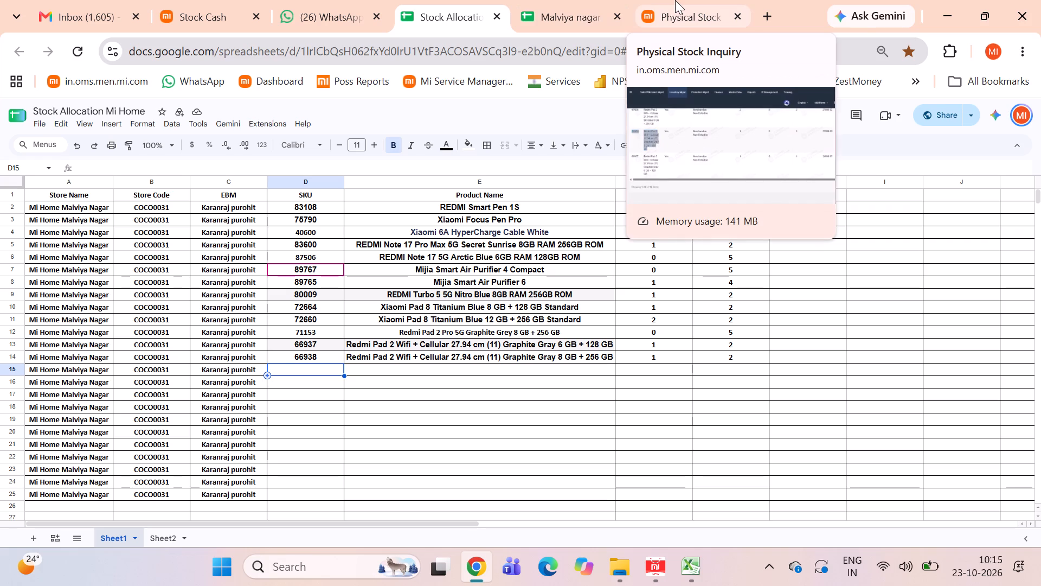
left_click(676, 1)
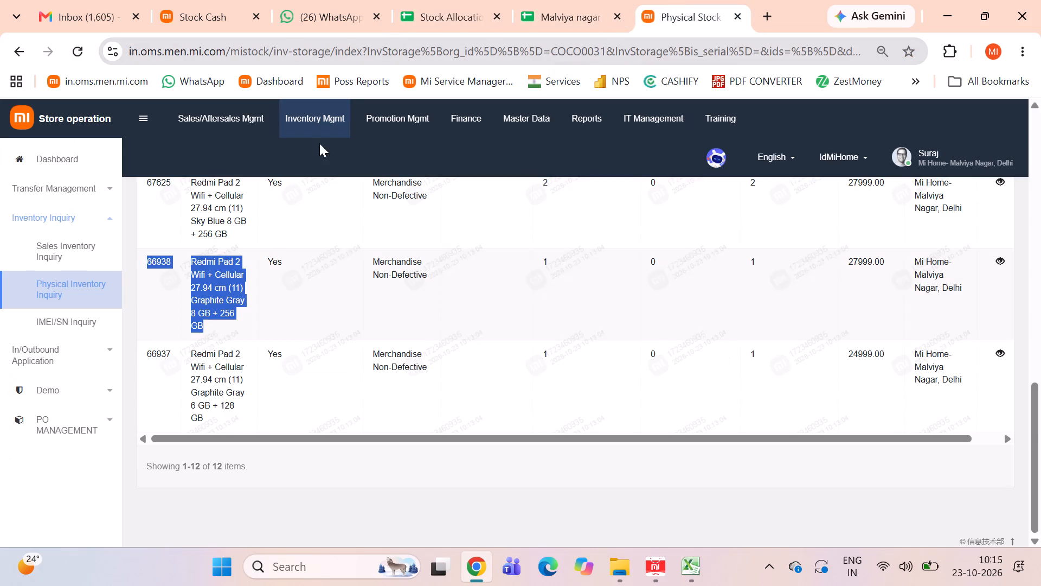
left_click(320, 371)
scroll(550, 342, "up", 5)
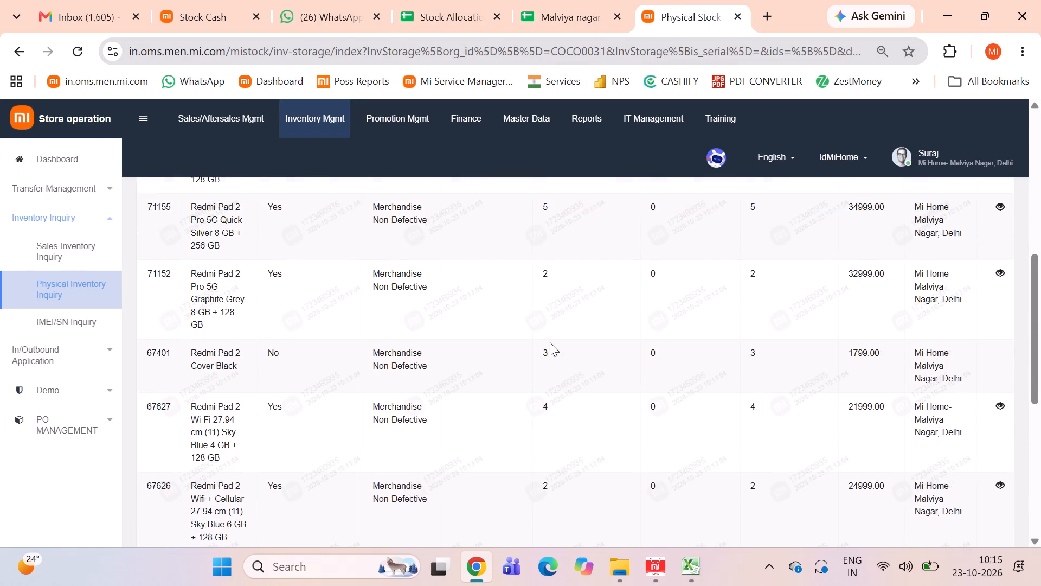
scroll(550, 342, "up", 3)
Search the Malviya Nagar master file for "fx pro" and copy the ID and product name of the 43-inch FX Pro QLED TV.
left_click(551, 12)
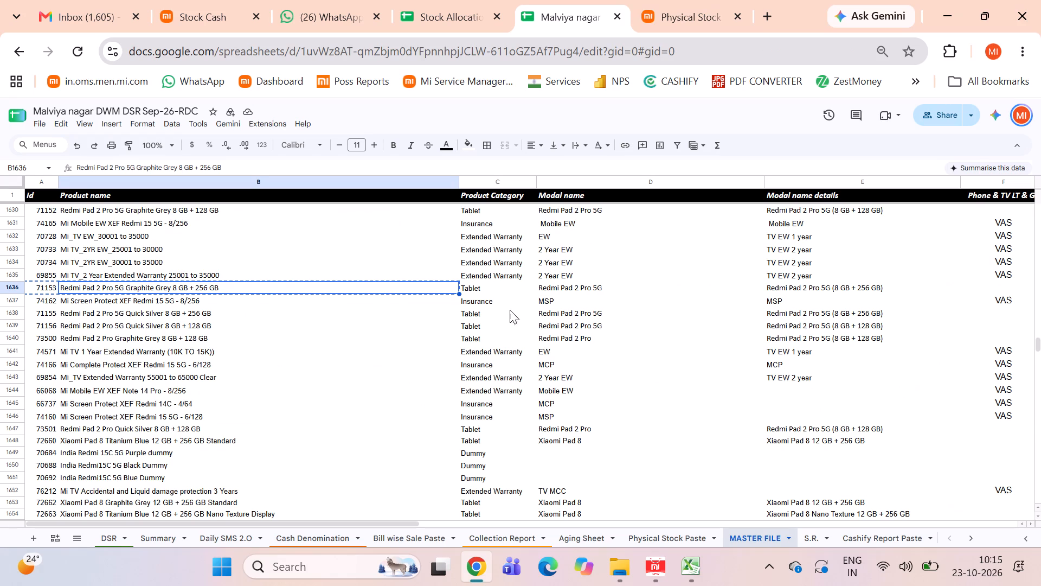
scroll(858, 239, "up", 12)
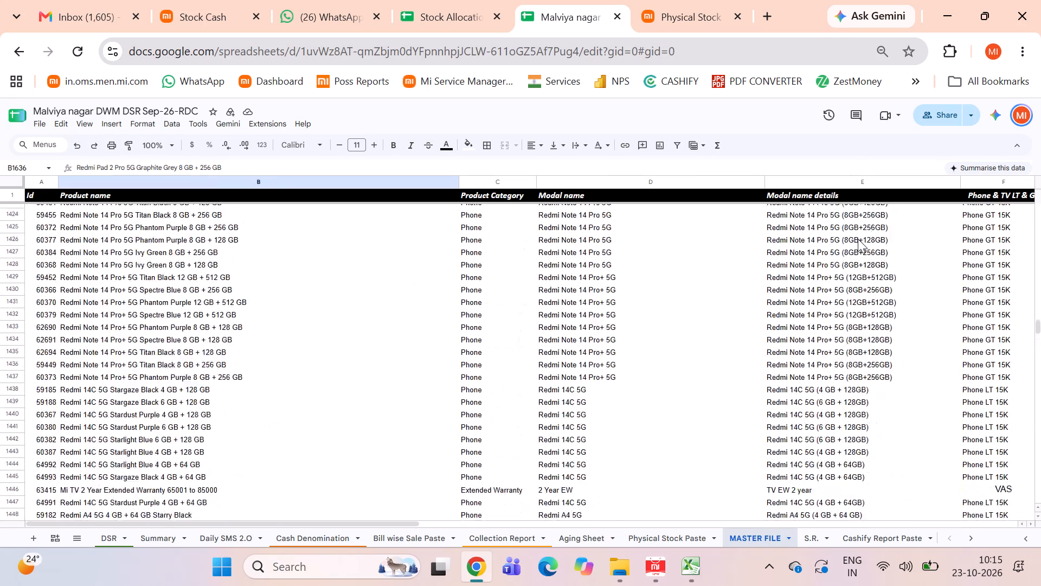
key("ctrl+f")
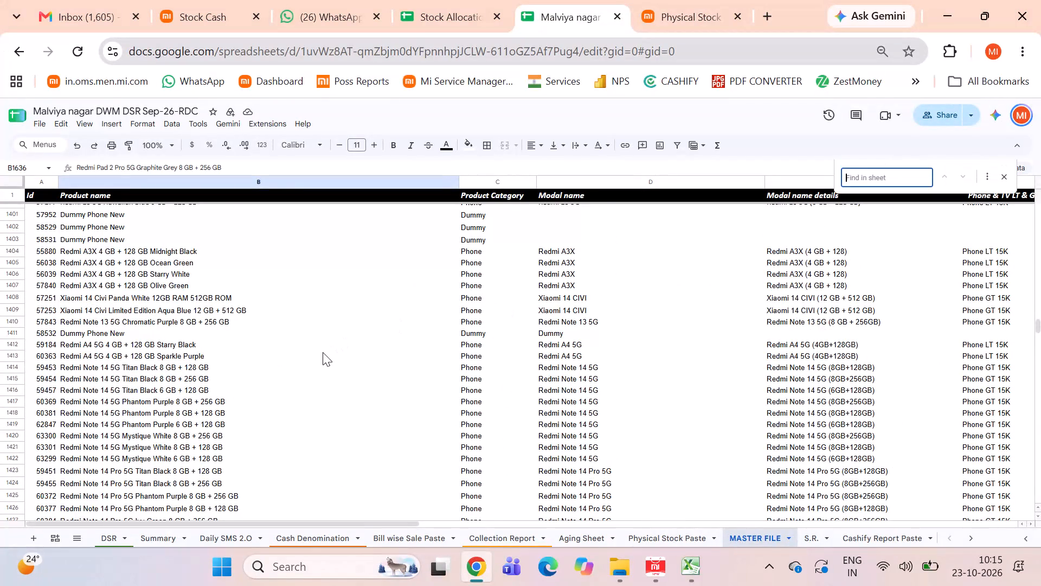
type("fx")
key("space")
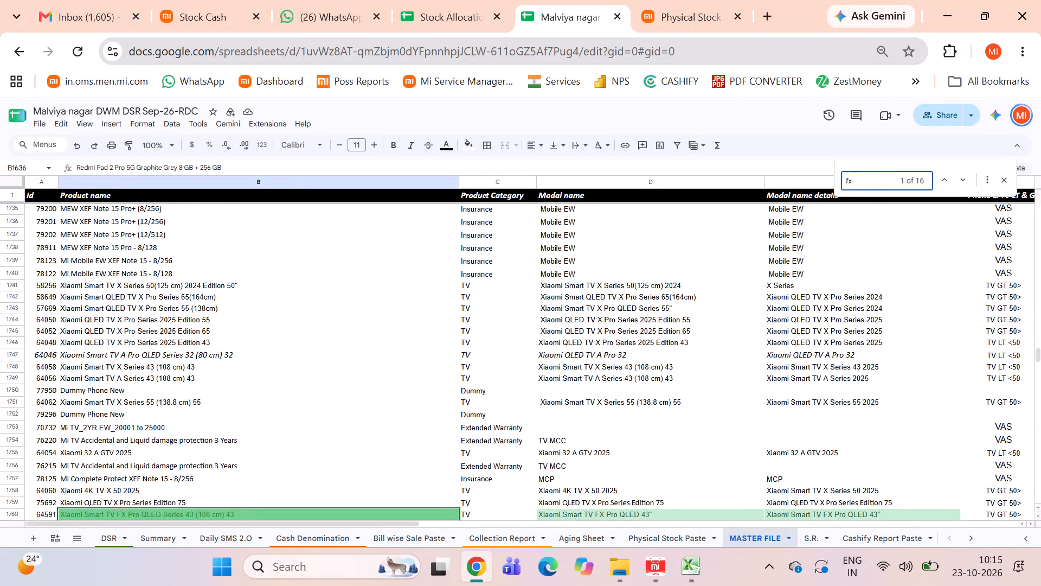
type("pro")
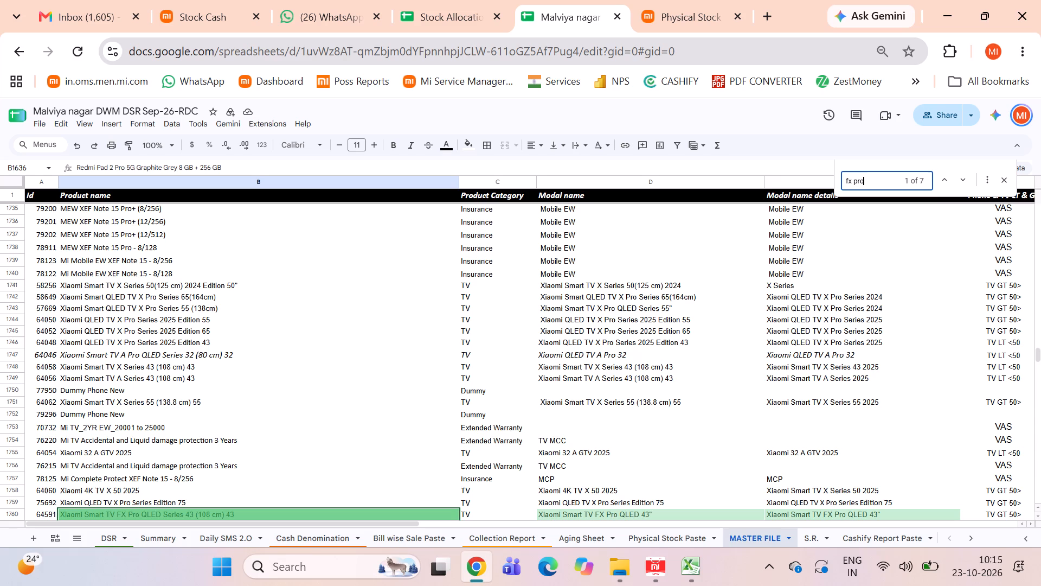
left_click(45, 516)
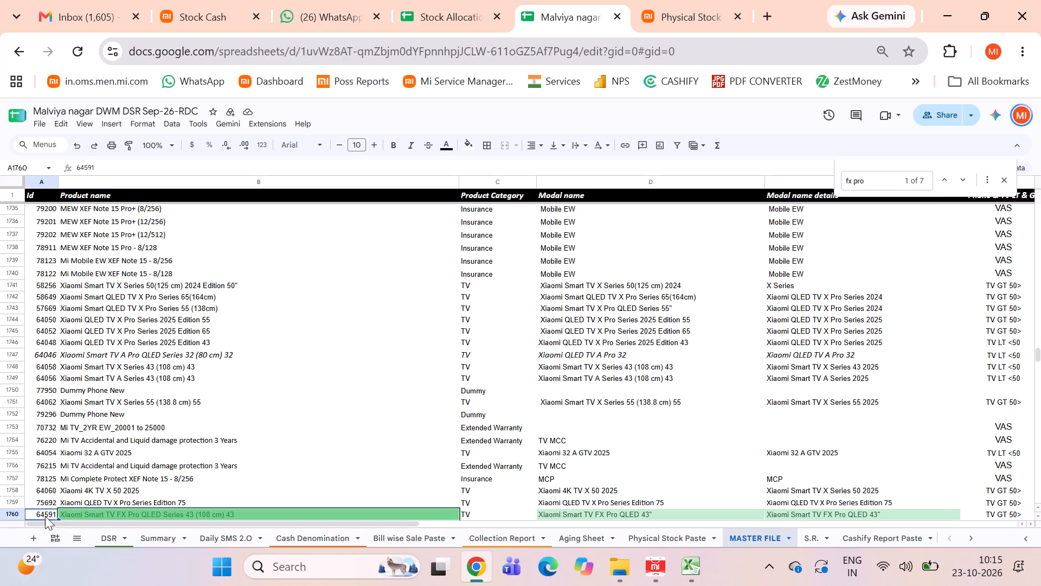
key("shift+Right")
key("ctrl+c")
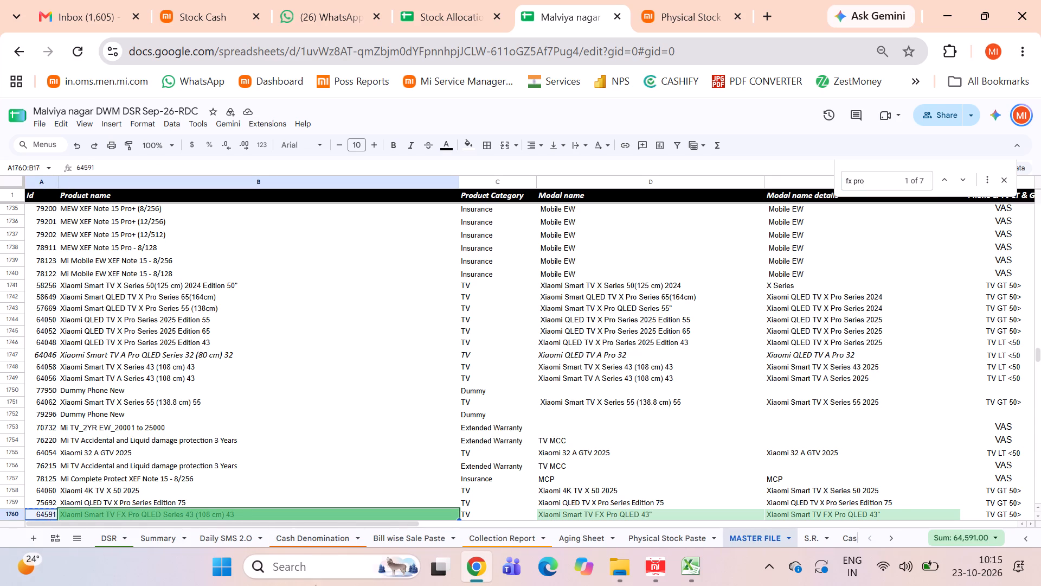
Paste the 43-inch TV's SKU and name into row 15 of Stock Allocation Mi Home, with in-hand stock 0 and requested stock 2.
left_click(422, 10)
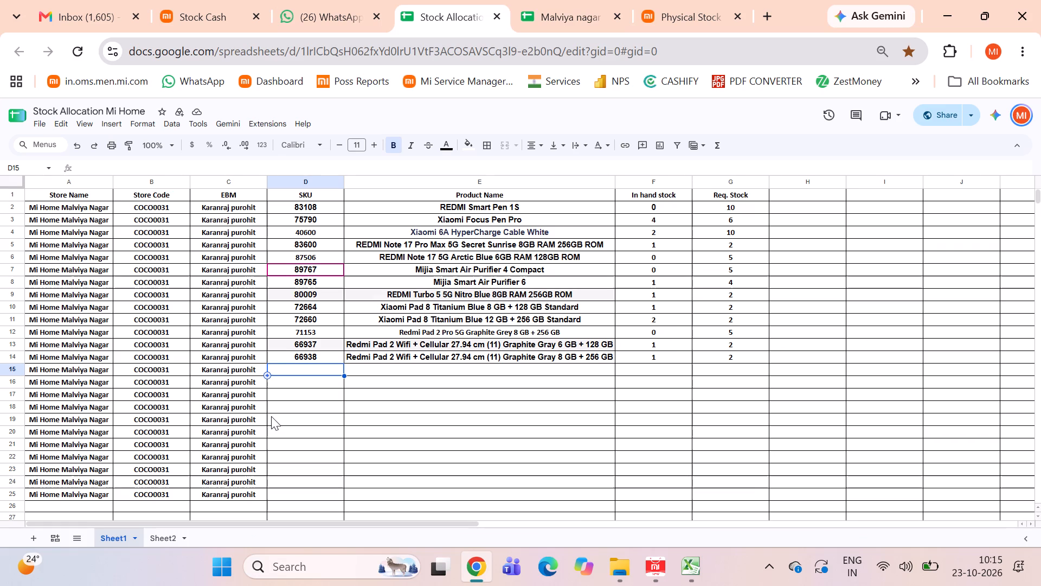
key("ctrl+v")
key("Right")
key("Right")
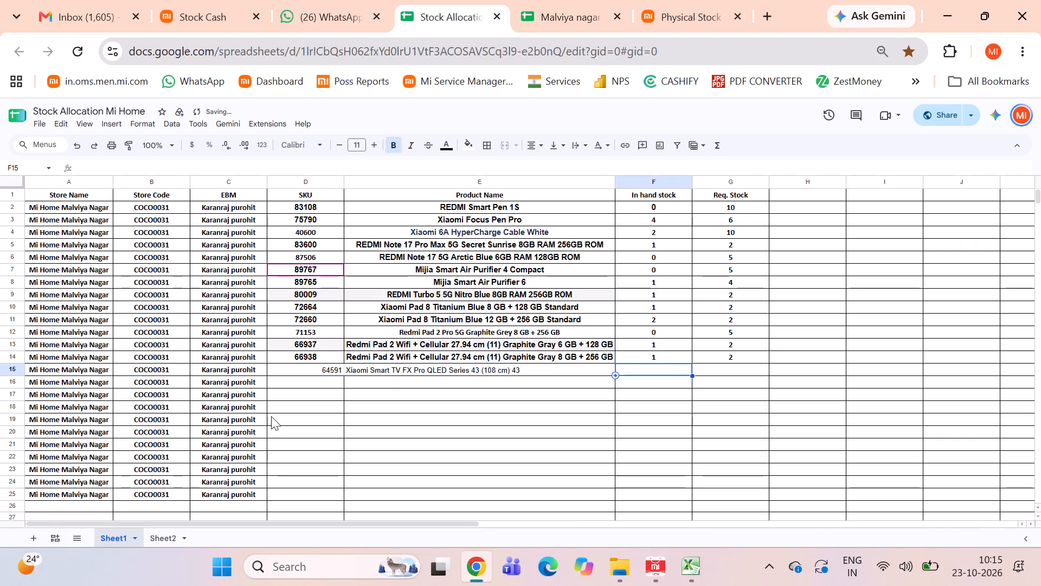
key("0")
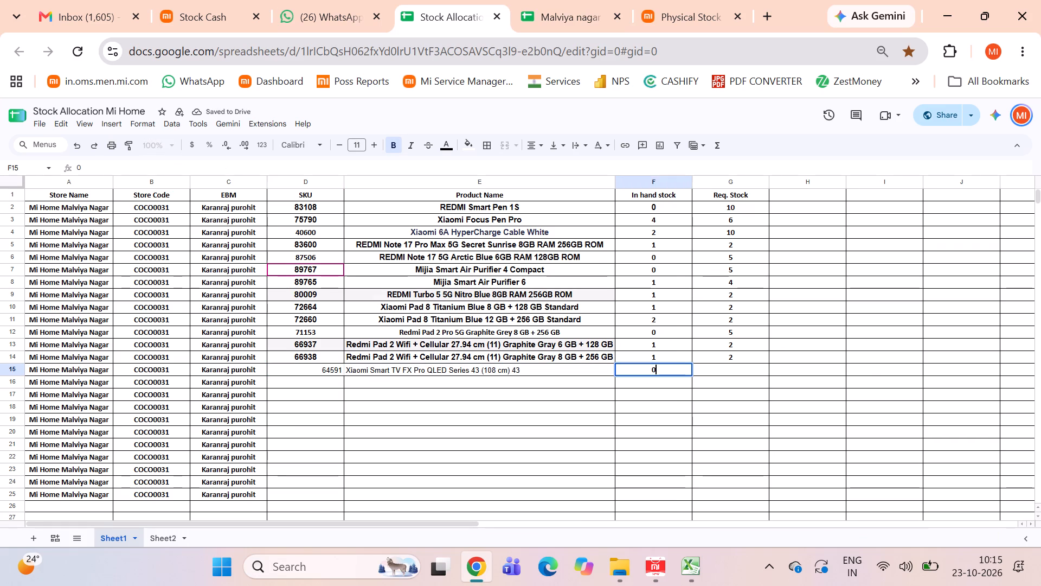
key("Right")
key("2")
key("Left")
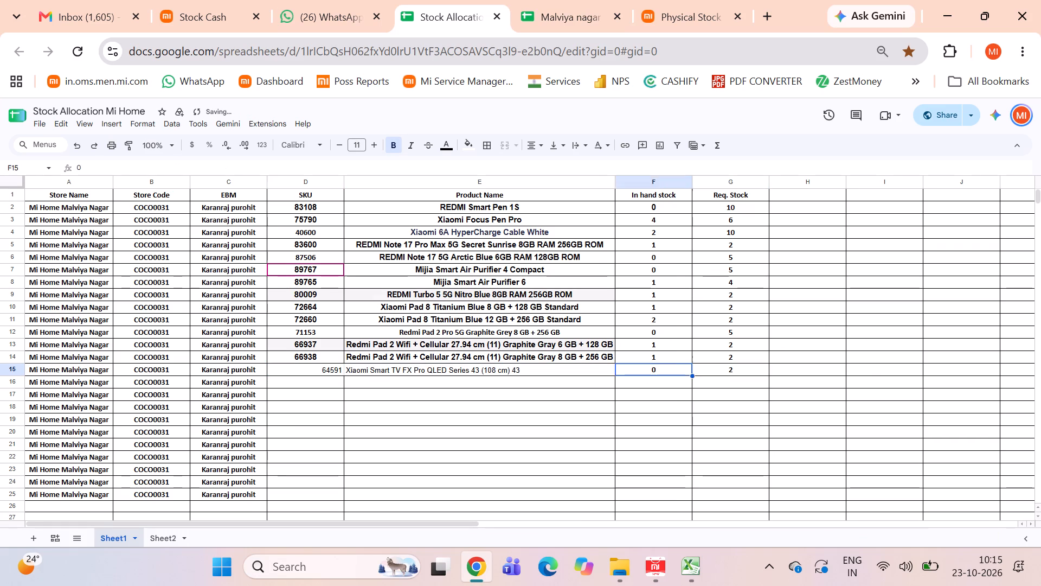
key("Left")
key("Left")
key("Down")
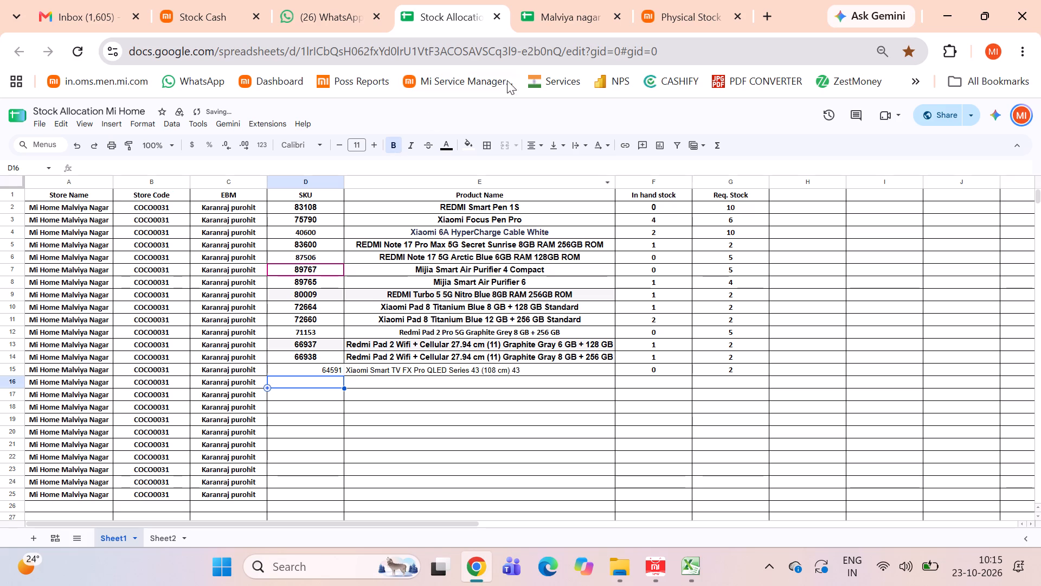
Go through the "fx pro" matches in the master file to the 55-inch FX Pro QLED TV and copy its ID and product name.
left_click(569, 6)
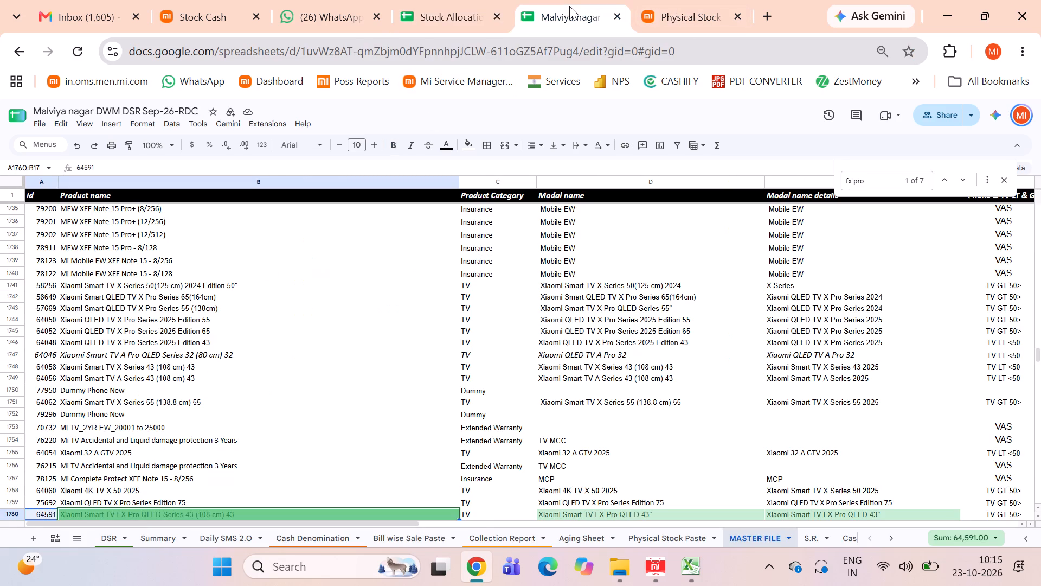
key("Return")
key("Return")
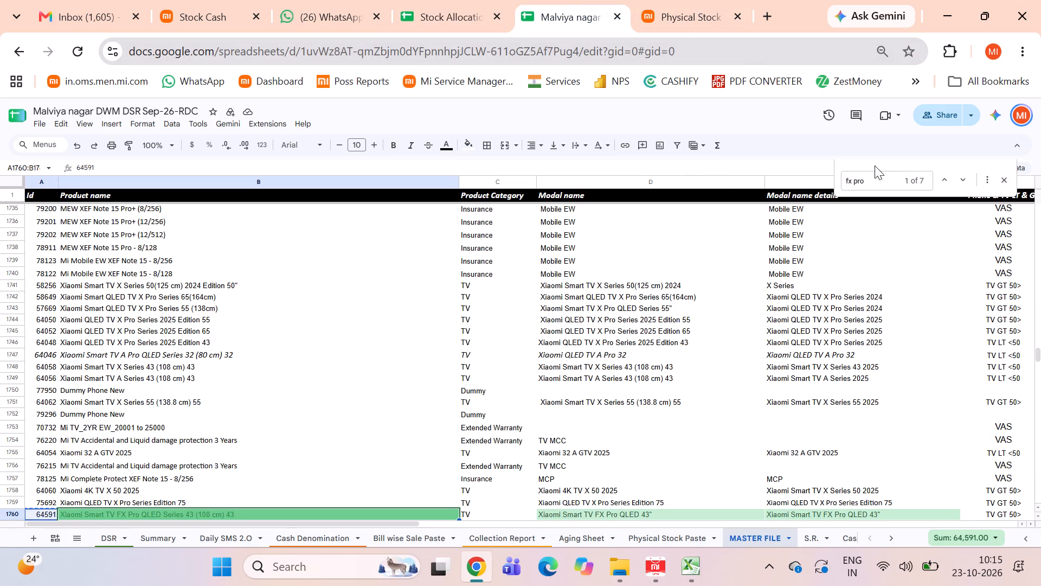
left_click(873, 177)
key("Return")
key("Return")
key("Return")
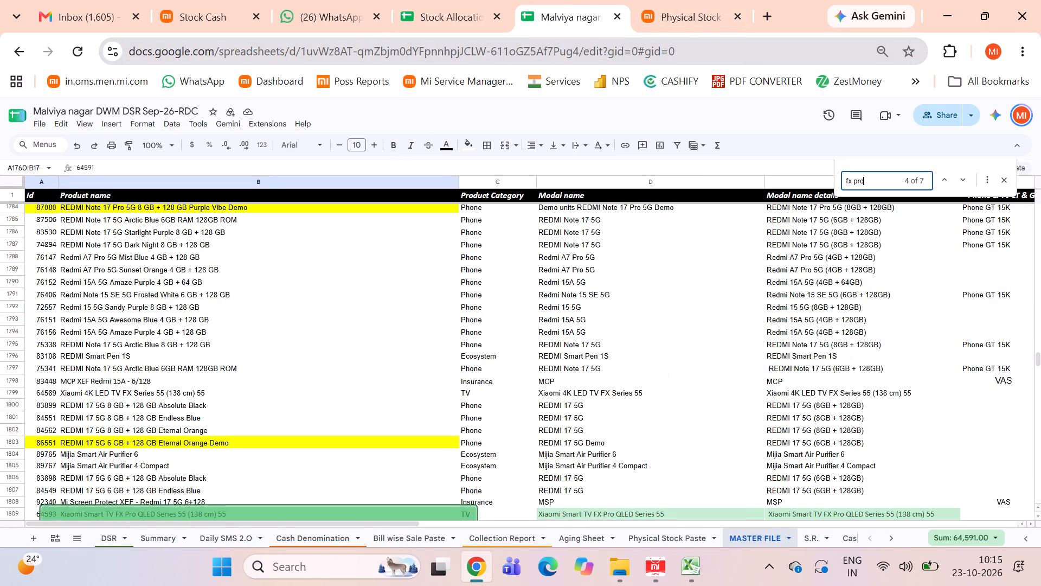
left_click(42, 516)
key("shift+Right")
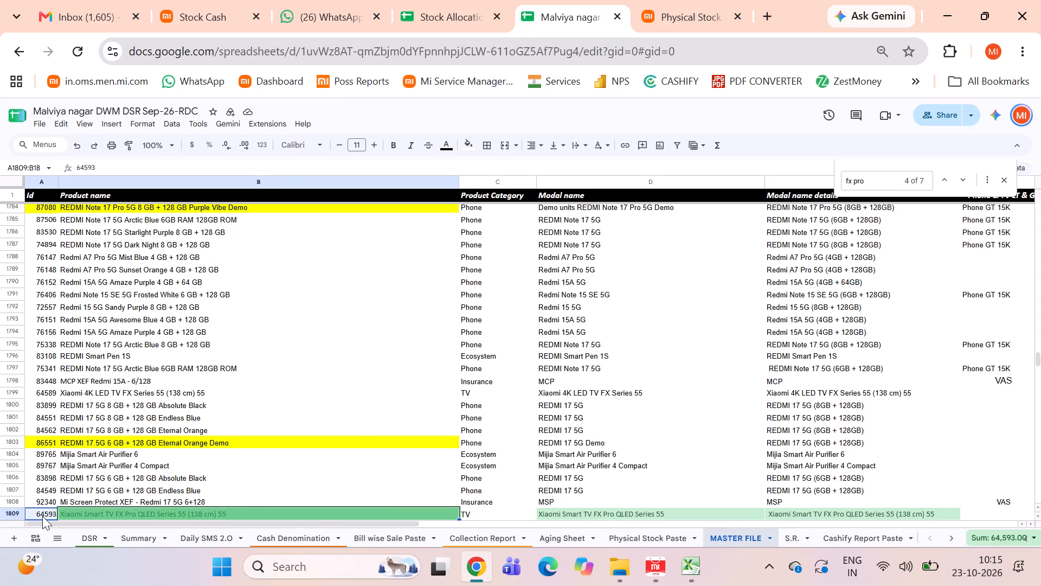
key("ctrl+c")
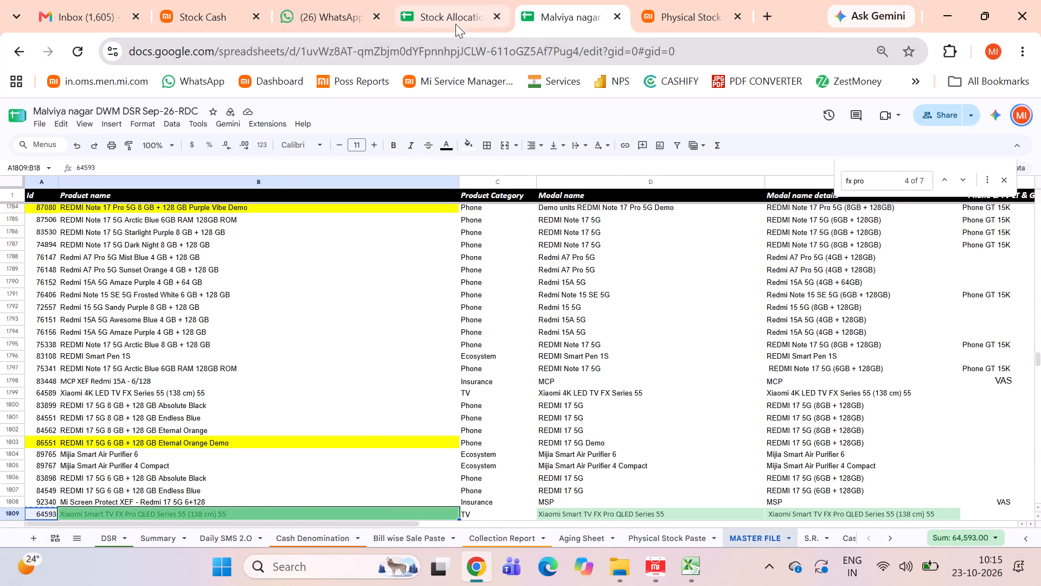
Paste the 55-inch TV's SKU and name into row 16 of the allocation sheet, with in-hand stock 0 and requested stock 2.
left_click(452, 20)
key("ctrl+v")
key("Right")
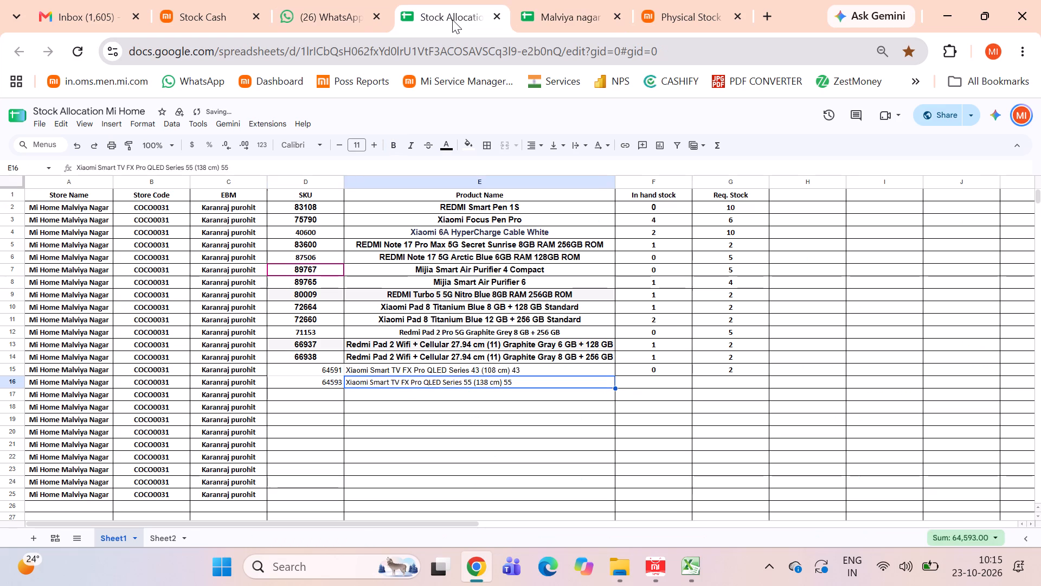
key("Right")
key("0")
key("Right")
key("2")
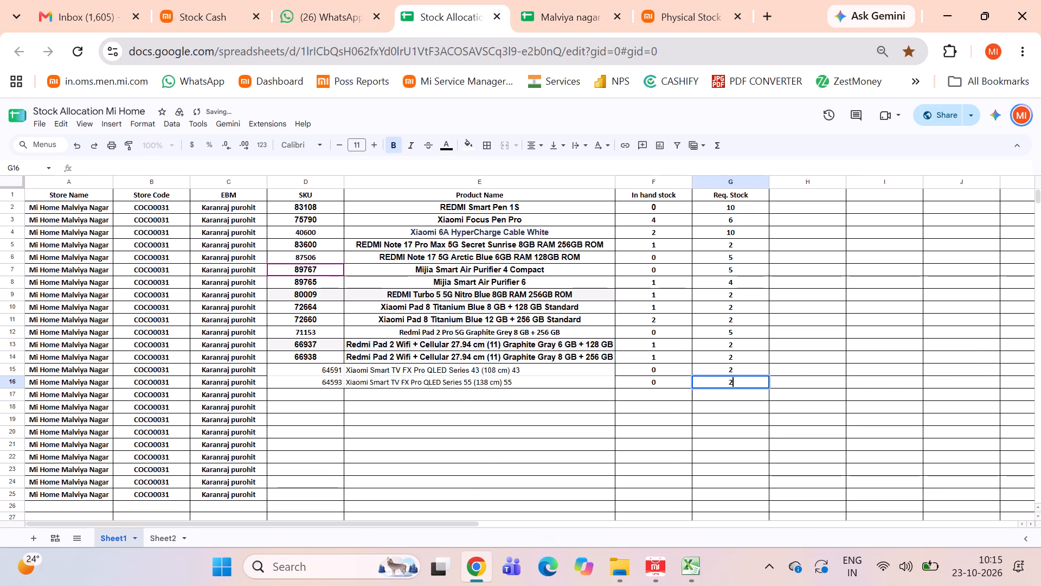
Format D14:G16 with font size 11, bold text and horizontal centring.
key("Left")
key("Left")
key("Left")
key("Up")
key("Up")
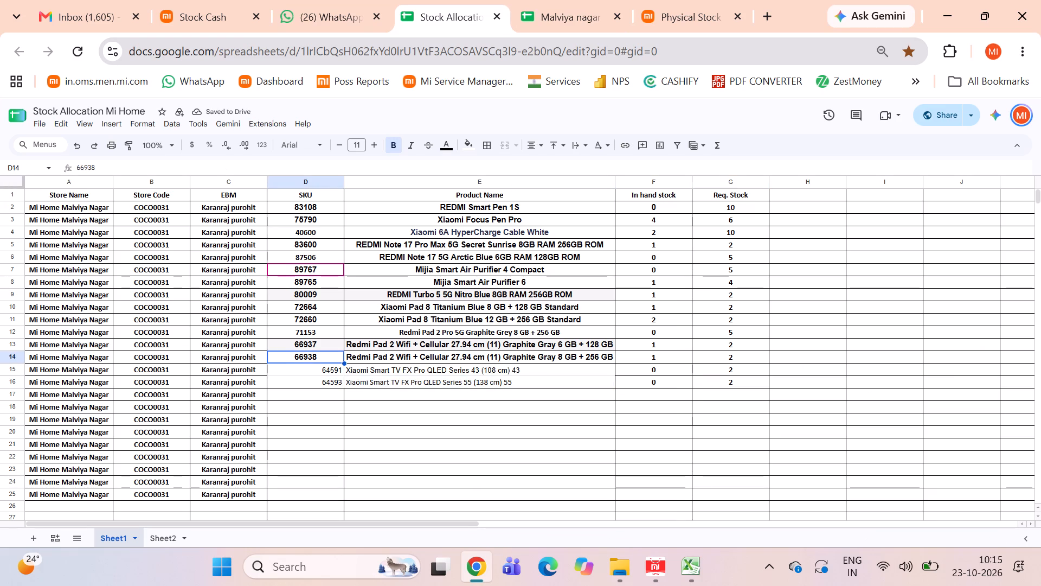
key("shift+Right")
key("shift+Right")
key("shift+Right")
key("shift+Down")
key("shift+Down")
key("shift+Down")
key("shift+Up")
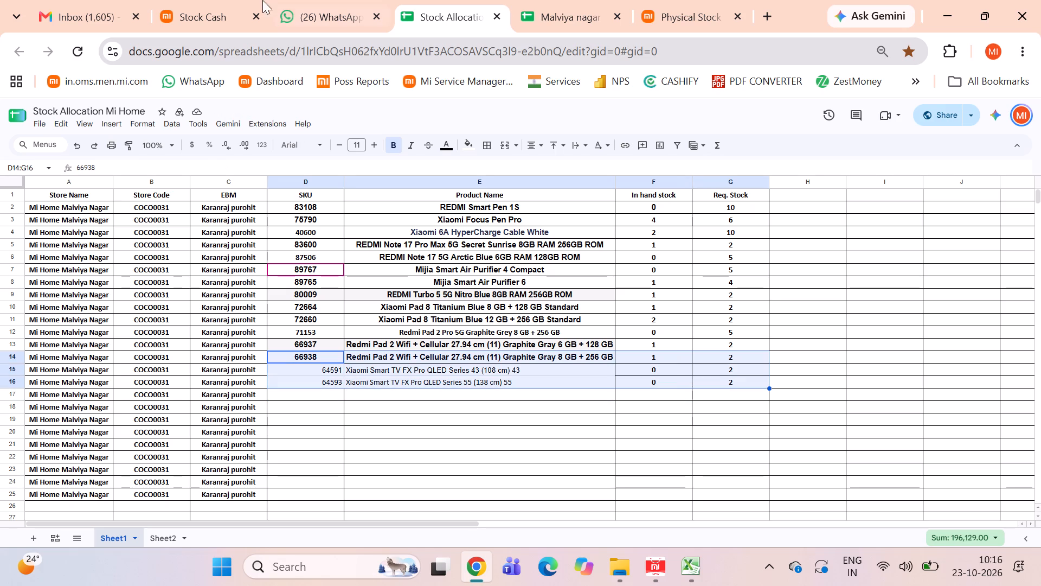
left_click(361, 143)
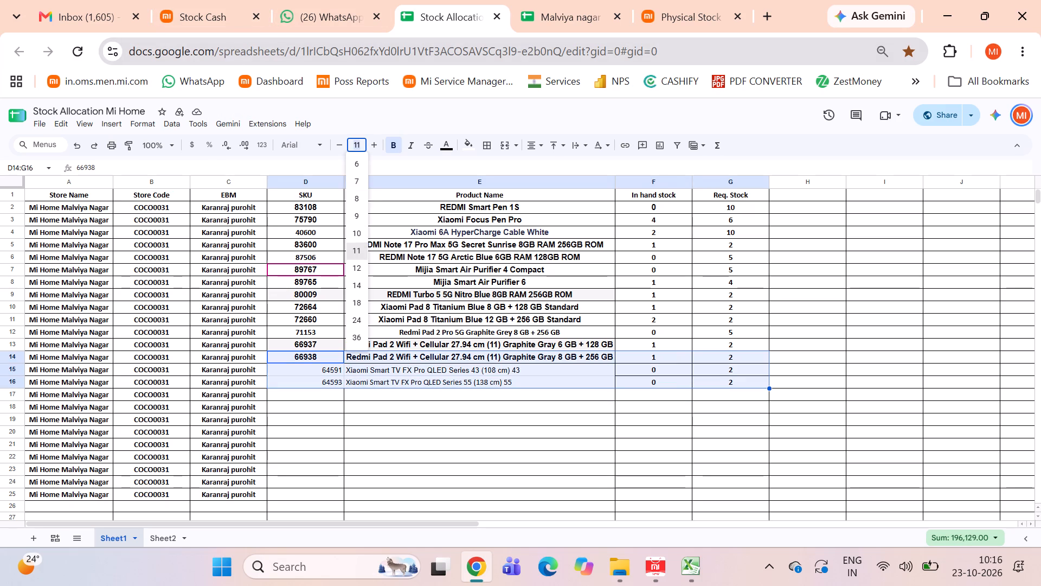
left_click(359, 252)
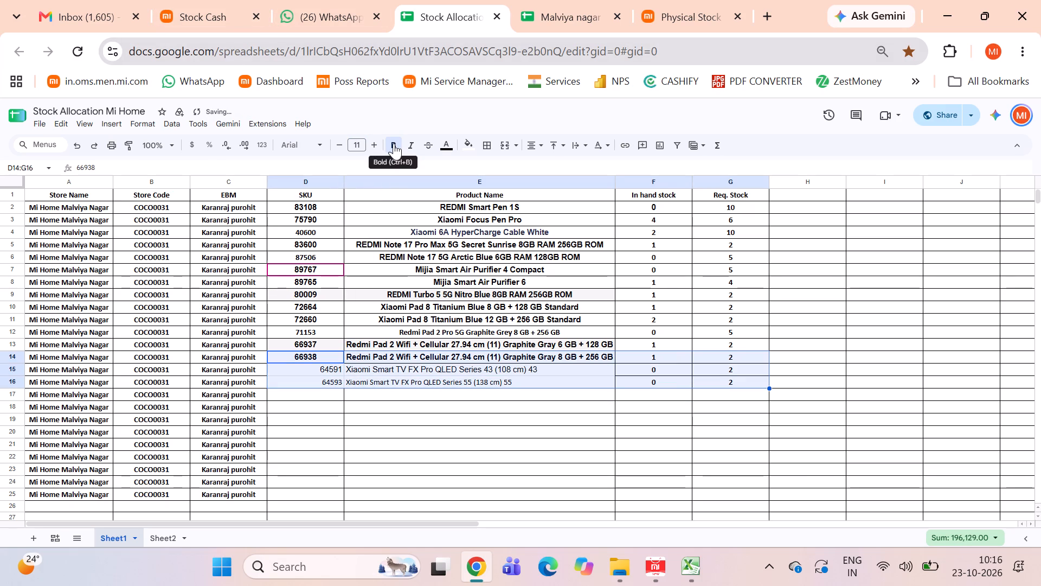
left_click(394, 143)
left_click(394, 143)
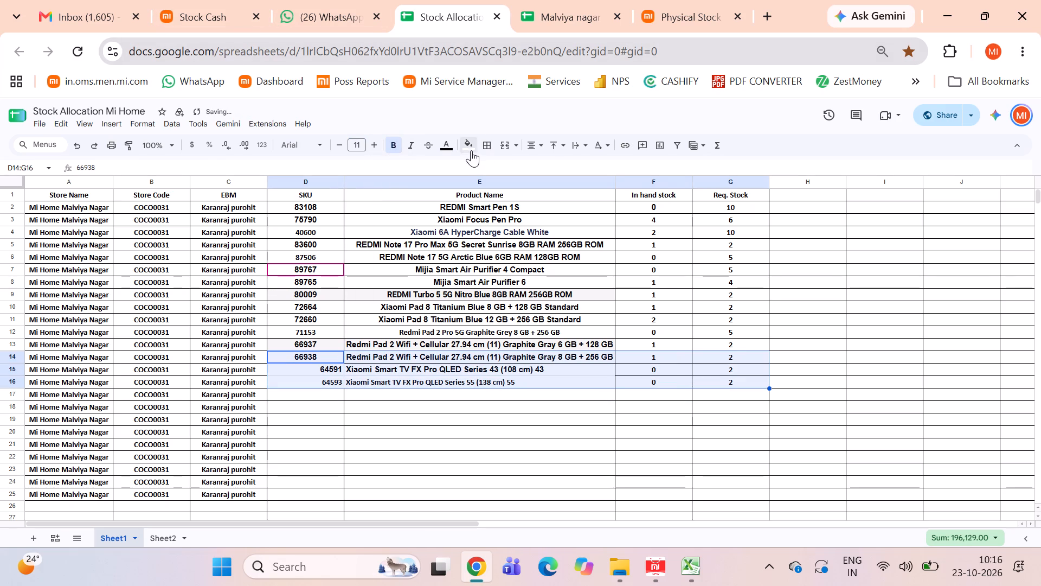
left_click(531, 146)
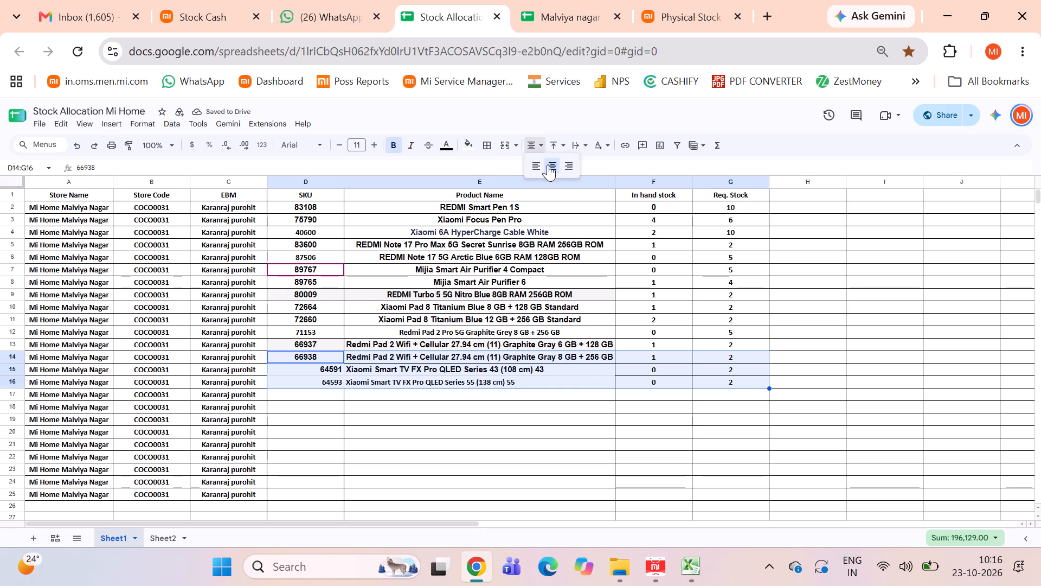
left_click(549, 164)
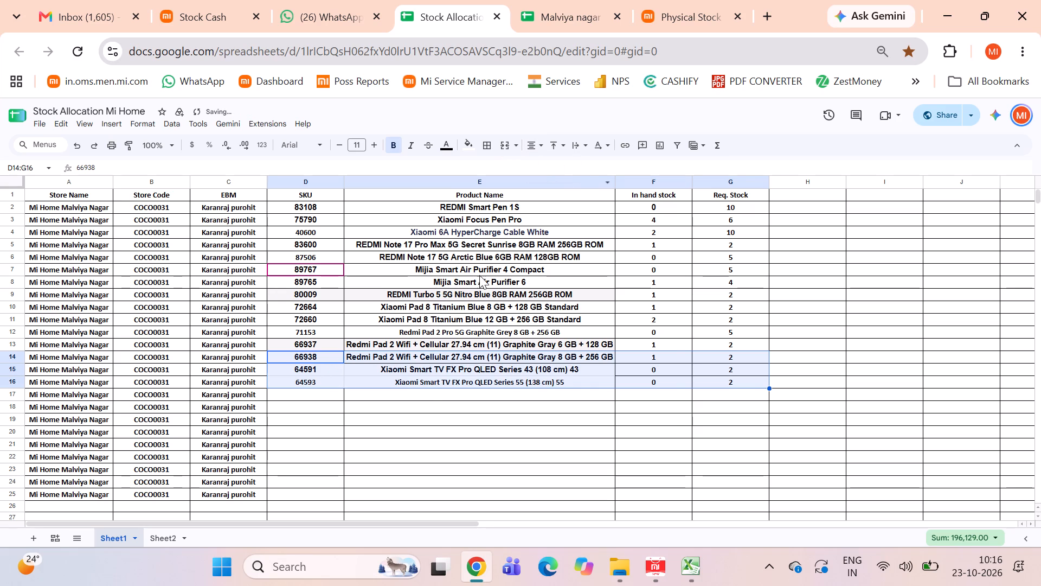
Apply all borders to the range D14:G17.
left_click(402, 387)
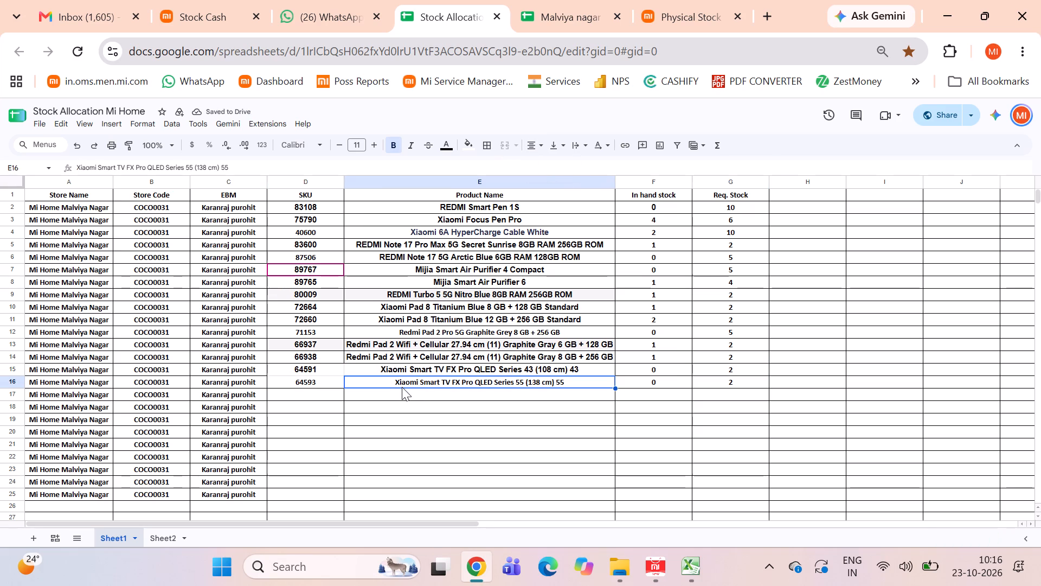
key("Down")
key("Down")
key("Down")
key("Up")
key("Up")
key("Up")
key("Up")
key("Up")
key("Left")
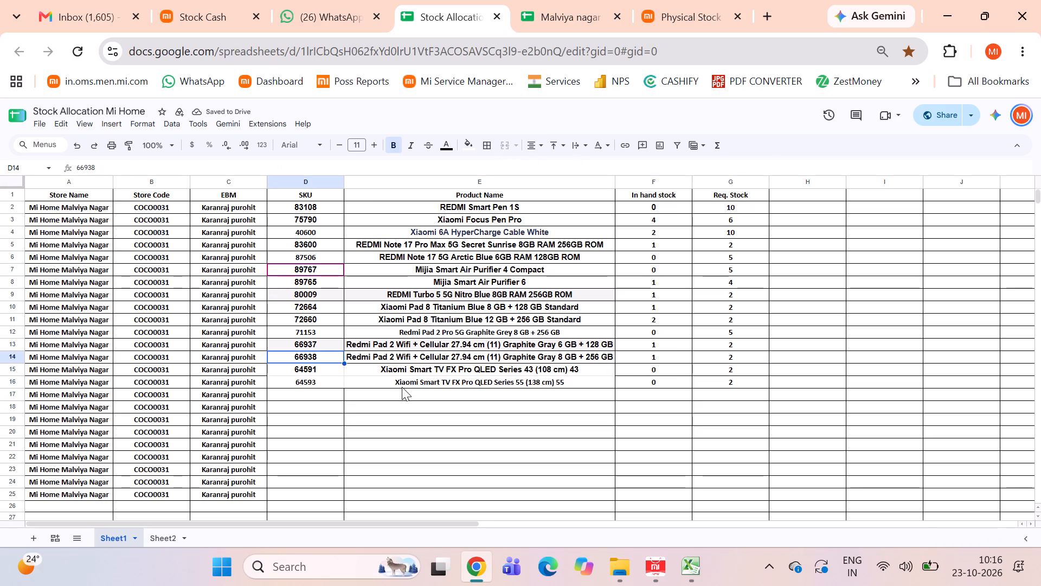
key("shift+Right")
key("shift+Right")
key("shift+Right")
key("shift+Down")
key("shift+Down")
key("shift+Down")
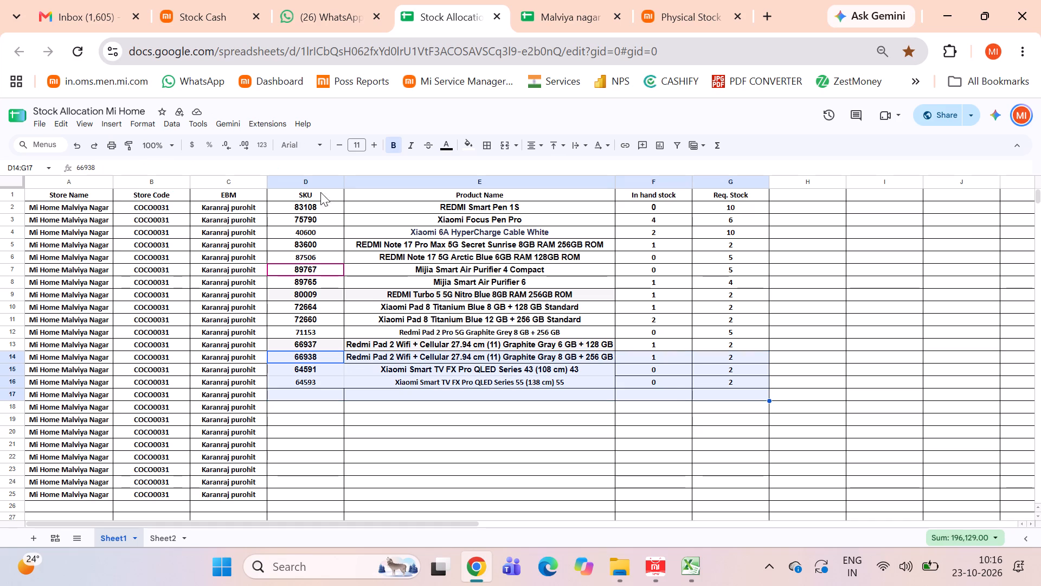
left_click(486, 145)
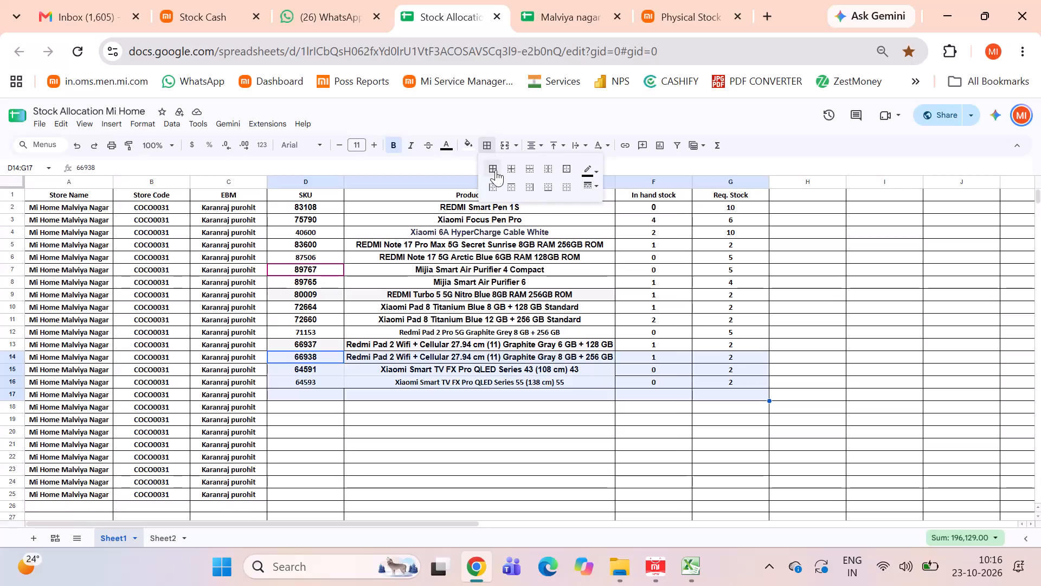
left_click(493, 169)
left_click(306, 406)
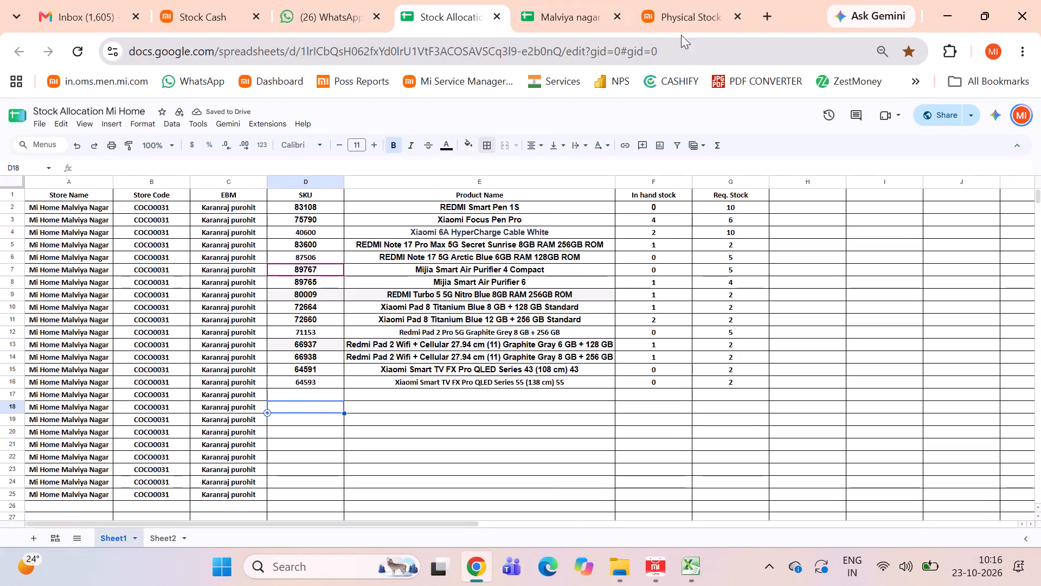
Detach the Physical Stock Inquiry page into its own window over the Malviya Nagar sheet.
left_click(670, 10)
left_click_drag(670, 10, 431, 381)
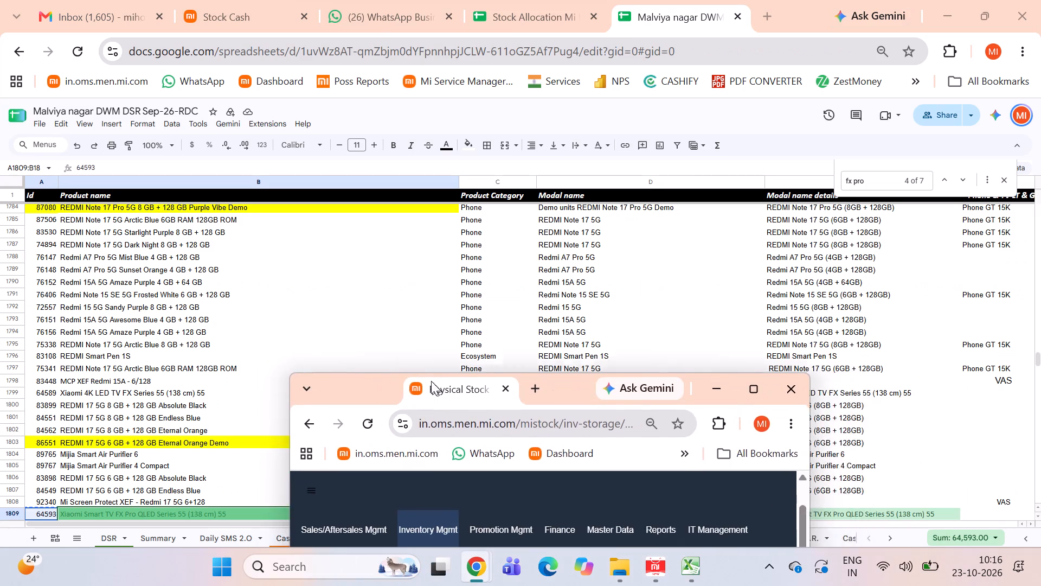
left_click_drag(431, 381, 494, 194)
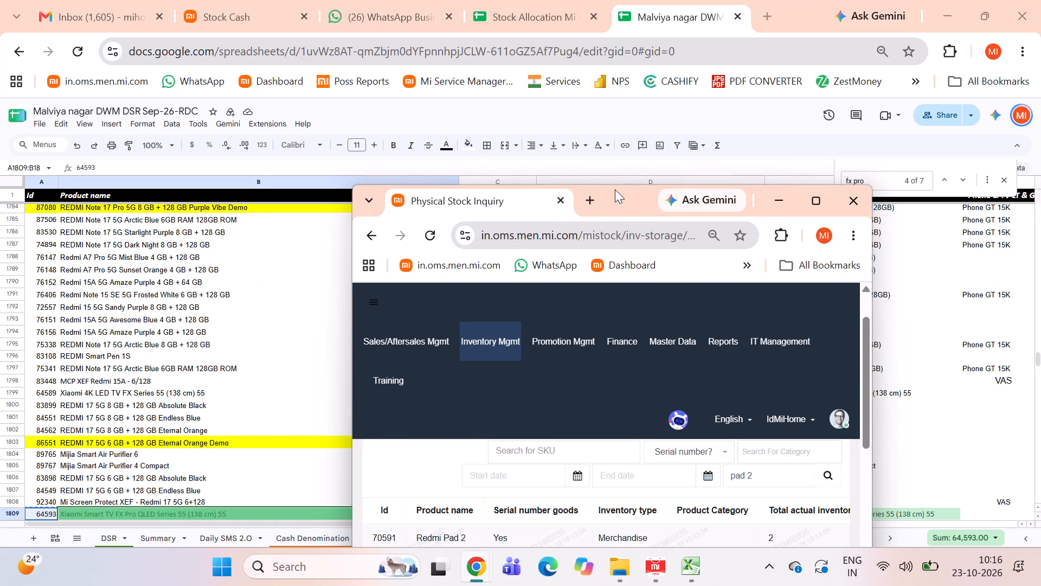
Maximise the detached Physical Stock Inquiry window and close it.
left_click_drag(612, 199, 563, 40)
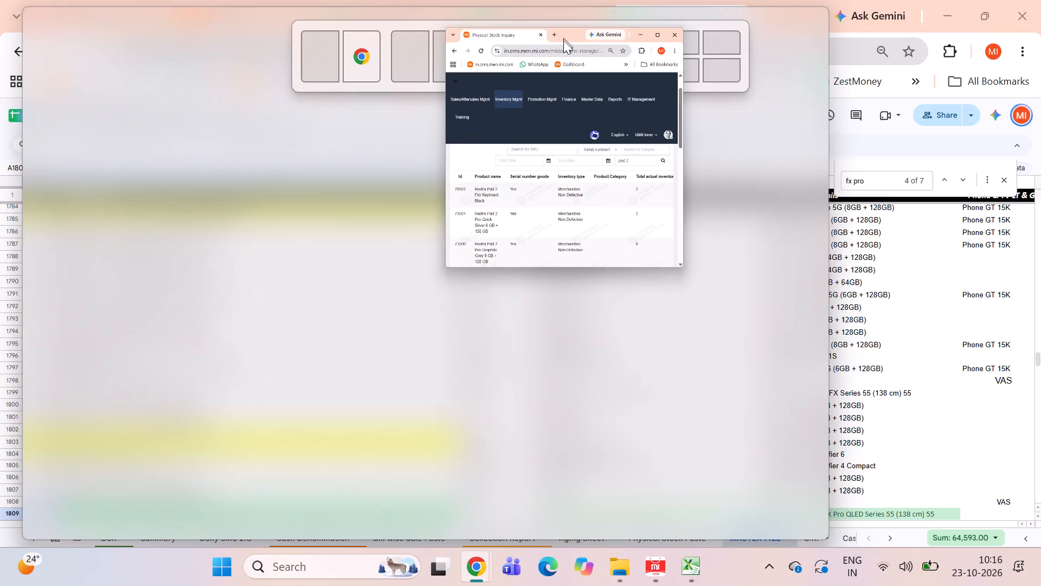
left_click_drag(563, 40, 719, 2)
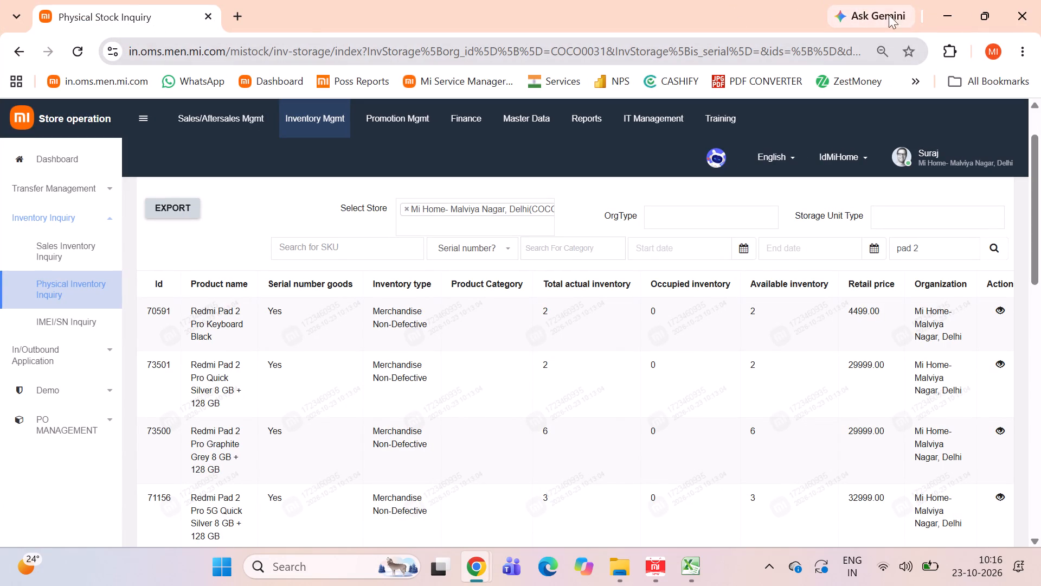
left_click(1033, 10)
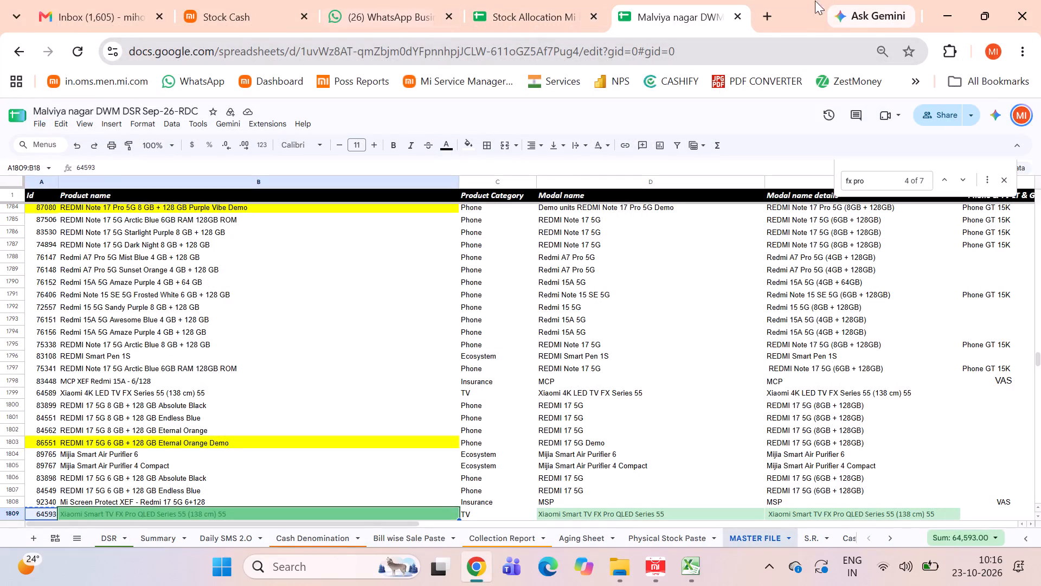
Open the in.oms.men.mi.com store operation dashboard in a new browser tab.
left_click(772, 9)
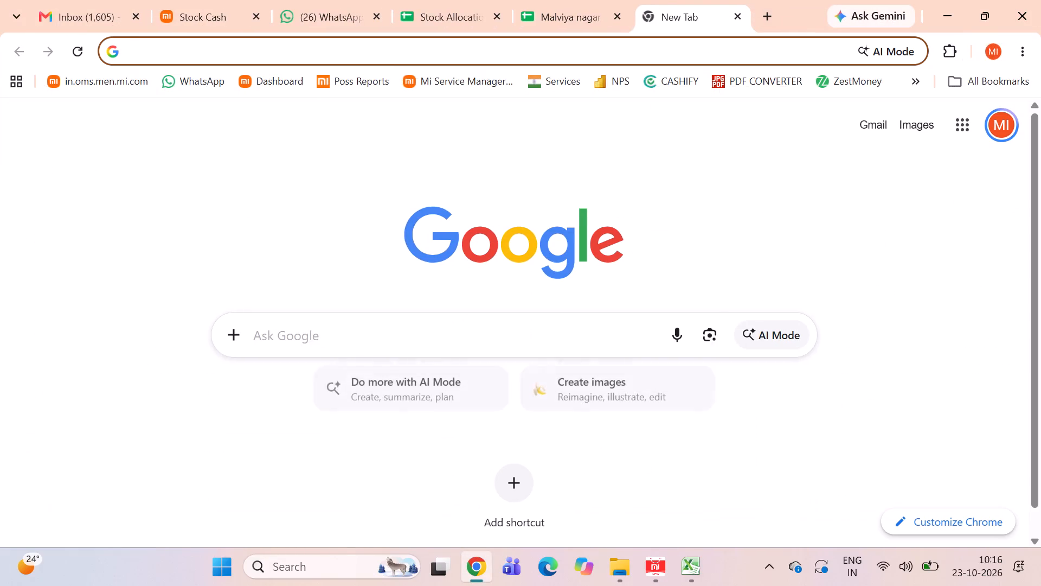
type("in.om")
key("Return")
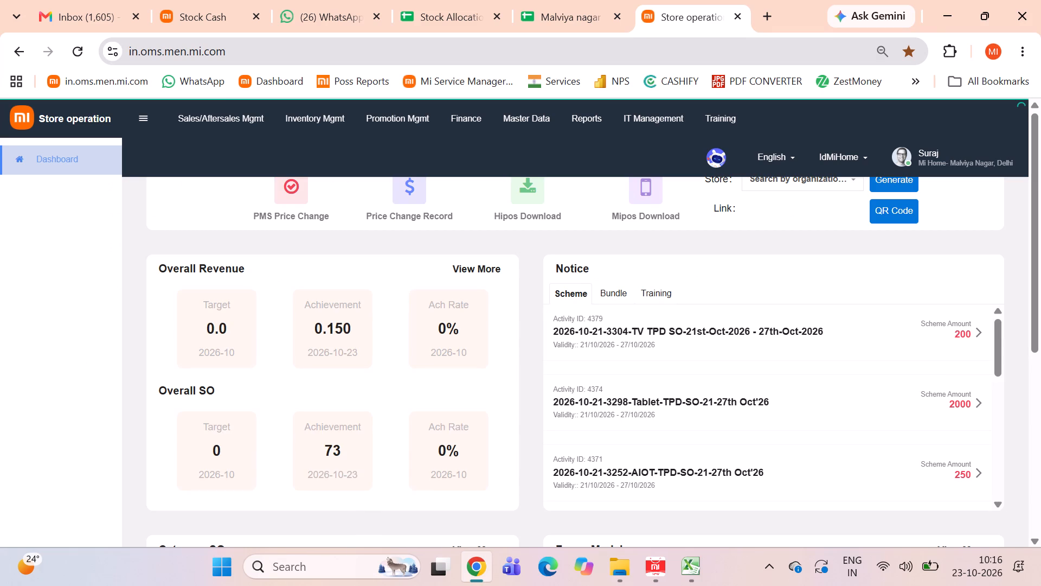
Search the Malviya Nagar MASTER FILE sheet for Xiaomi 17 and step through matches to the Xiaomi 17 Black 12 GB + 512 GB entry.
left_click(545, 7)
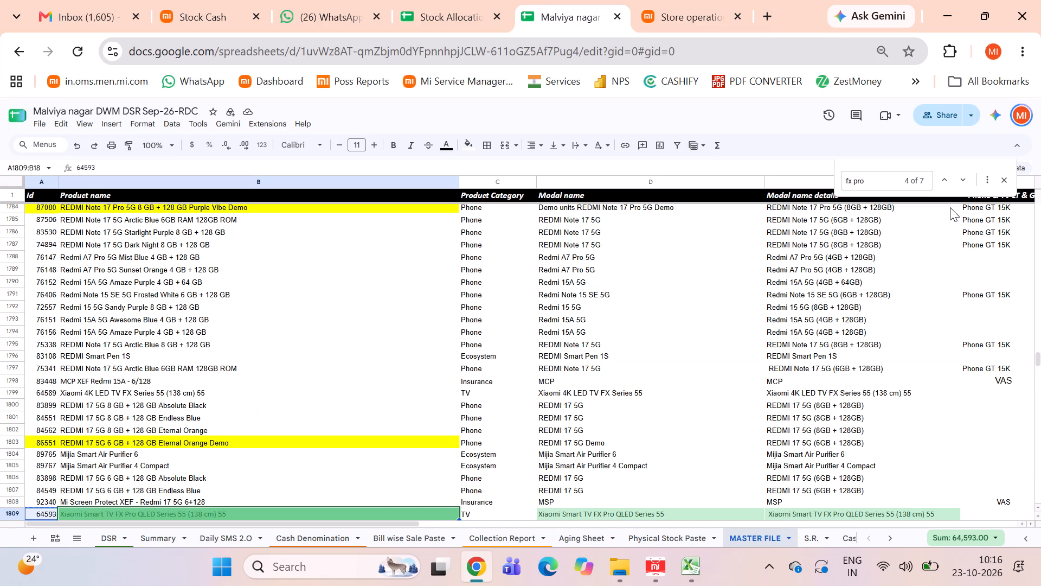
triple_click(882, 184)
key("BackSpace")
key("BackSpace")
type("Xiaomi")
key("space")
type("17")
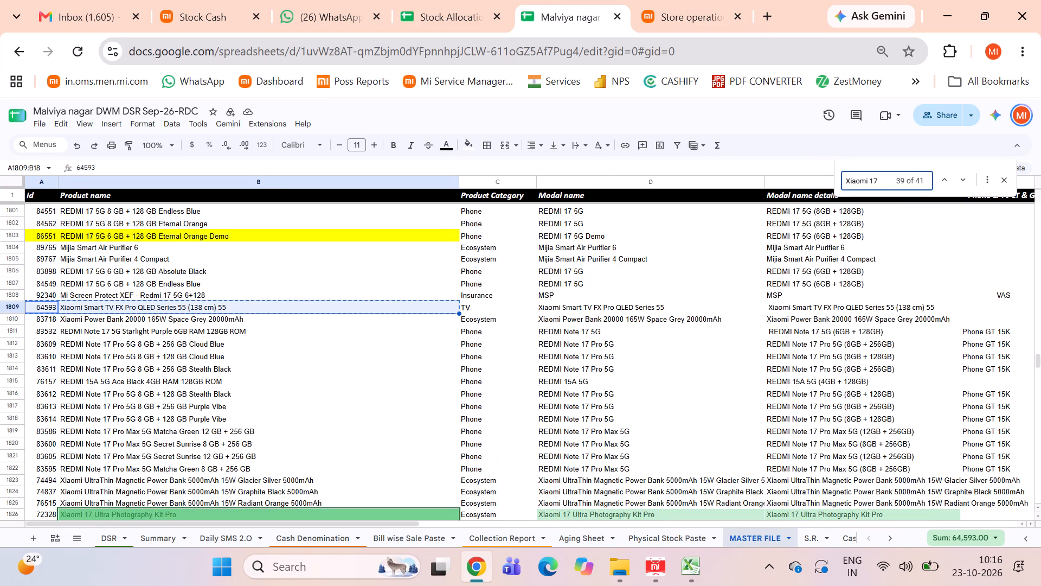
key("Return")
key("Return")
key("Return")
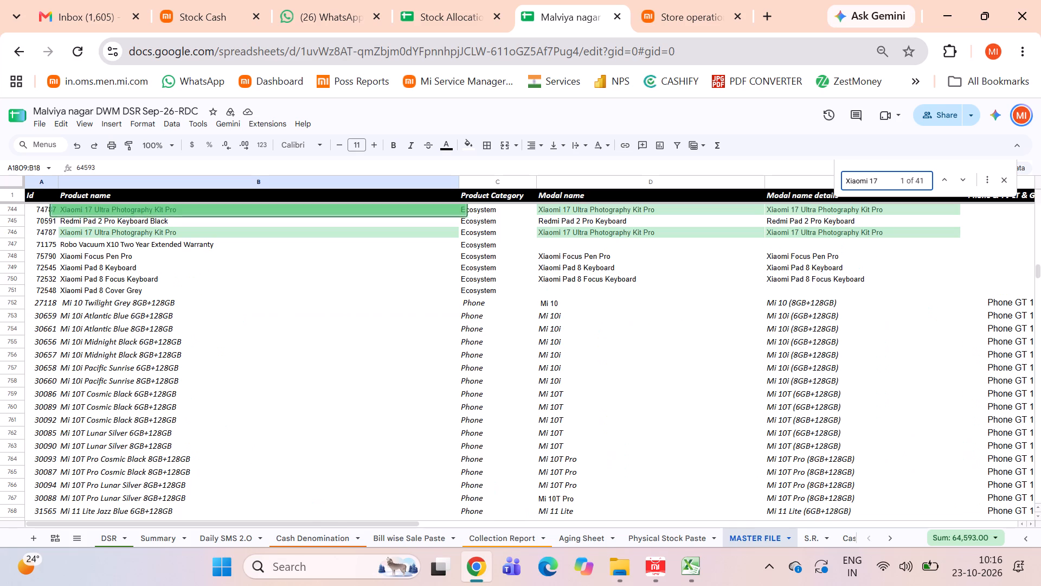
key("Return")
key("Return")
key("Return")
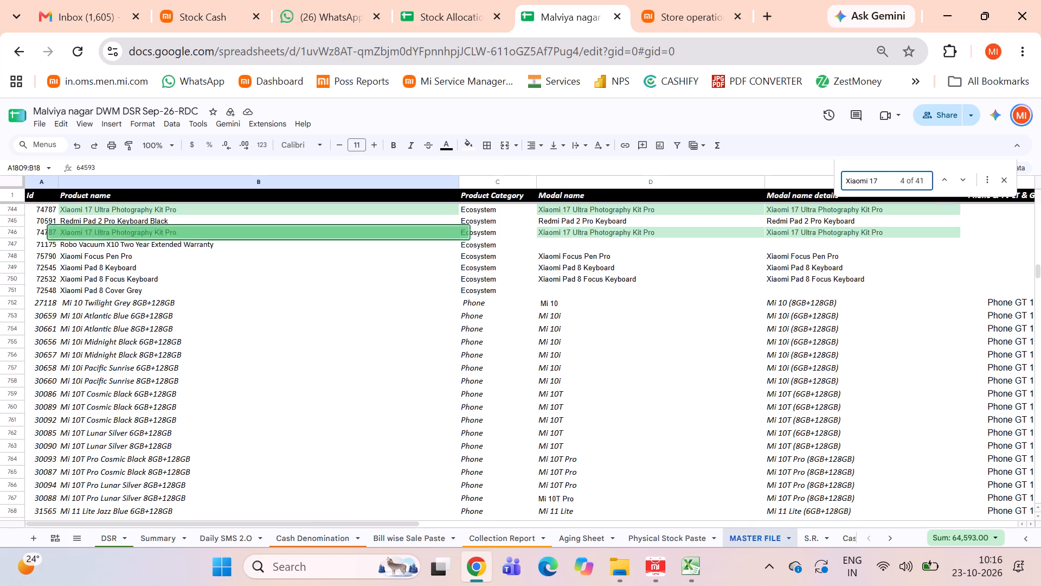
key("Return")
key("Return")
key("Return")
key("Return")
key("Return")
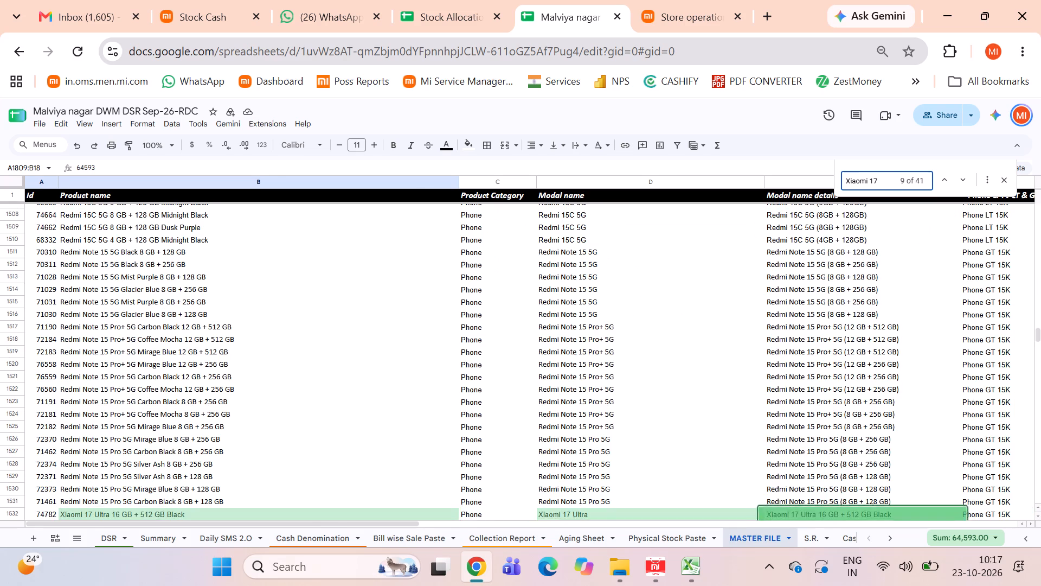
key("Return")
key("Return")
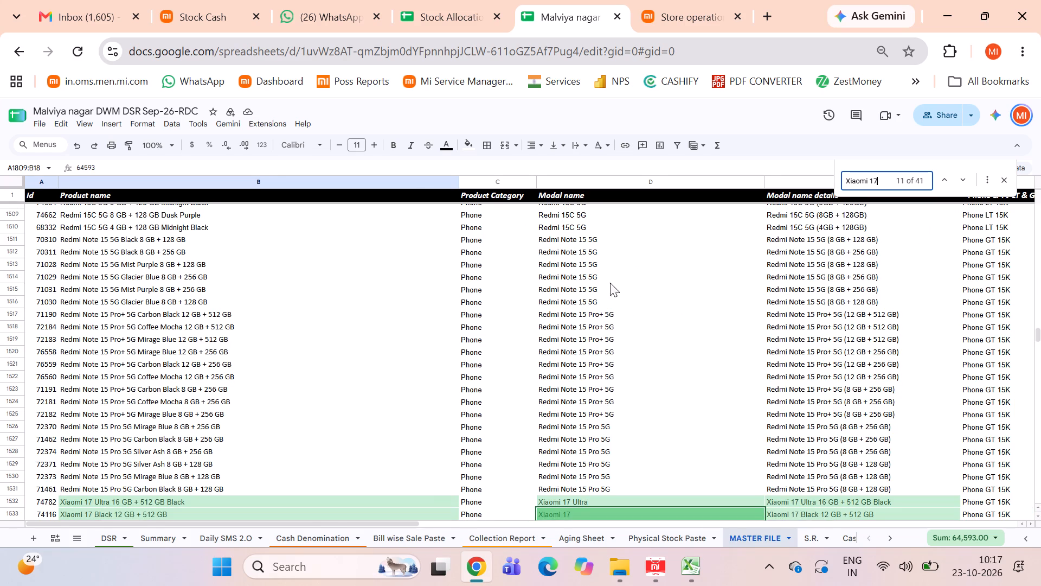
Copy the Xiaomi 17 Black 12 GB + 512 GB's Id and name into D17:E17 of the allocation sheet.
left_click(50, 515)
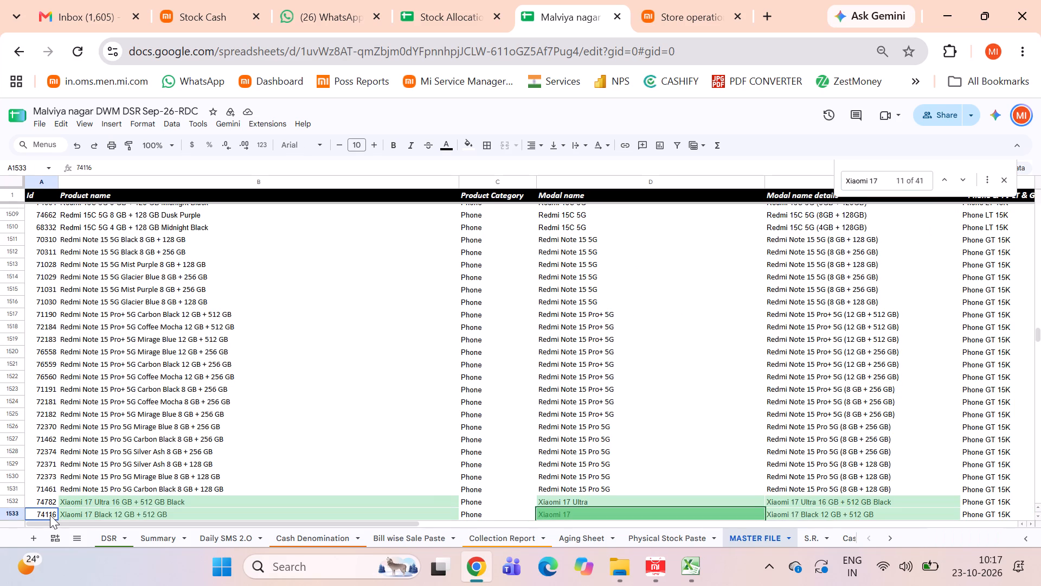
key("shift+Right")
key("ctrl+c")
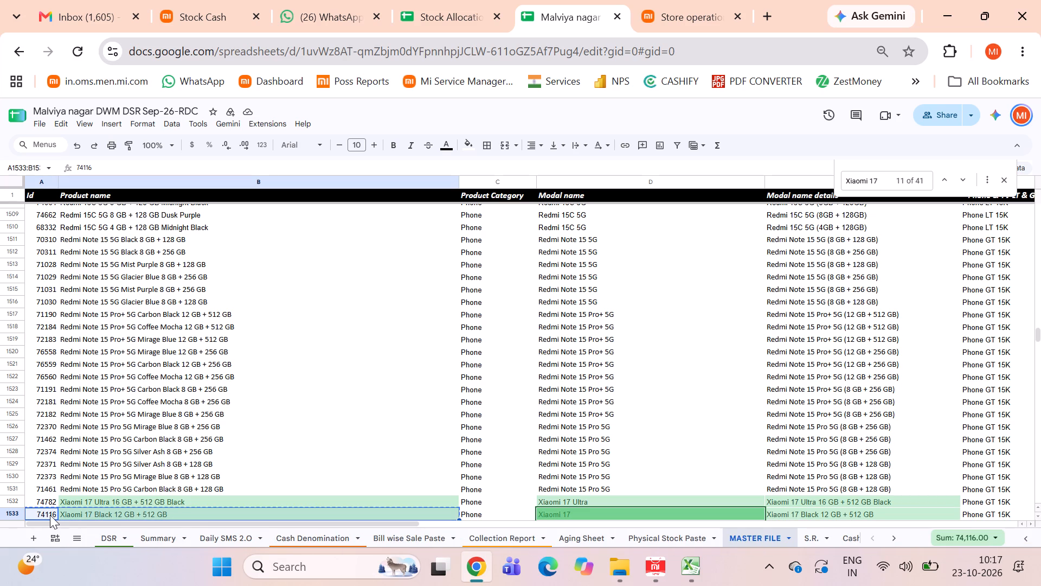
key("Return")
key("Return")
key("Return")
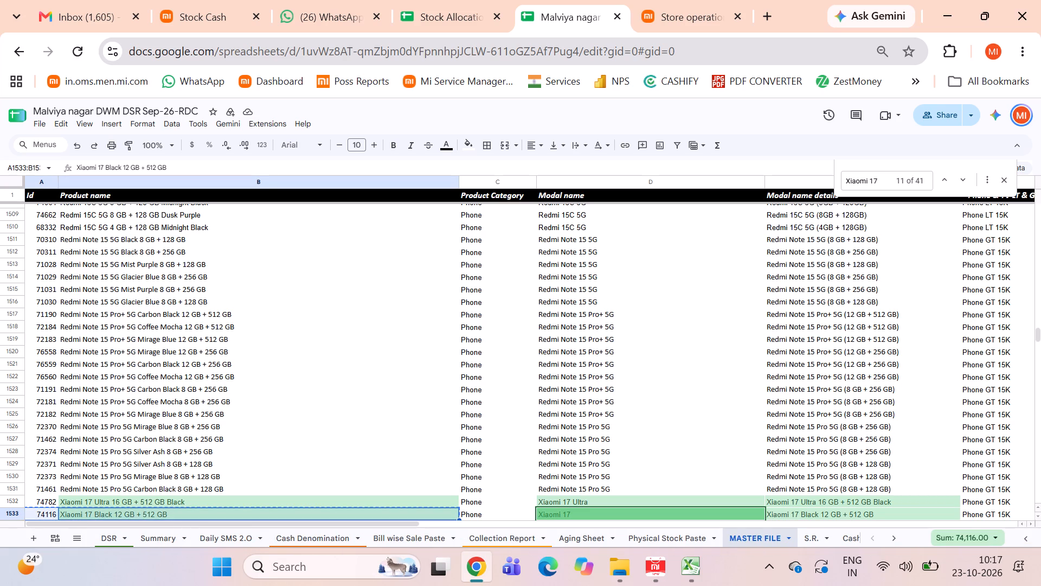
left_click(459, 3)
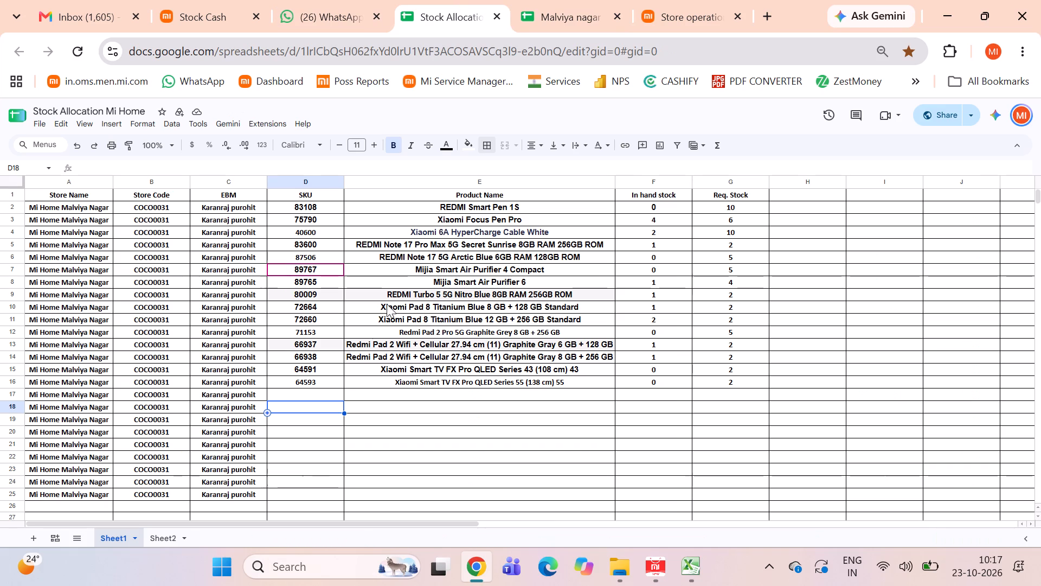
left_click(314, 393)
key("ctrl+v")
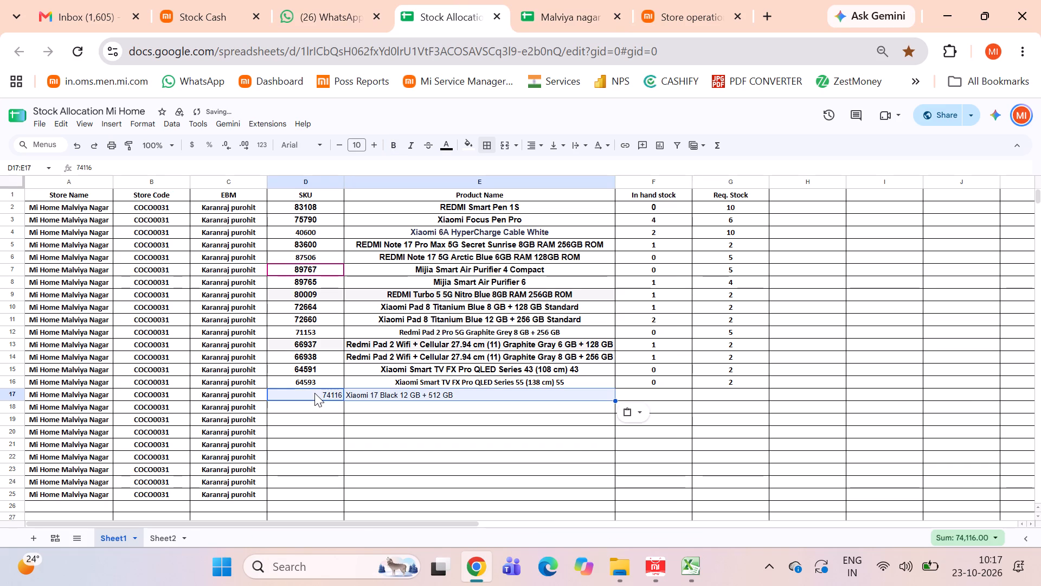
Find the Xiaomi 17 Venture Green 12 GB + 512 GB in the master file and copy its Id and name into D18:E18 of the allocation sheet.
left_click(577, 5)
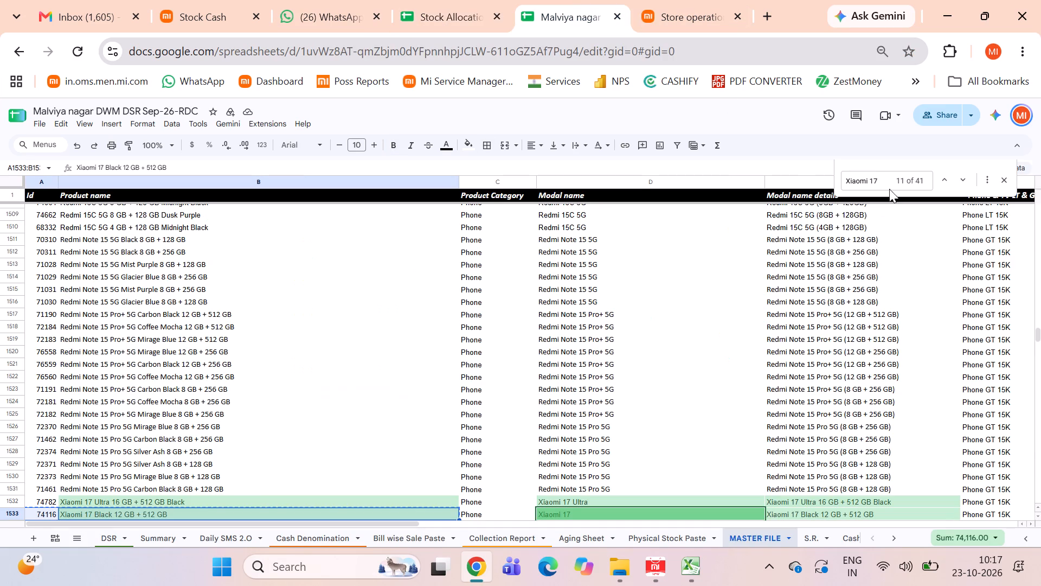
left_click(887, 184)
key("Return")
key("Return")
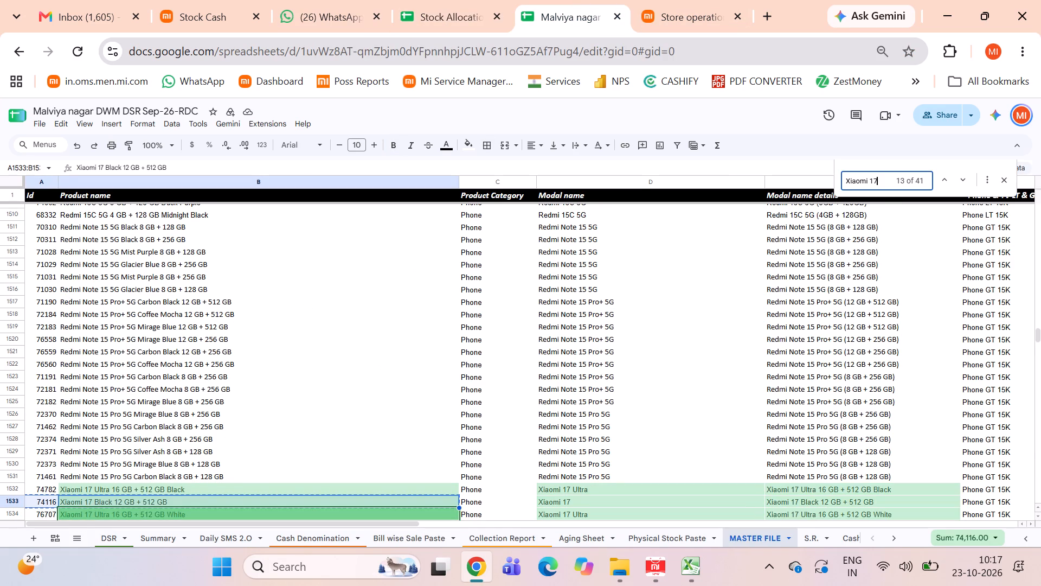
key("Return")
key("Return")
key("Return")
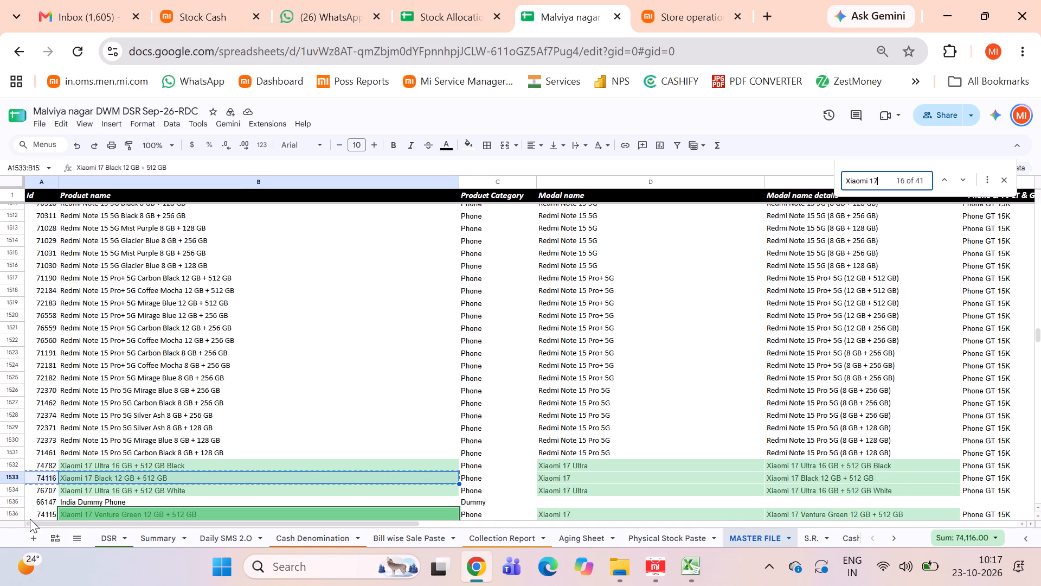
left_click(48, 514)
key("shift+Right")
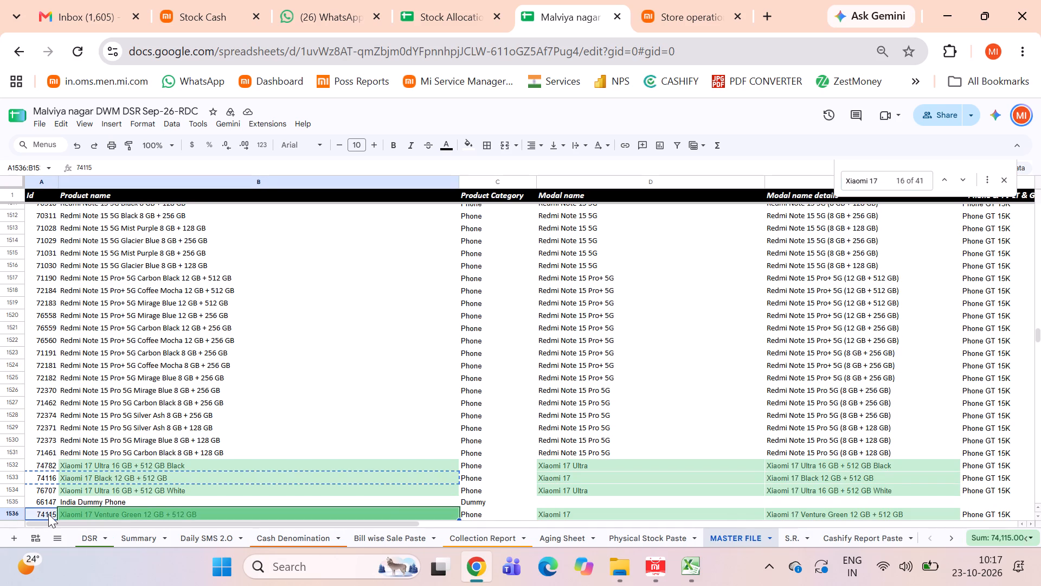
key("ctrl+c")
left_click(459, 15)
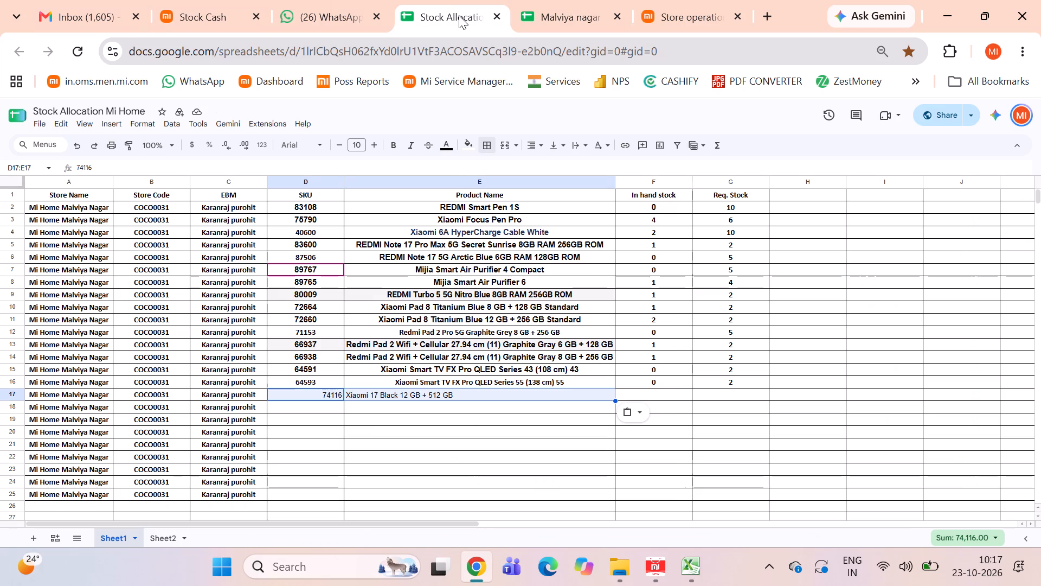
left_click(325, 409)
key("ctrl+v")
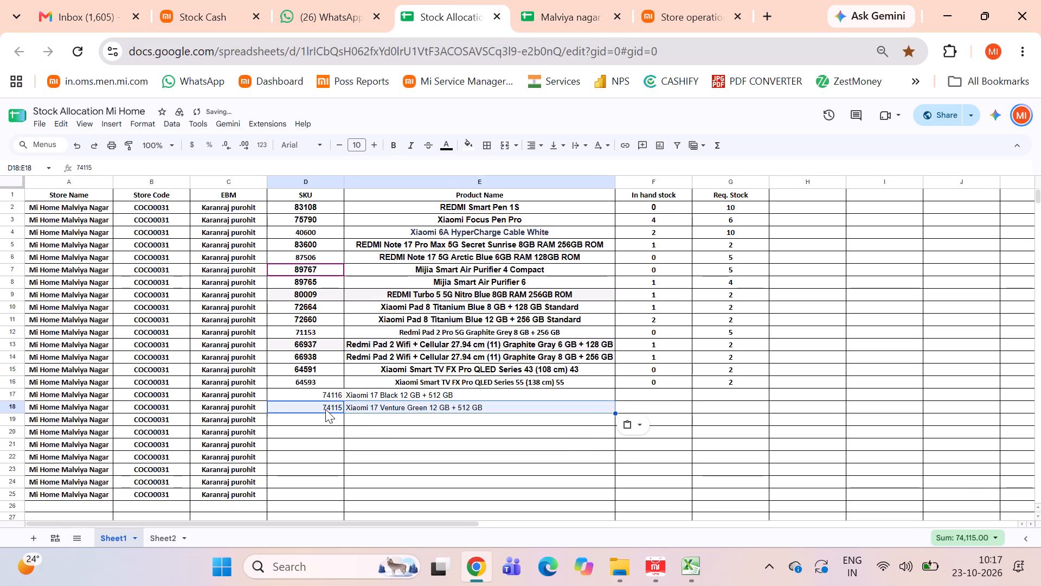
Enter in-hand stock 0 and requested stock 2 for both Xiaomi 17 phones in rows 17 and 18.
key("Right")
key("Right")
key("Up")
key("0")
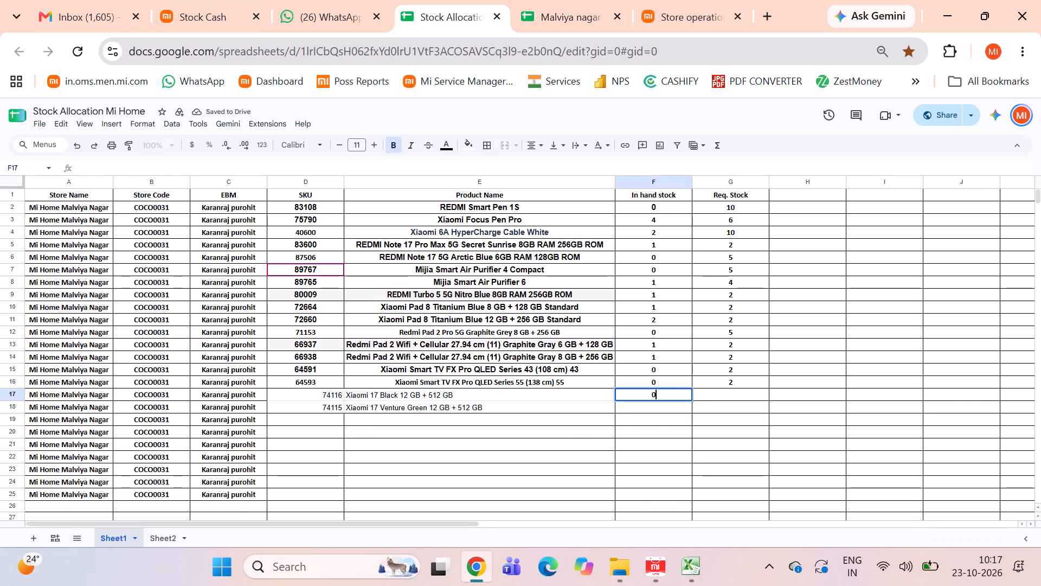
key("Down")
key("0")
key("Down")
key("Right")
key("Up")
key("Up")
key("2")
key("Down")
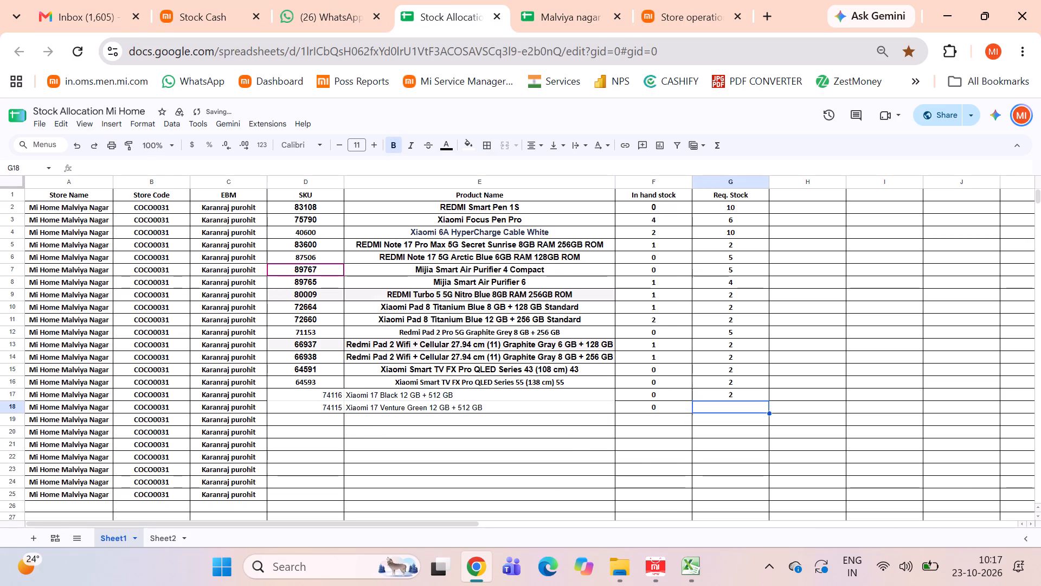
key("2")
key("Down")
Format D16:G18 with font size 11, bold text and horizontal centring.
key("Left")
key("Left")
key("Left")
key("Left")
key("Right")
key("Up")
key("Up")
key("Up")
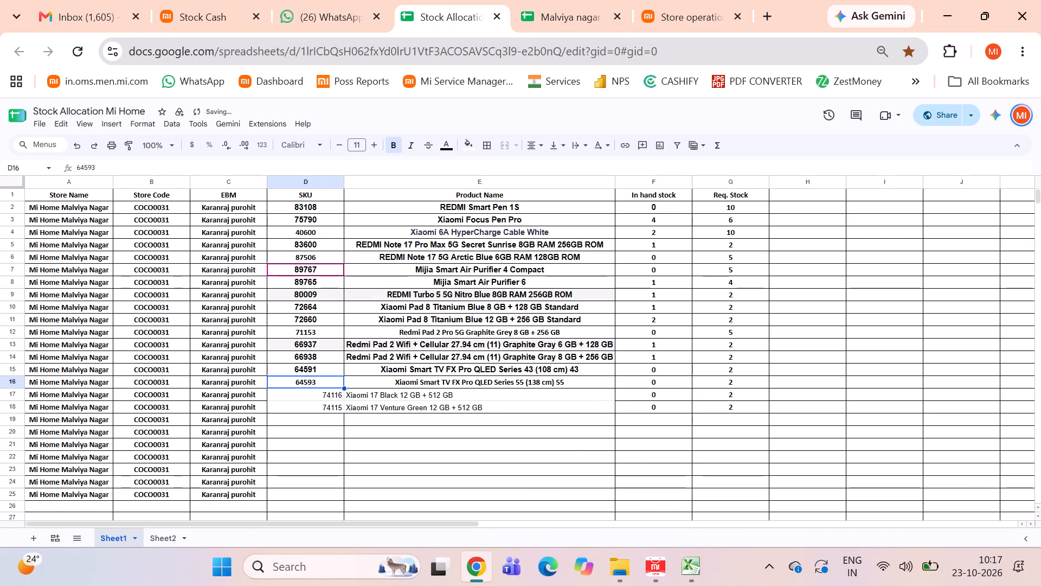
key("shift+Right")
key("shift+Right")
key("shift+Down")
key("shift+Right")
key("shift+Down")
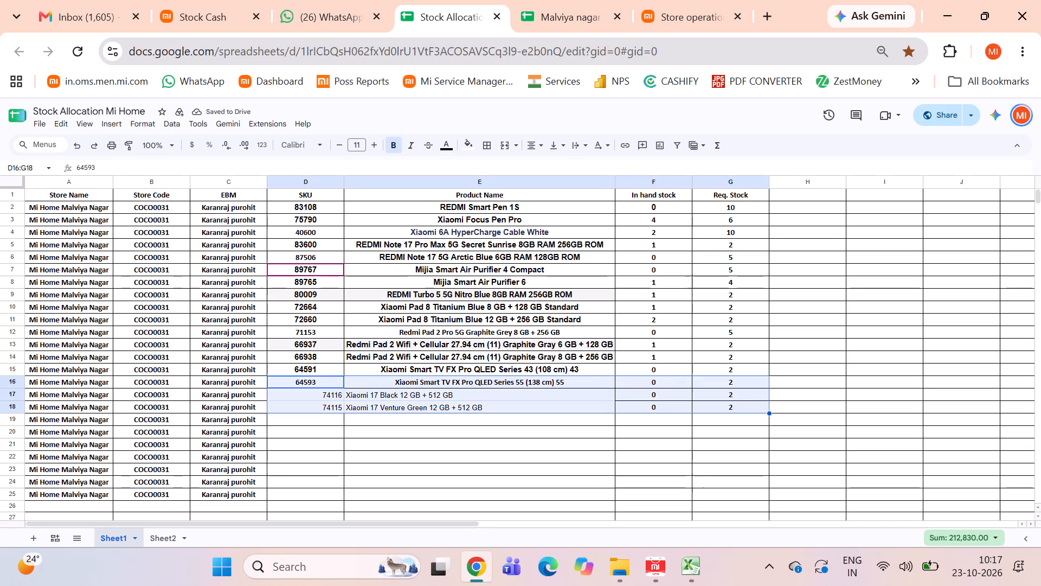
left_click(363, 149)
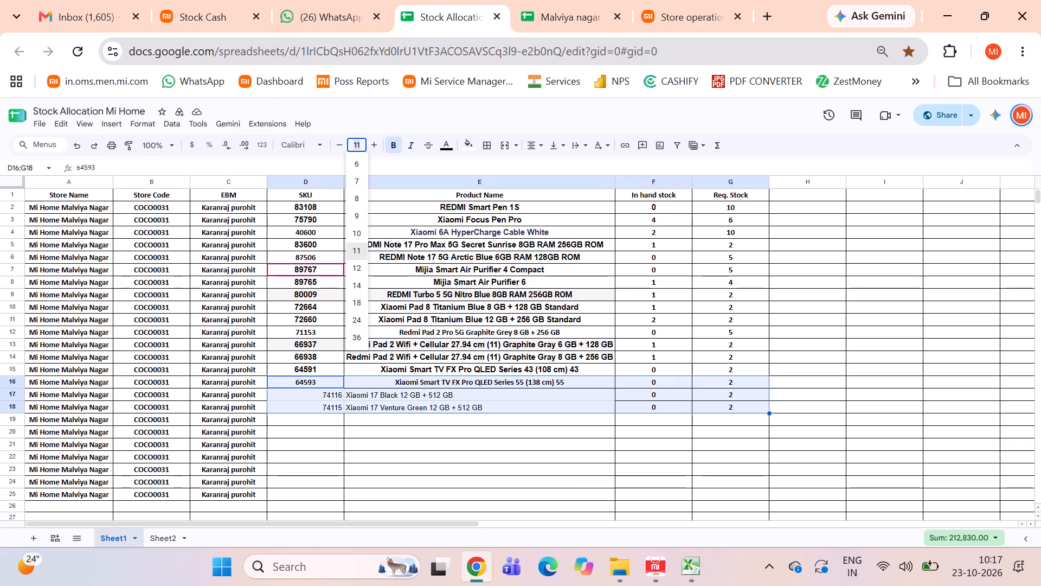
left_click(359, 247)
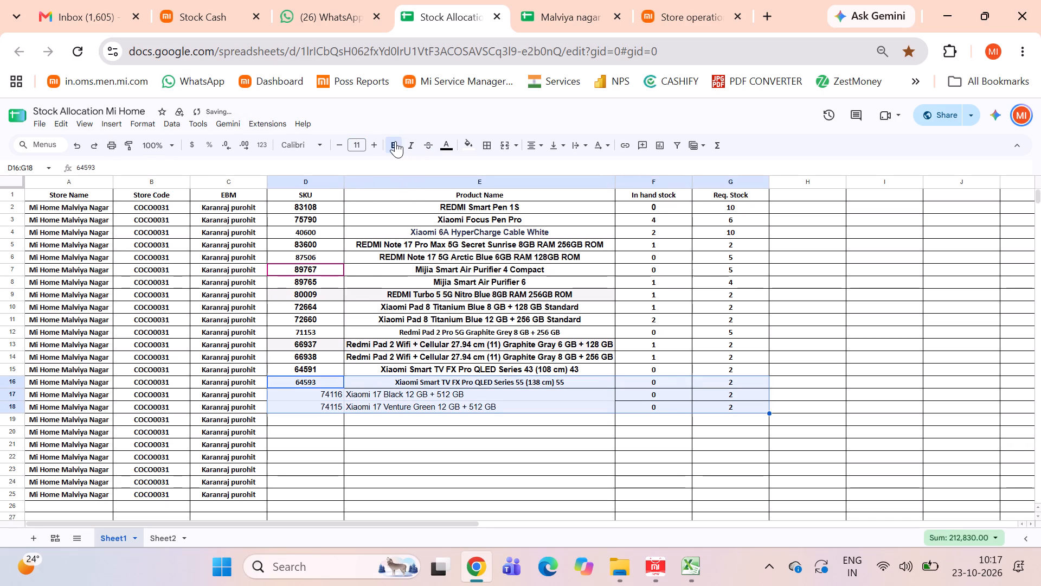
left_click(395, 141)
left_click(395, 141)
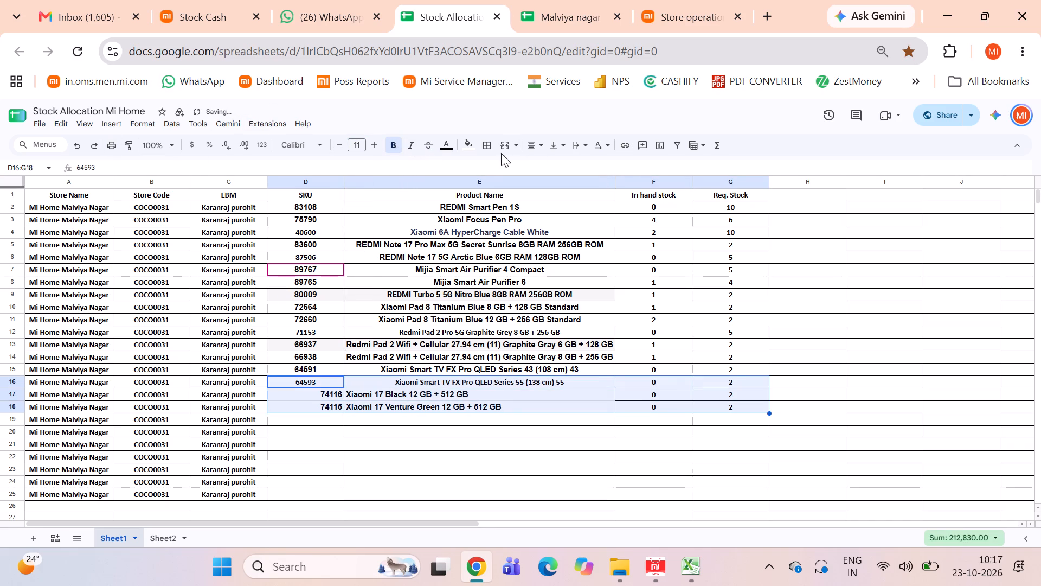
left_click(533, 150)
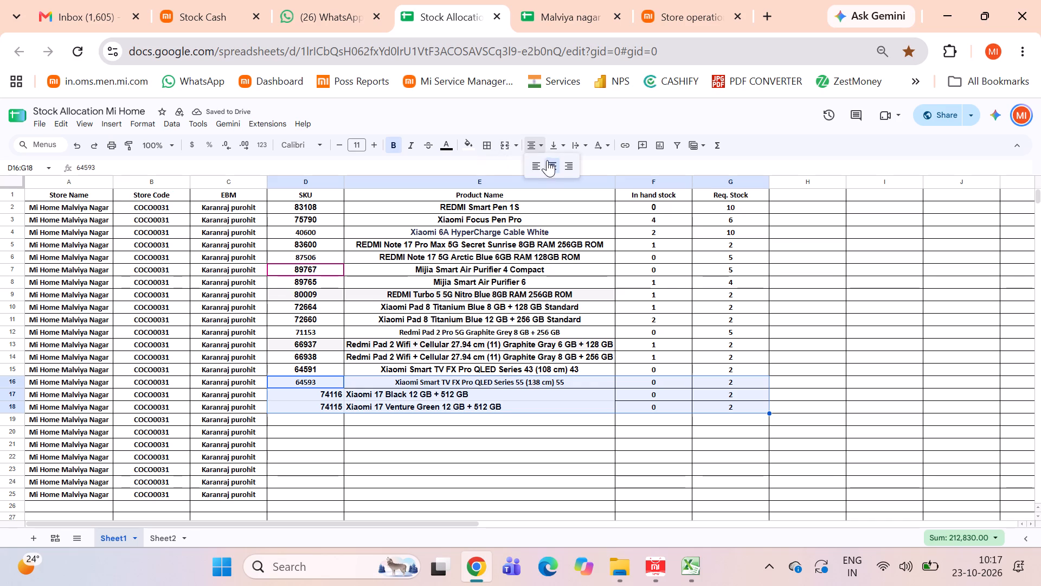
left_click(552, 166)
Format all product entries in D2:G18 with font size 10 and bold text.
left_click(351, 426)
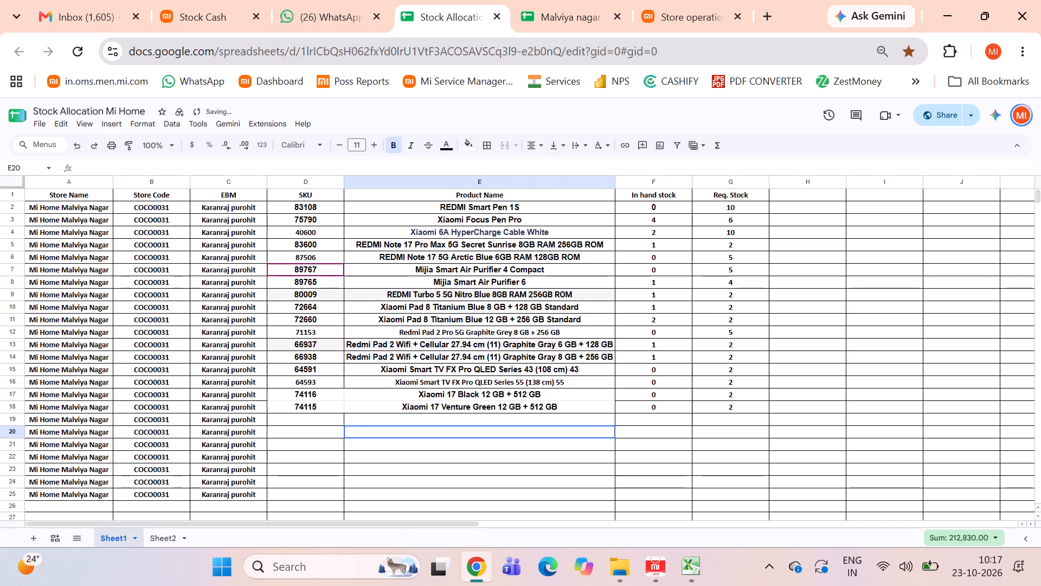
key("Up")
key("Up")
key("Up")
key("Up")
key("Up")
key("Up")
key("Up")
key("Up")
key("Up")
key("Up")
key("Up")
key("Up")
key("Up")
key("Up")
key("Up")
key("Up")
key("Up")
key("Up")
key("Left")
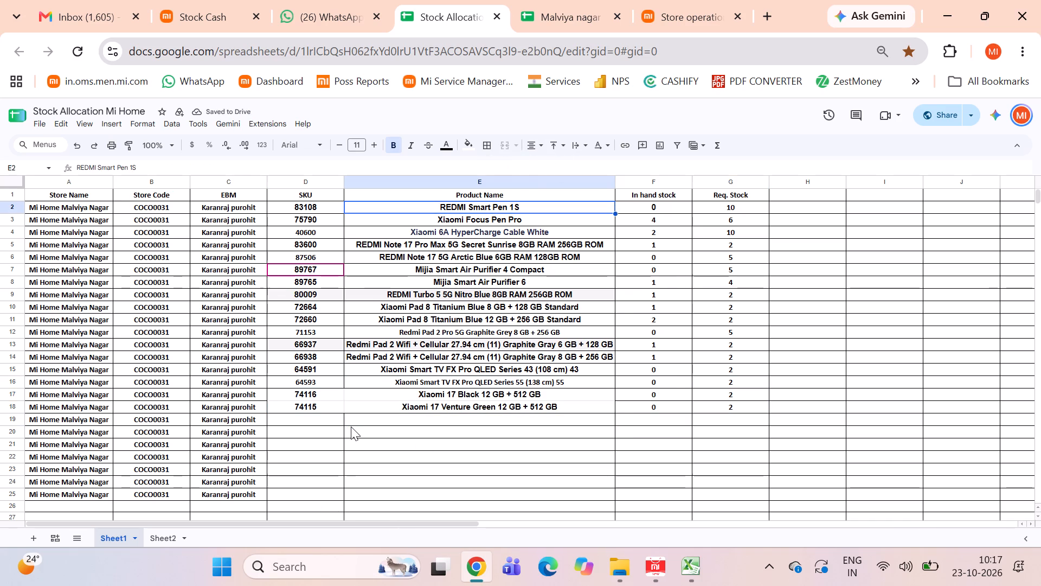
key("shift+Right")
key("shift+Right")
key("shift+Right")
key("ctrl+shift+Down")
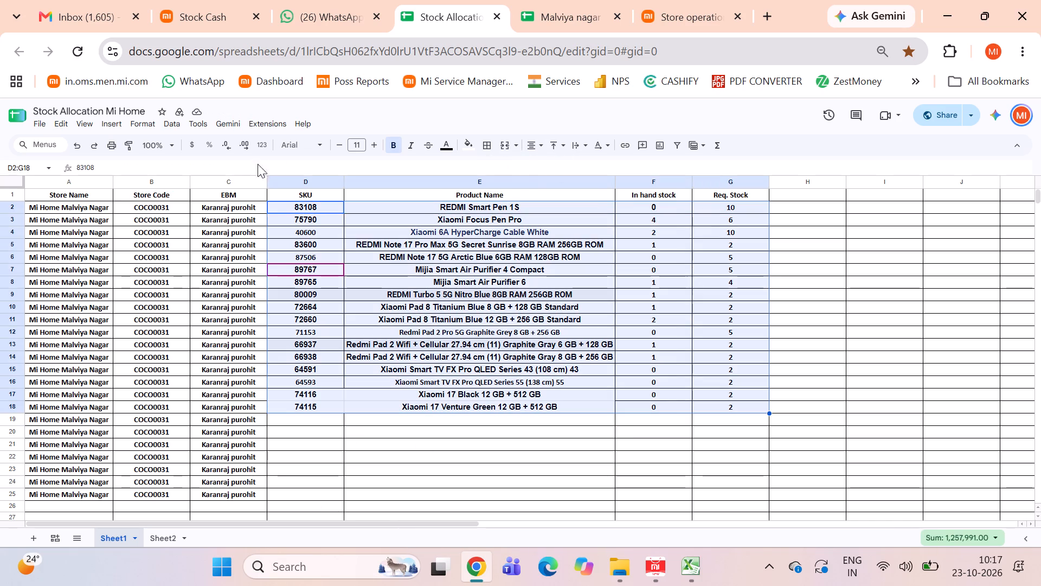
left_click(362, 143)
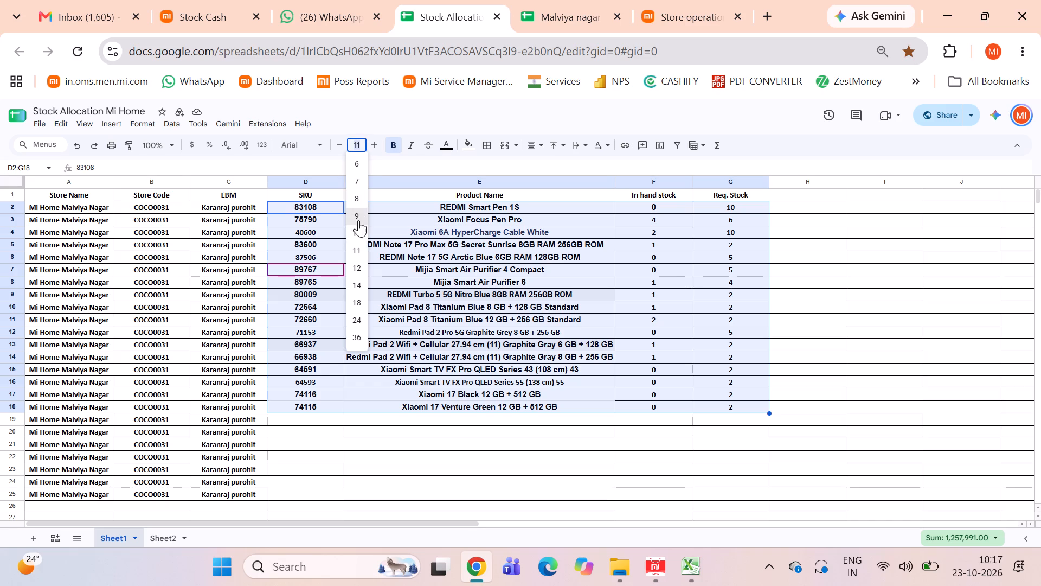
left_click(359, 233)
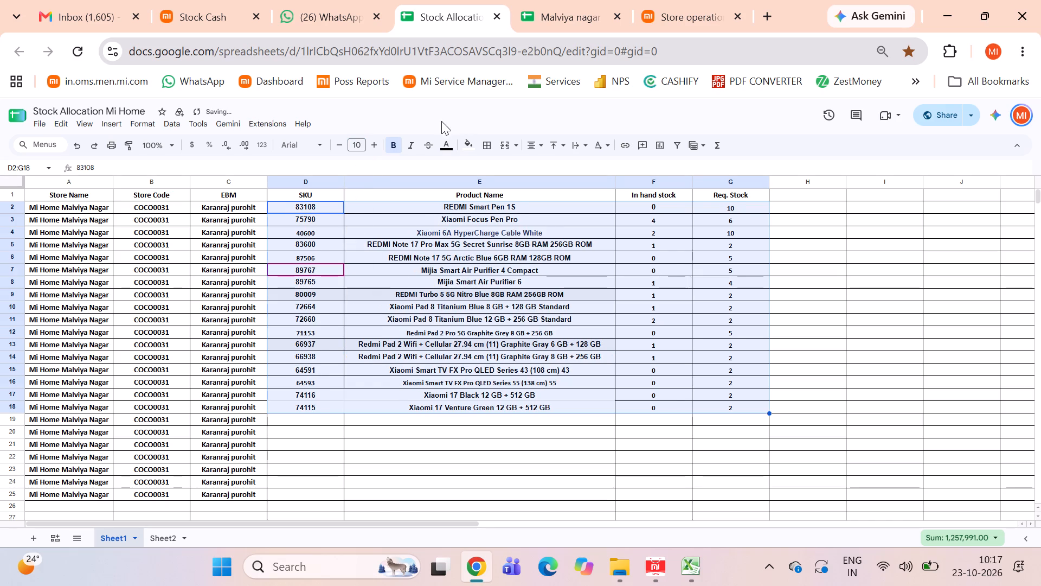
left_click(395, 146)
left_click(395, 146)
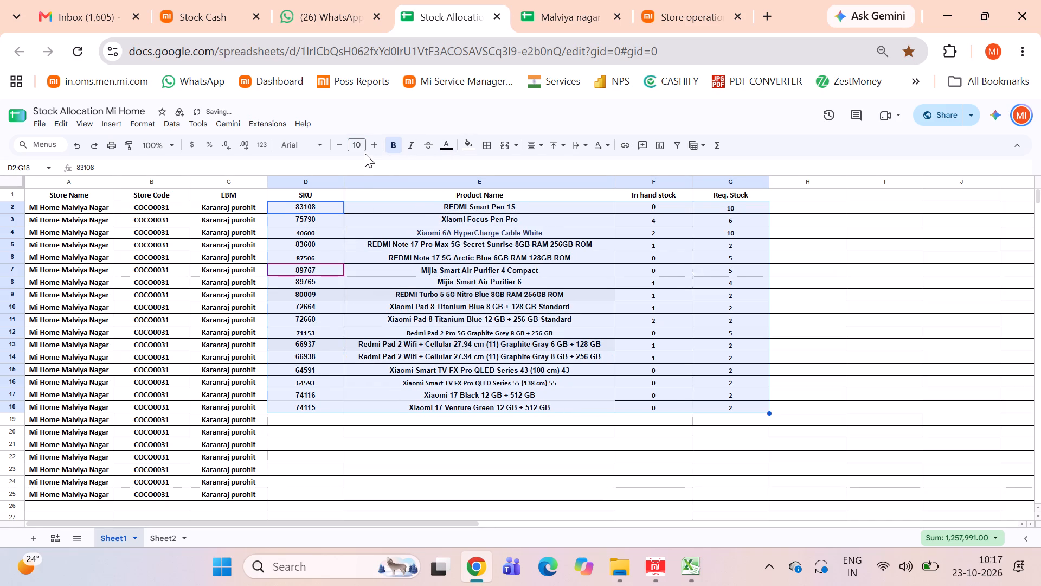
Apply all borders to the range D2:G18.
left_click(487, 150)
left_click(493, 166)
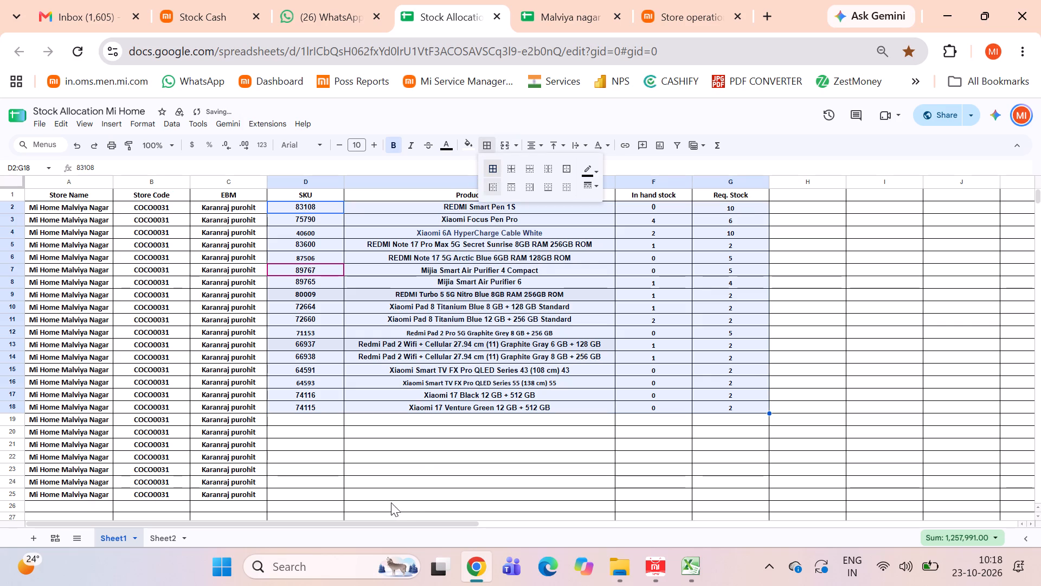
left_click(419, 454)
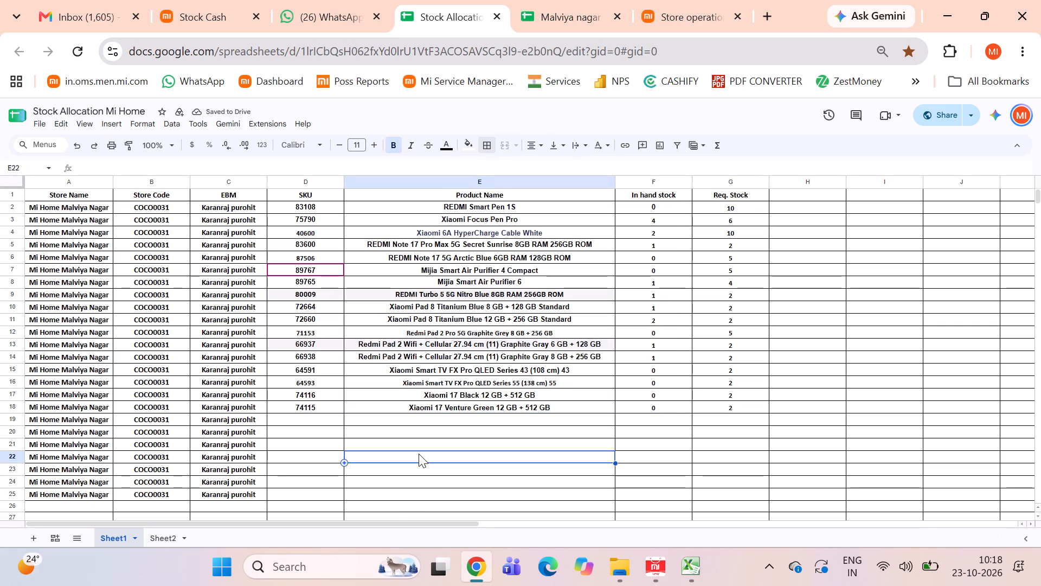
Select cell A19, the first store row without a product entry.
key("Left")
key("Left")
key("Left")
key("Left")
key("Left")
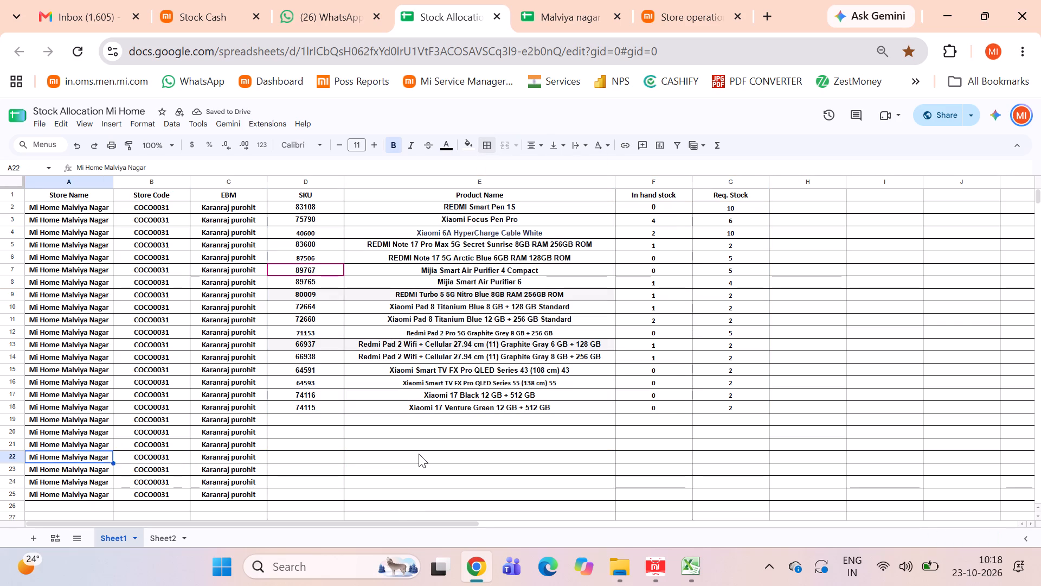
key("Up")
key("Up")
key("Up")
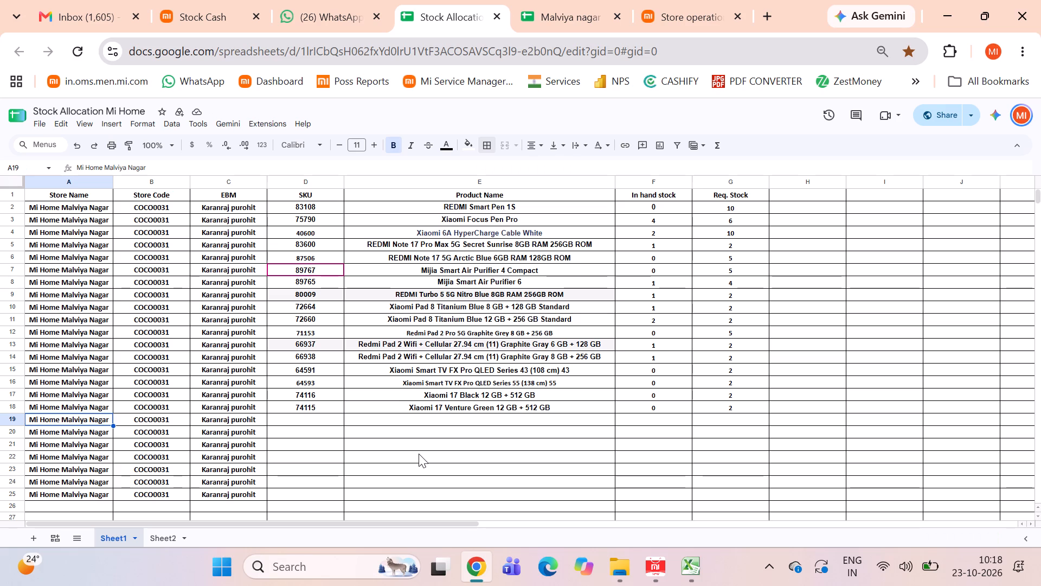